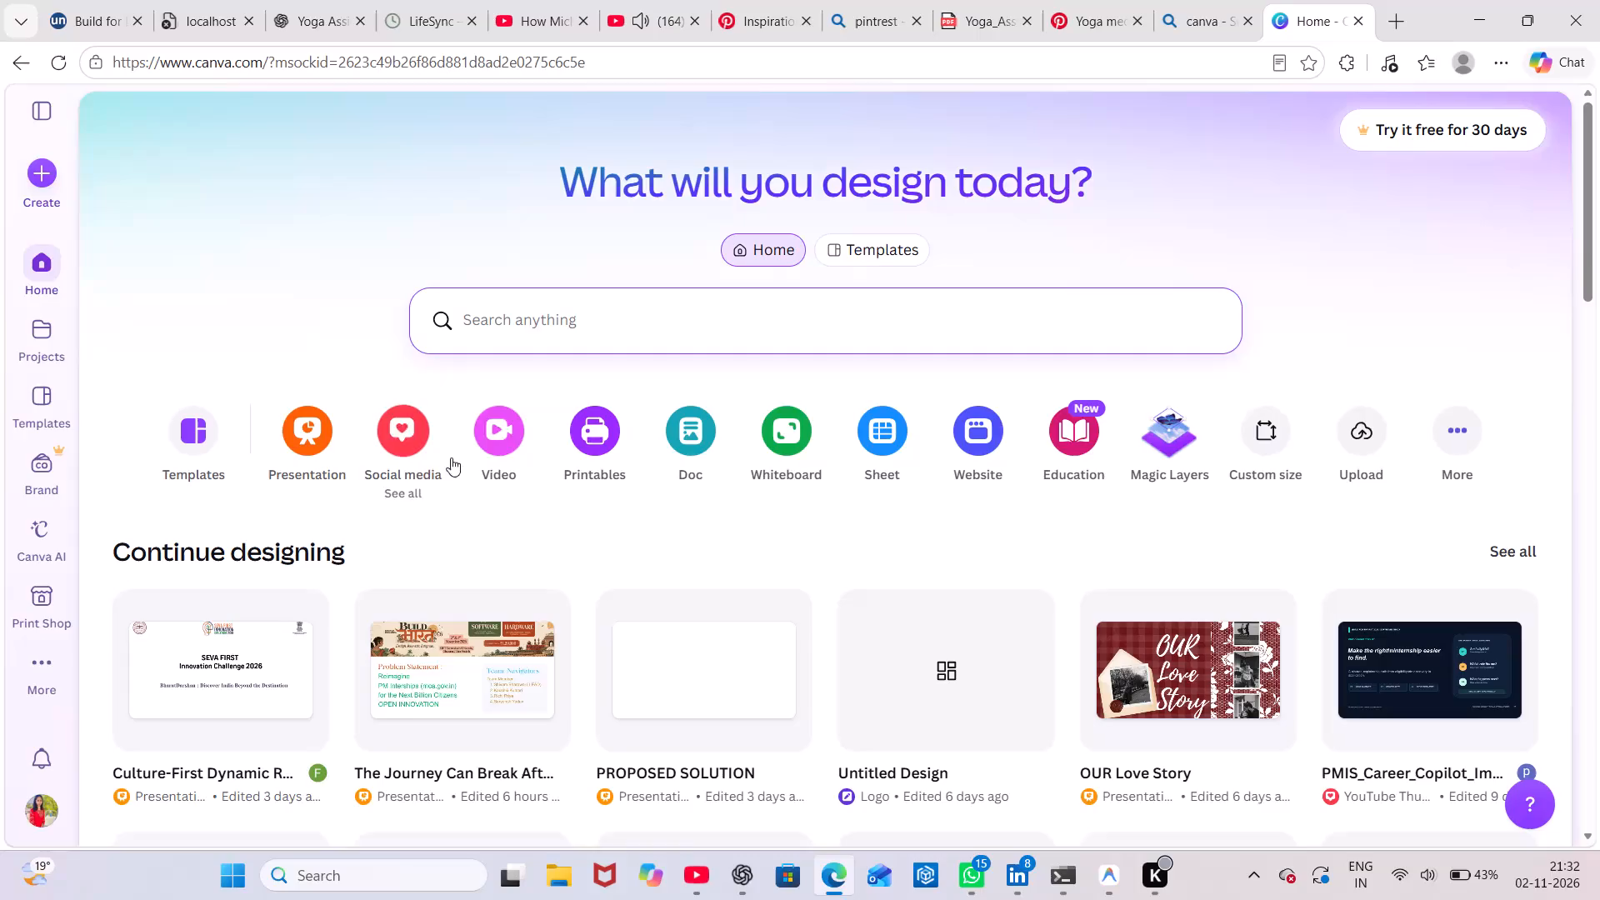
# Create a new blank social media design in the Instagram Post (4:5) format.
pyautogui.click(399, 441)
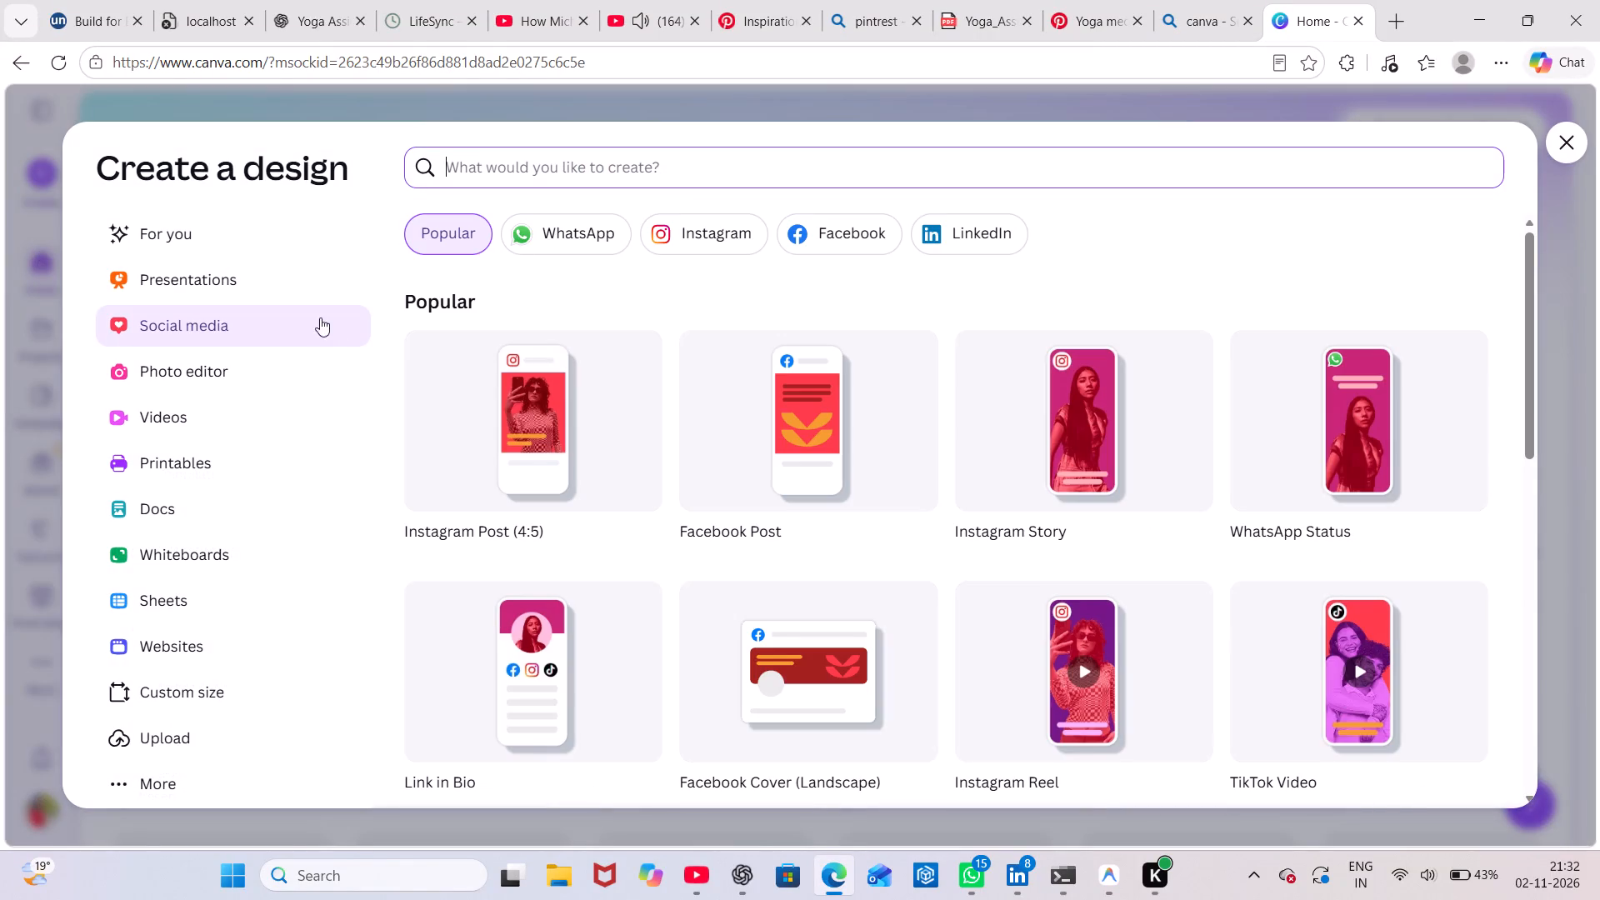
pyautogui.click(545, 466)
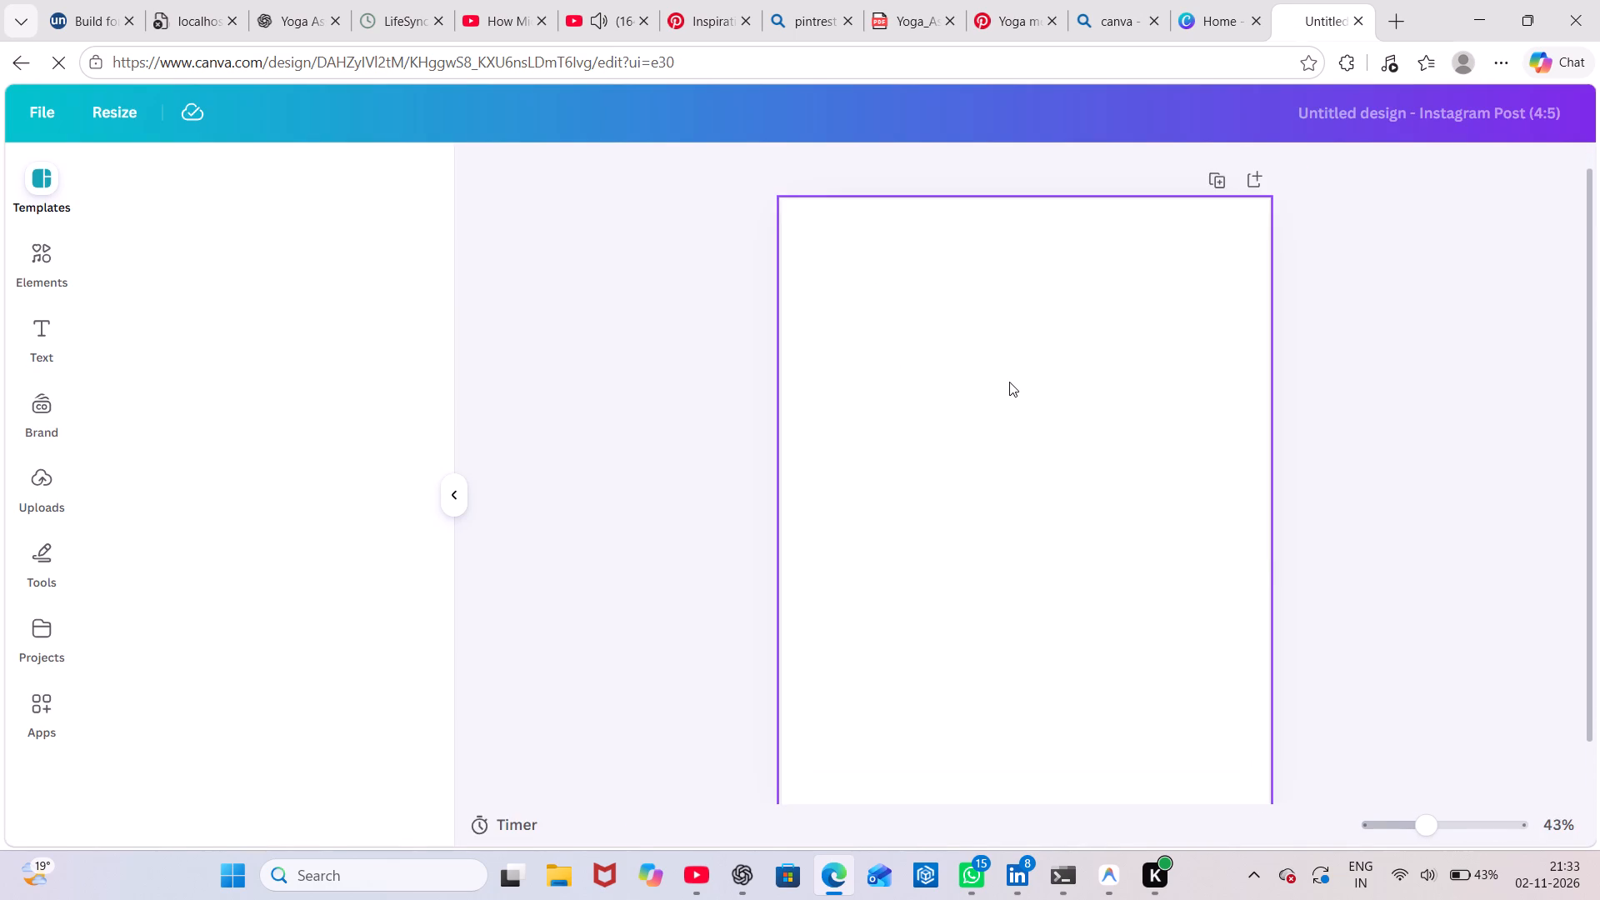
pyautogui.scroll(-1, 1009, 382)
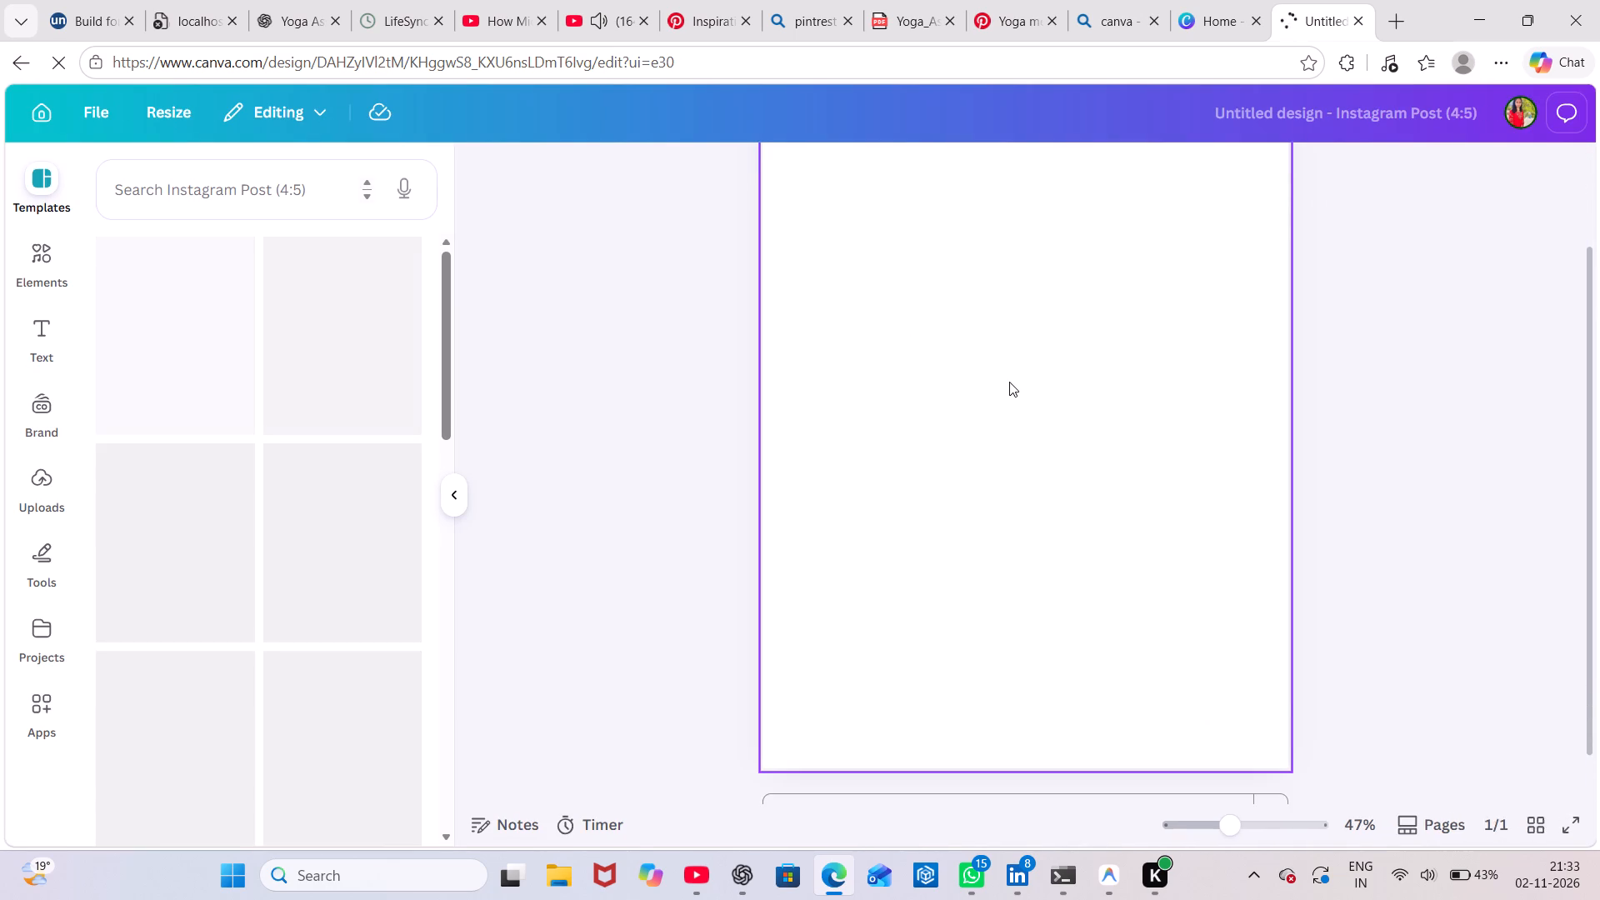
pyautogui.scroll(1, 997, 368)
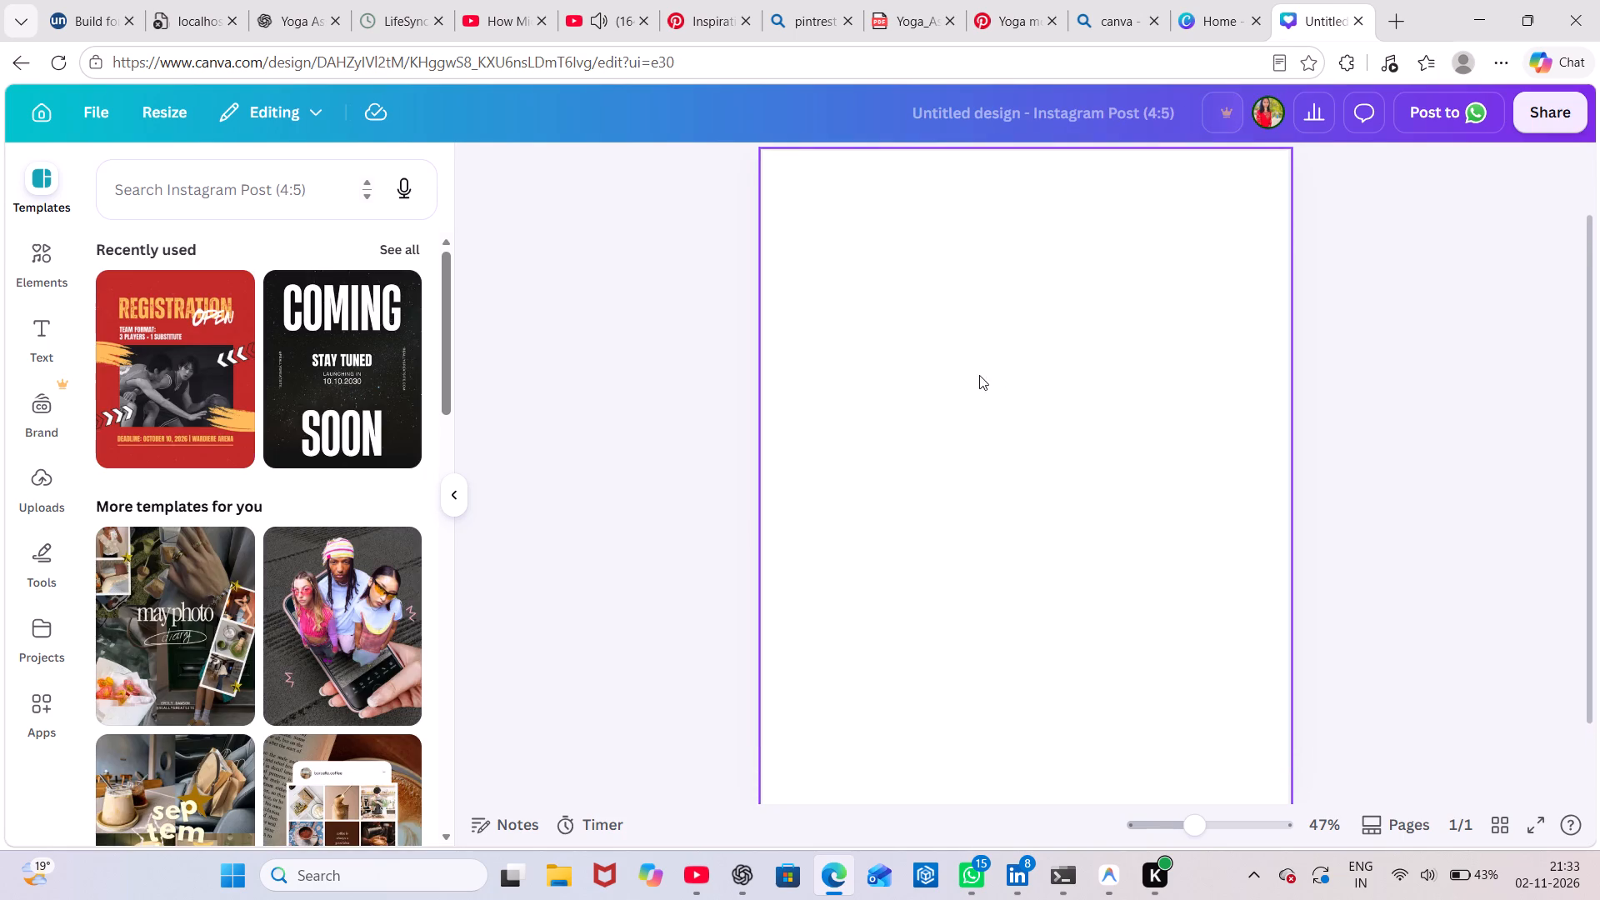
# Search the Instagram Post (4:5) templates for "group photo".
pyautogui.scroll(-4, 329, 548)
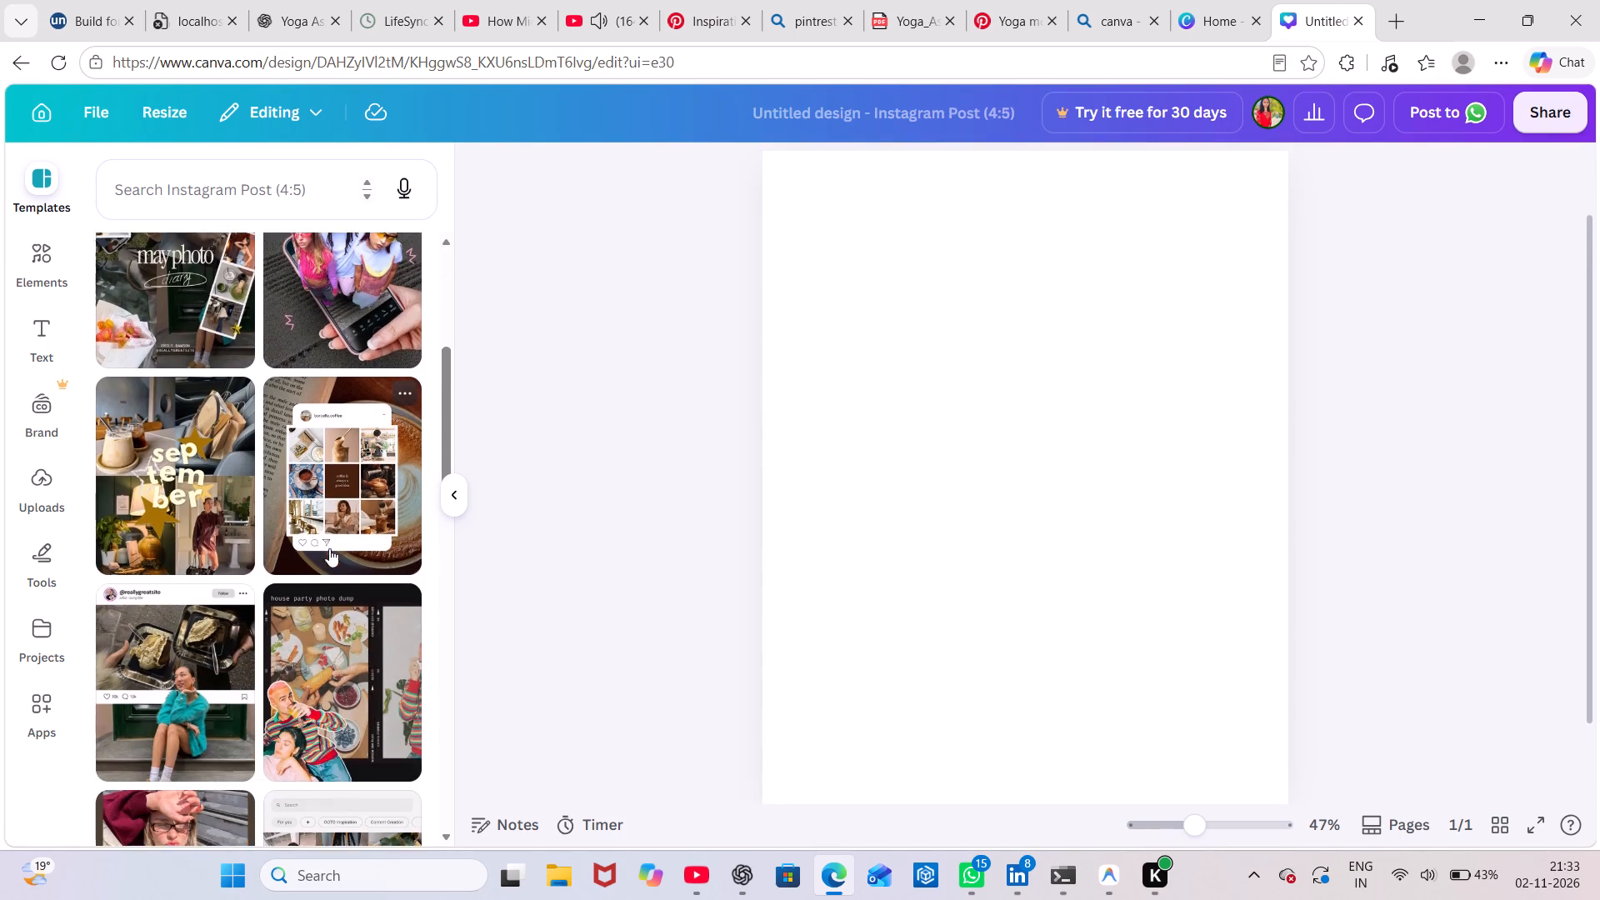
pyautogui.scroll(-1, 329, 548)
pyautogui.click(260, 188)
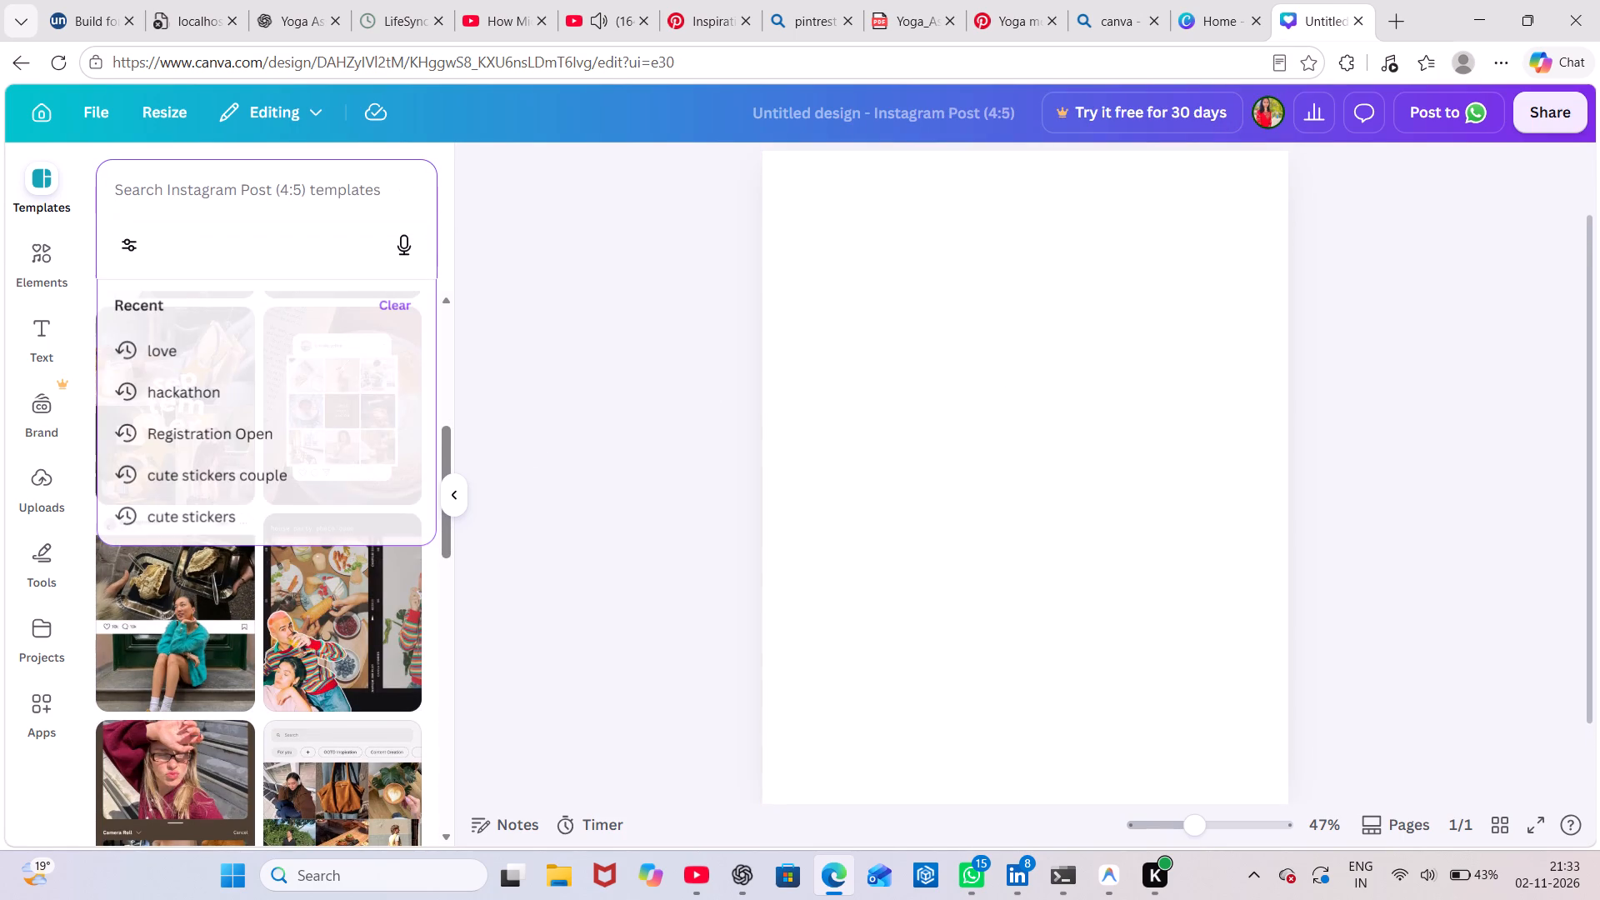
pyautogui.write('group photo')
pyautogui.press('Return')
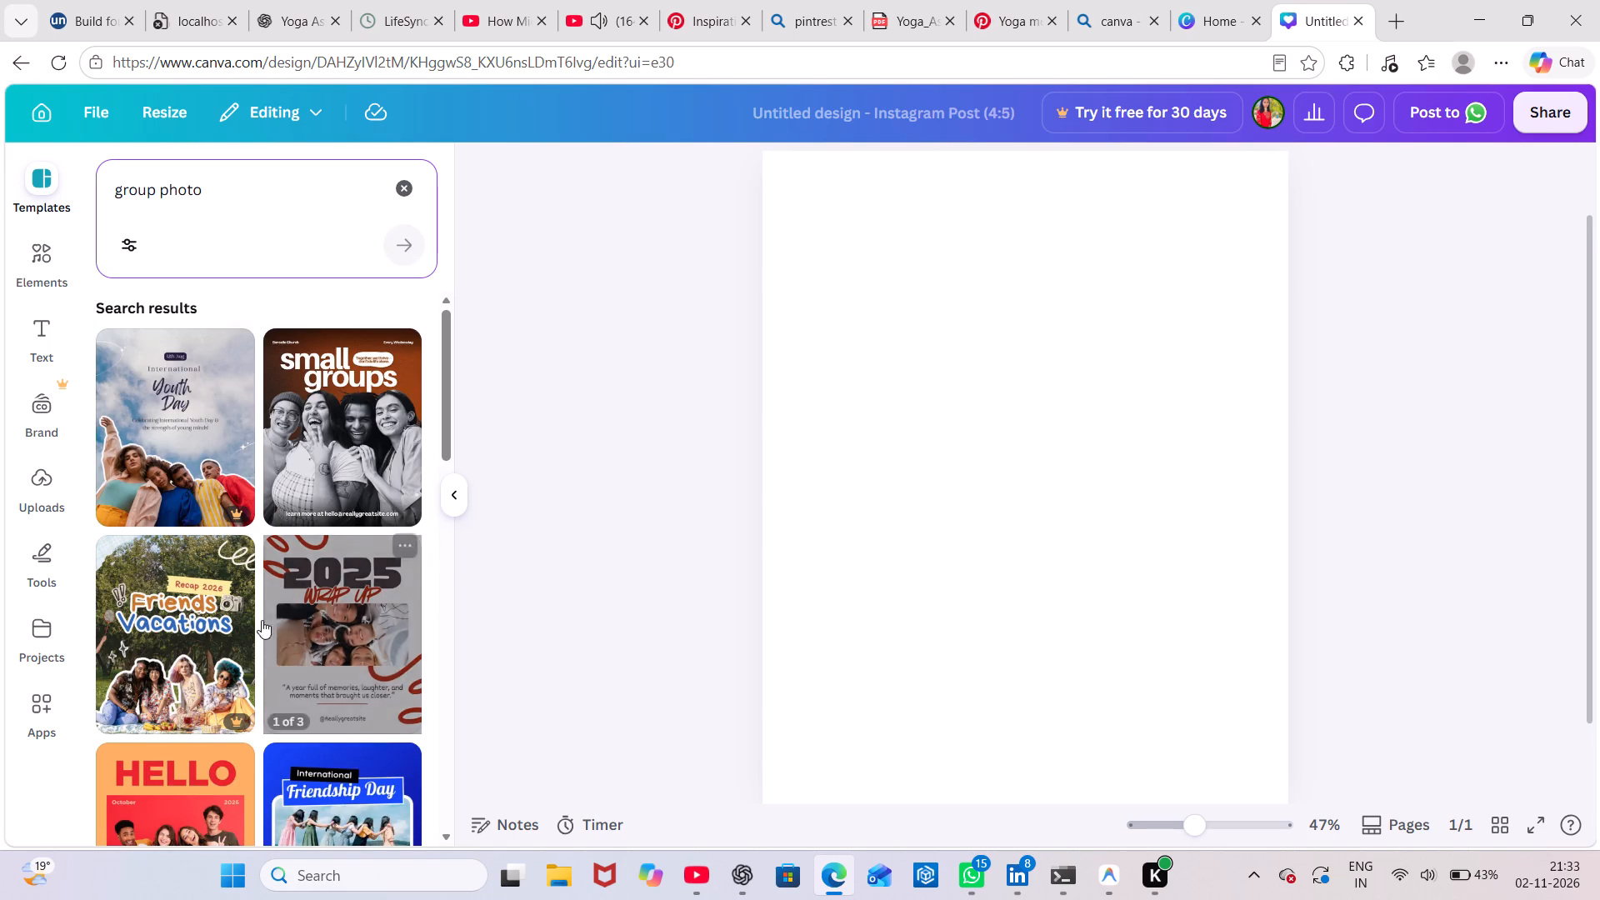
# Browse the group photo template results for a layout suited to a multi-picture Instagram post.
pyautogui.scroll(-1, 285, 582)
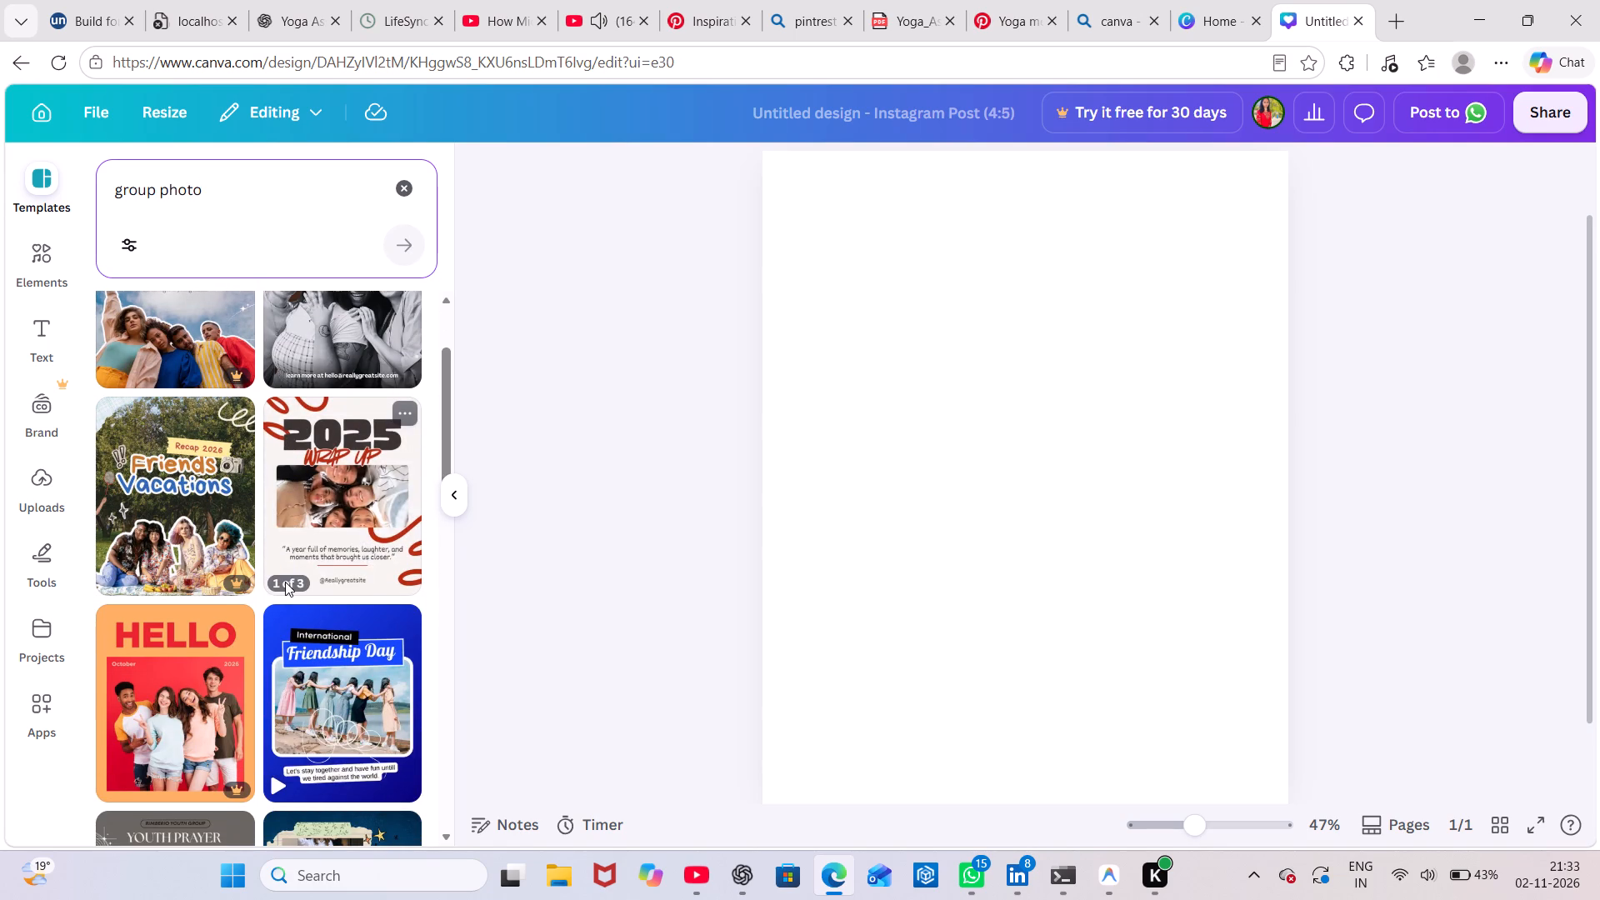
pyautogui.scroll(-5, 285, 582)
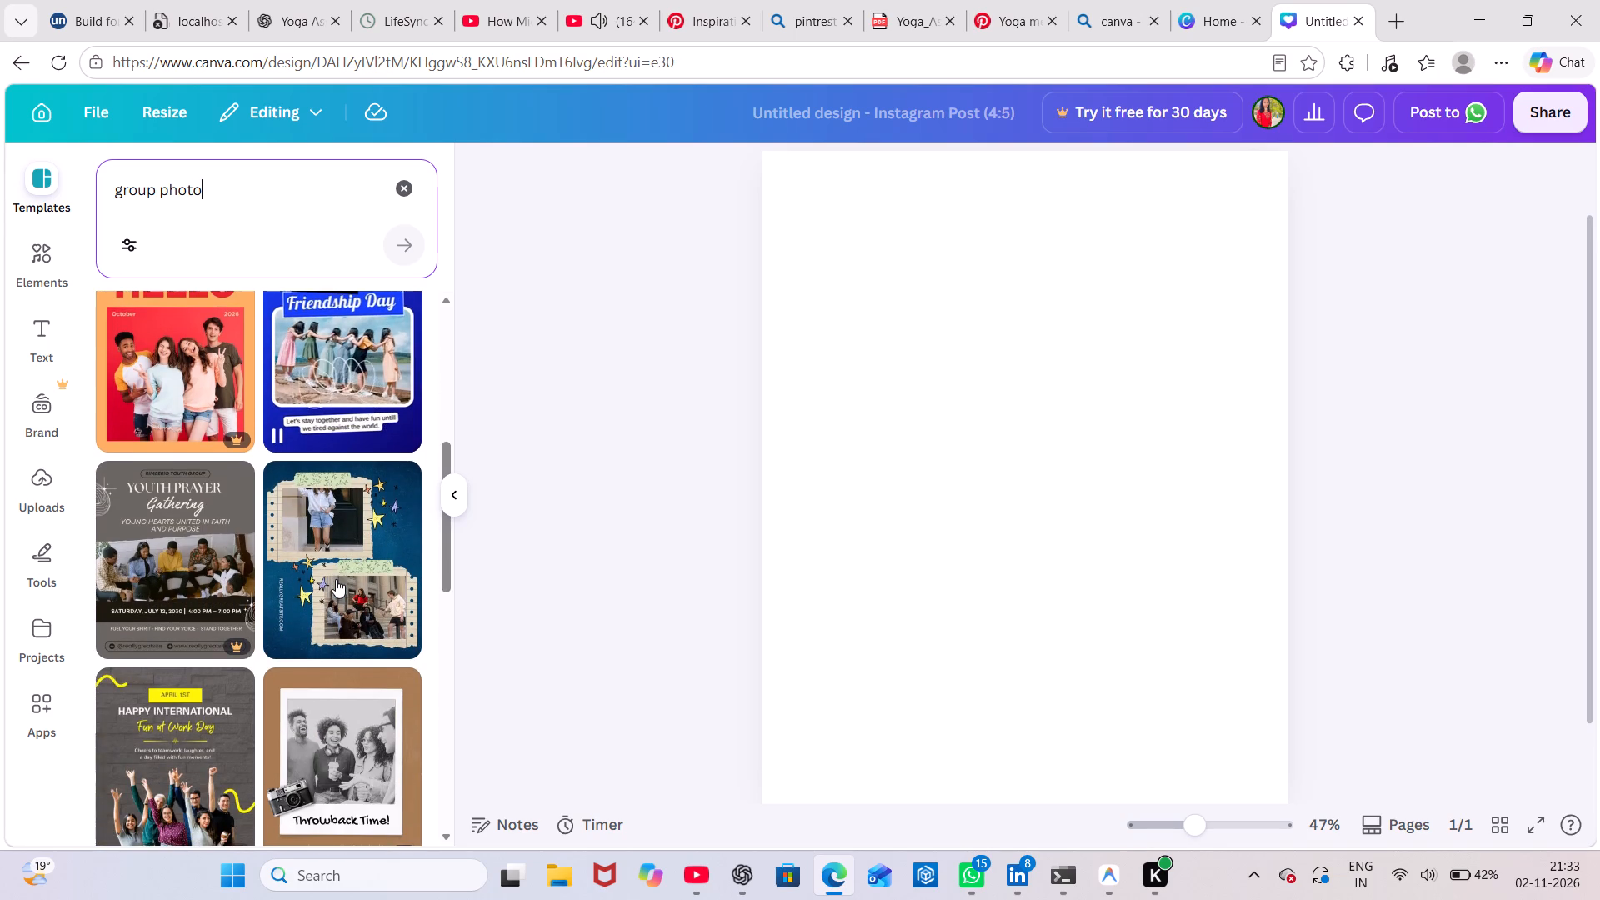
pyautogui.scroll(-3, 336, 579)
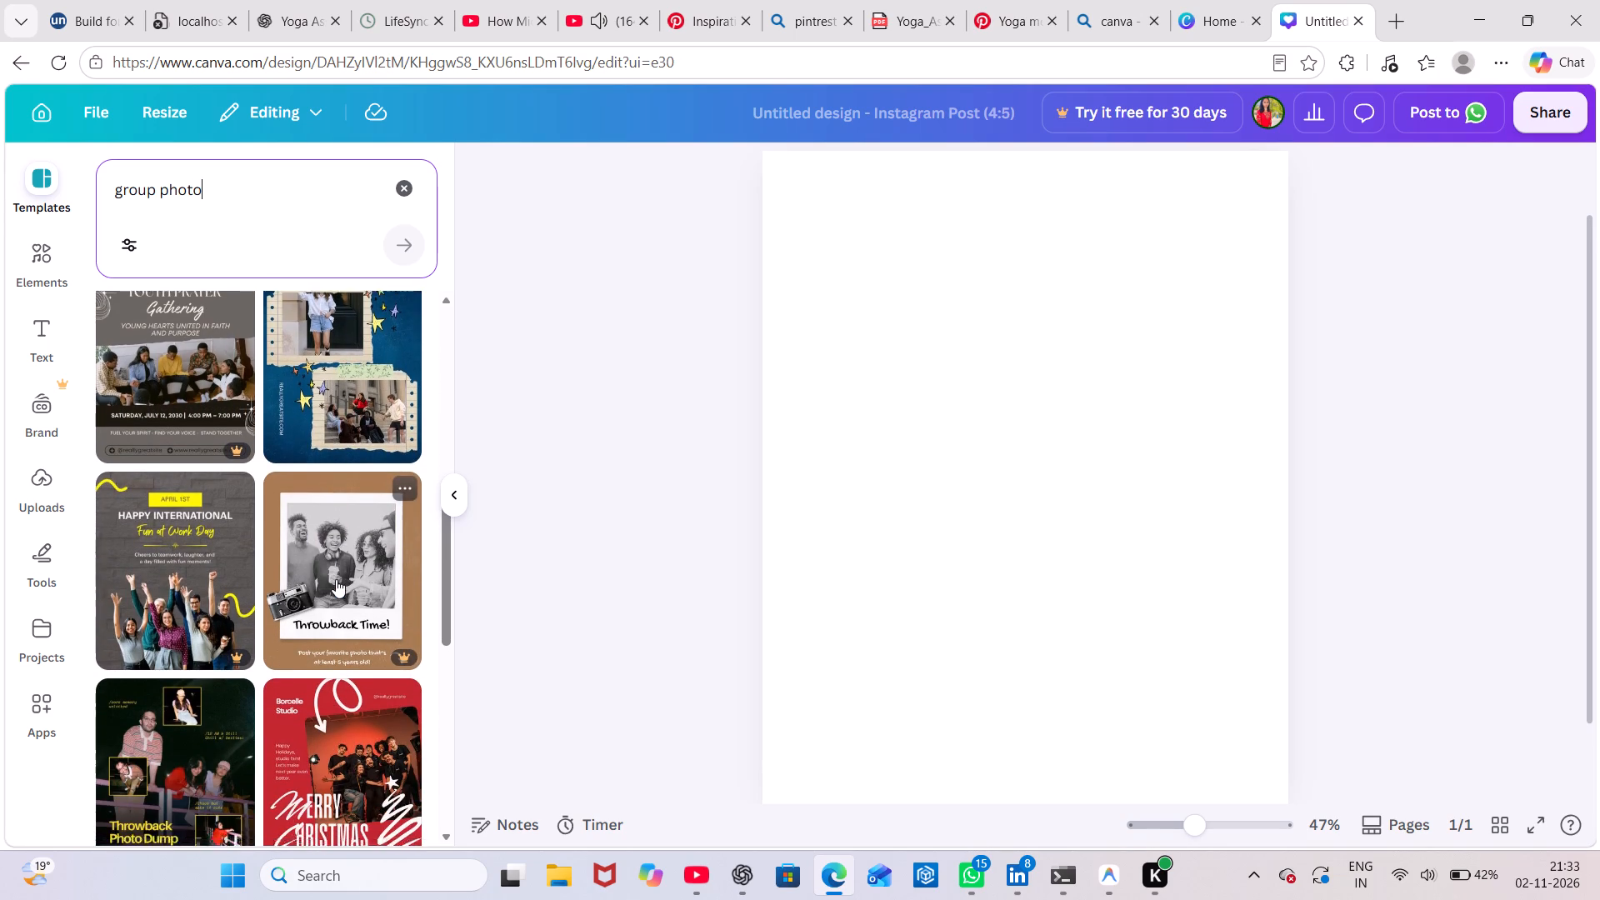
pyautogui.scroll(-3, 336, 579)
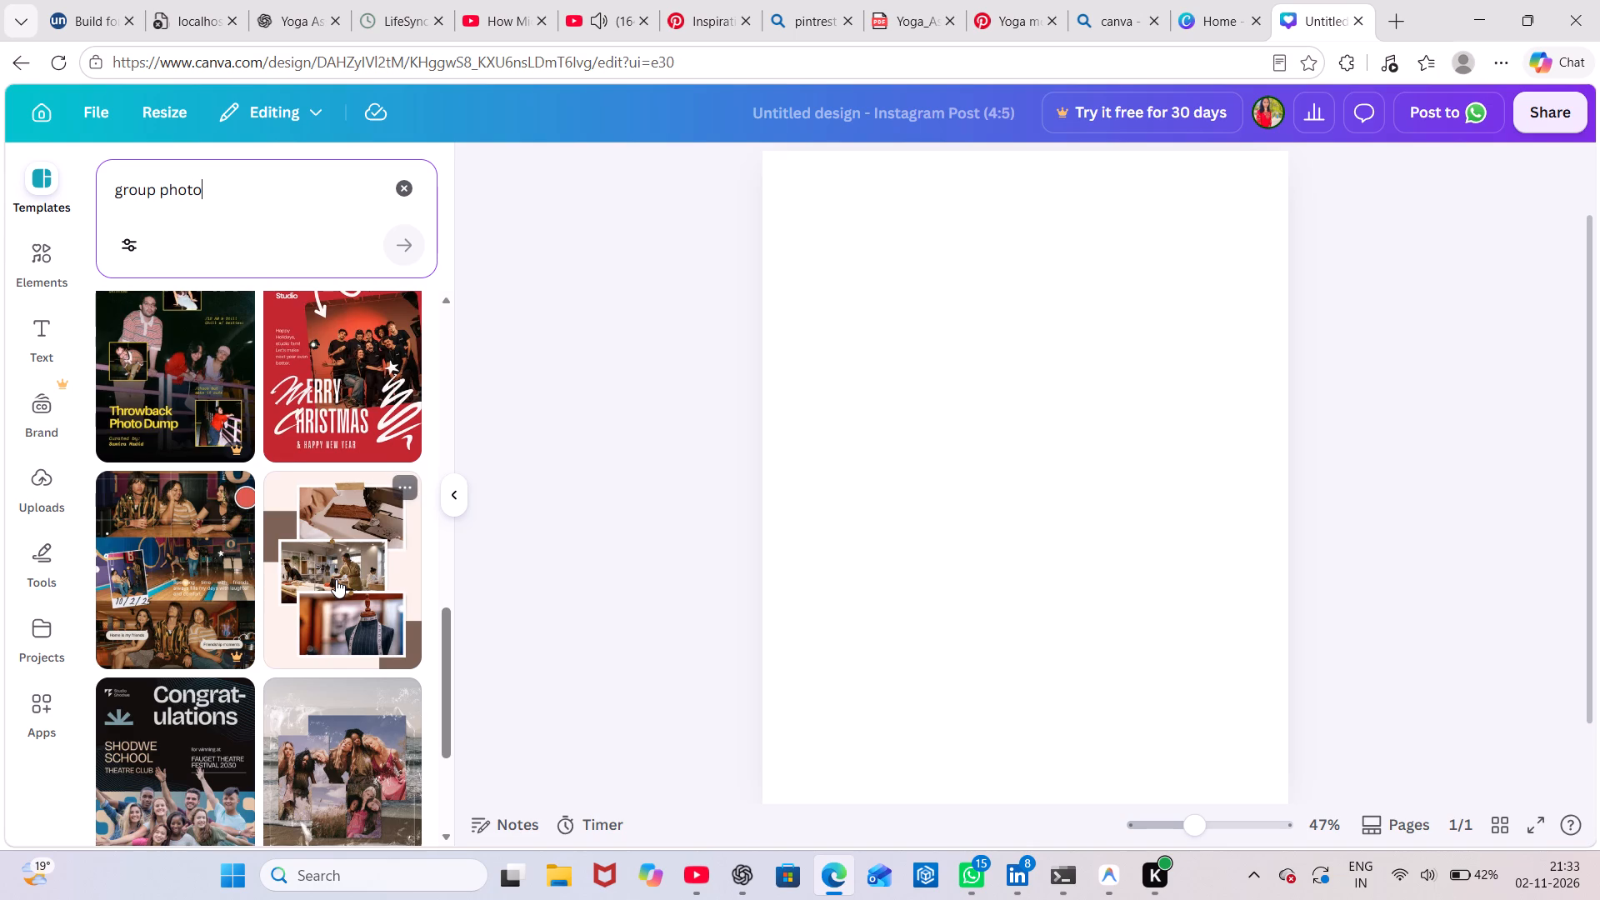
pyautogui.scroll(-2, 336, 579)
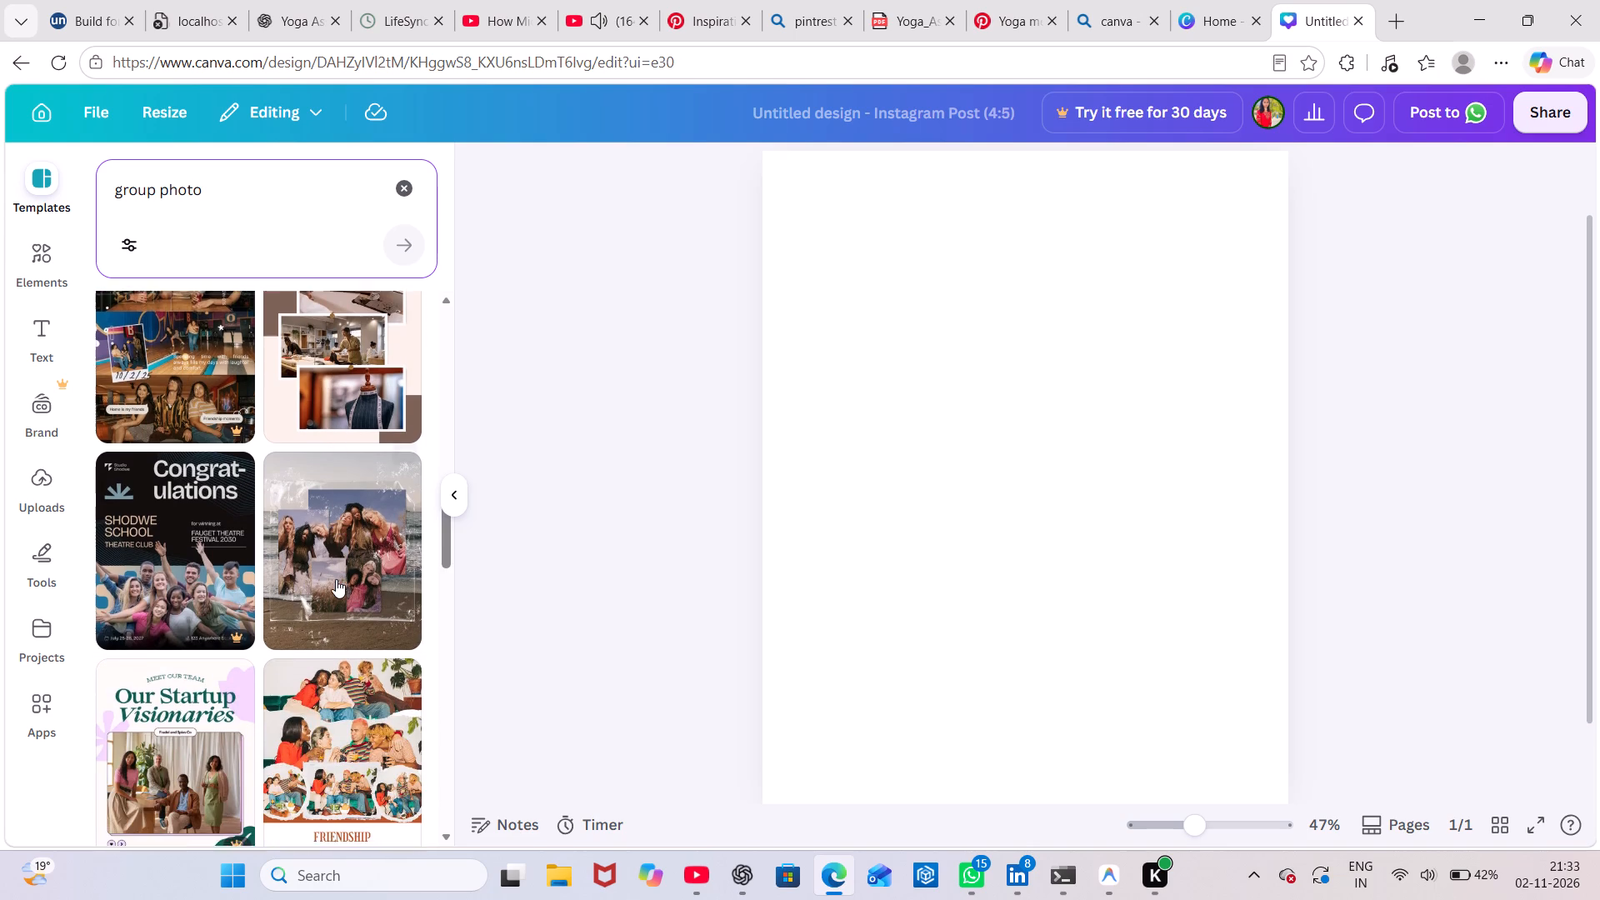
pyautogui.scroll(-2, 336, 579)
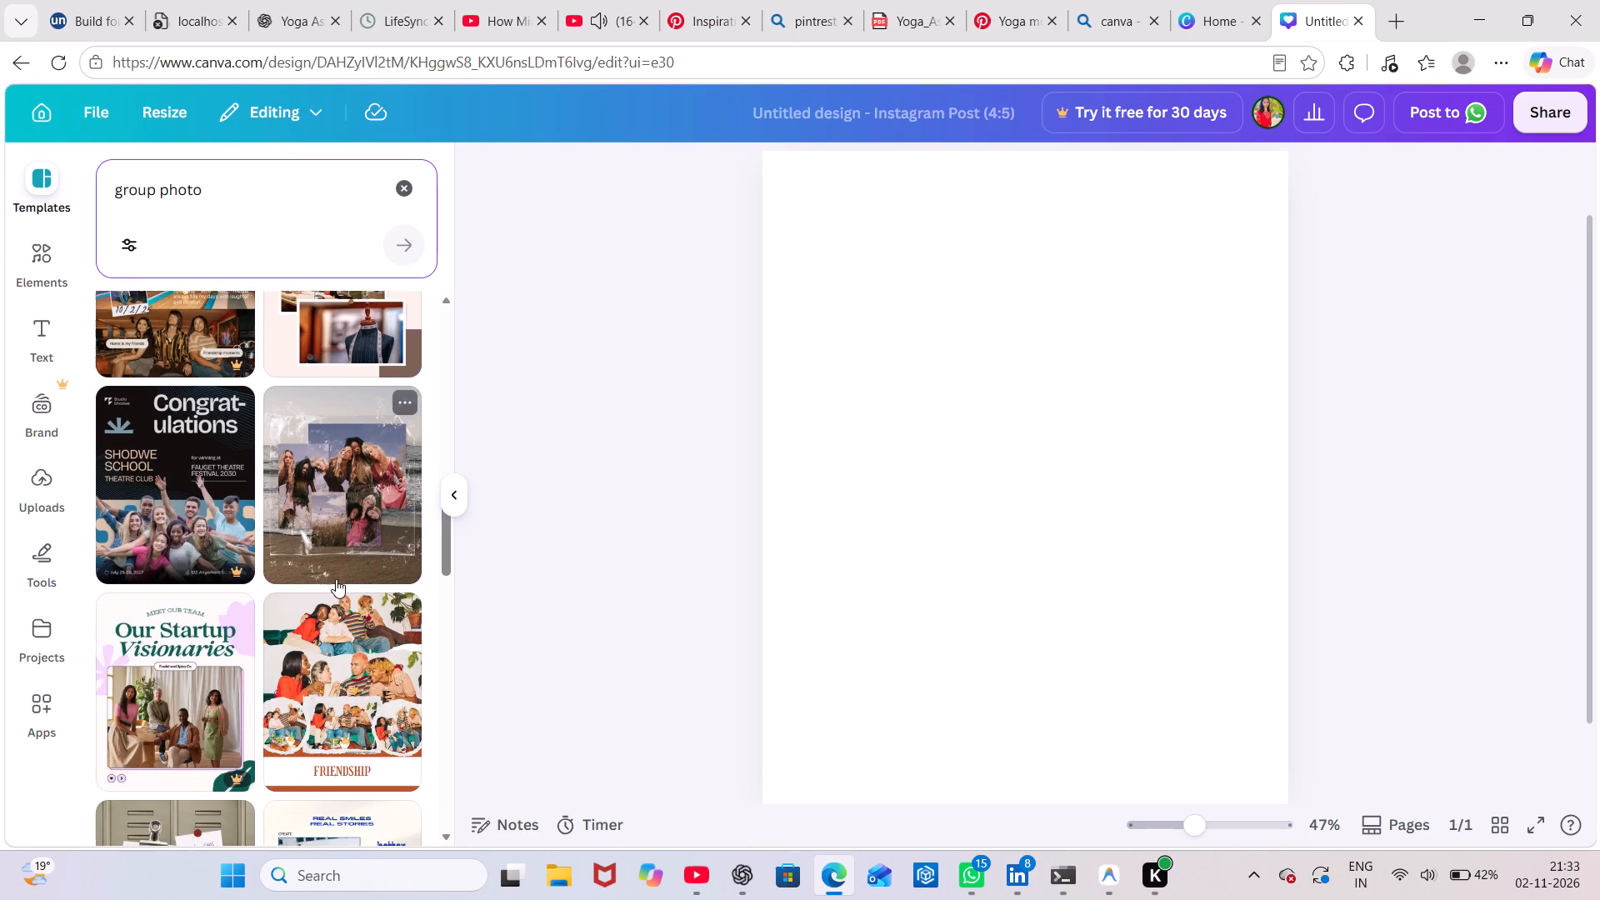
pyautogui.scroll(-4, 336, 579)
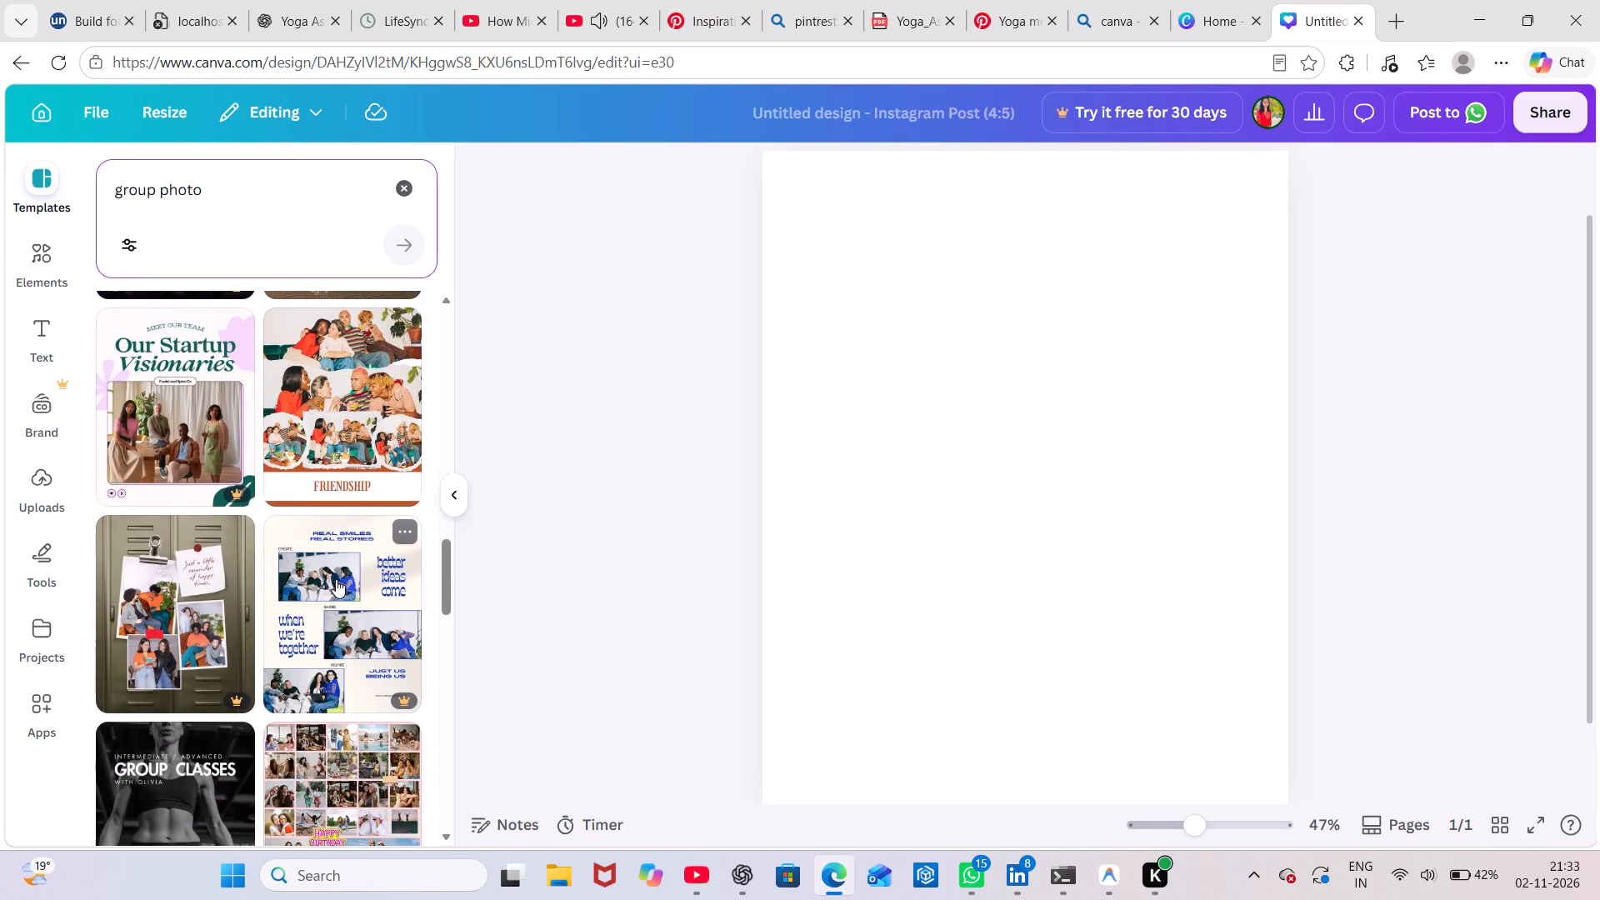
pyautogui.scroll(-4, 336, 579)
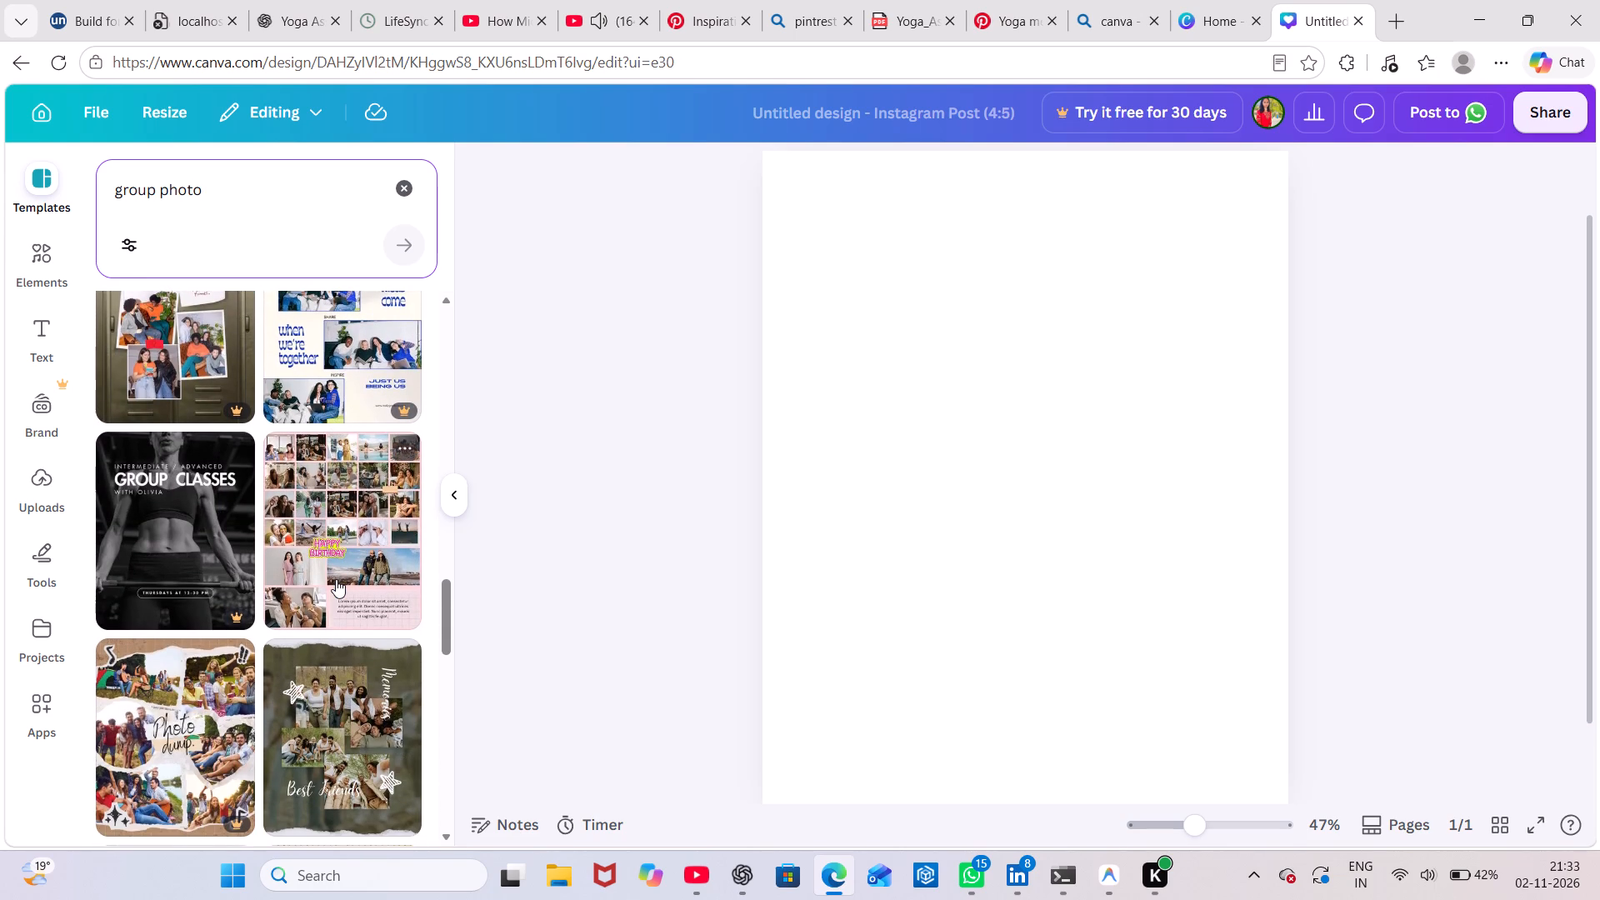
pyautogui.scroll(-1, 336, 579)
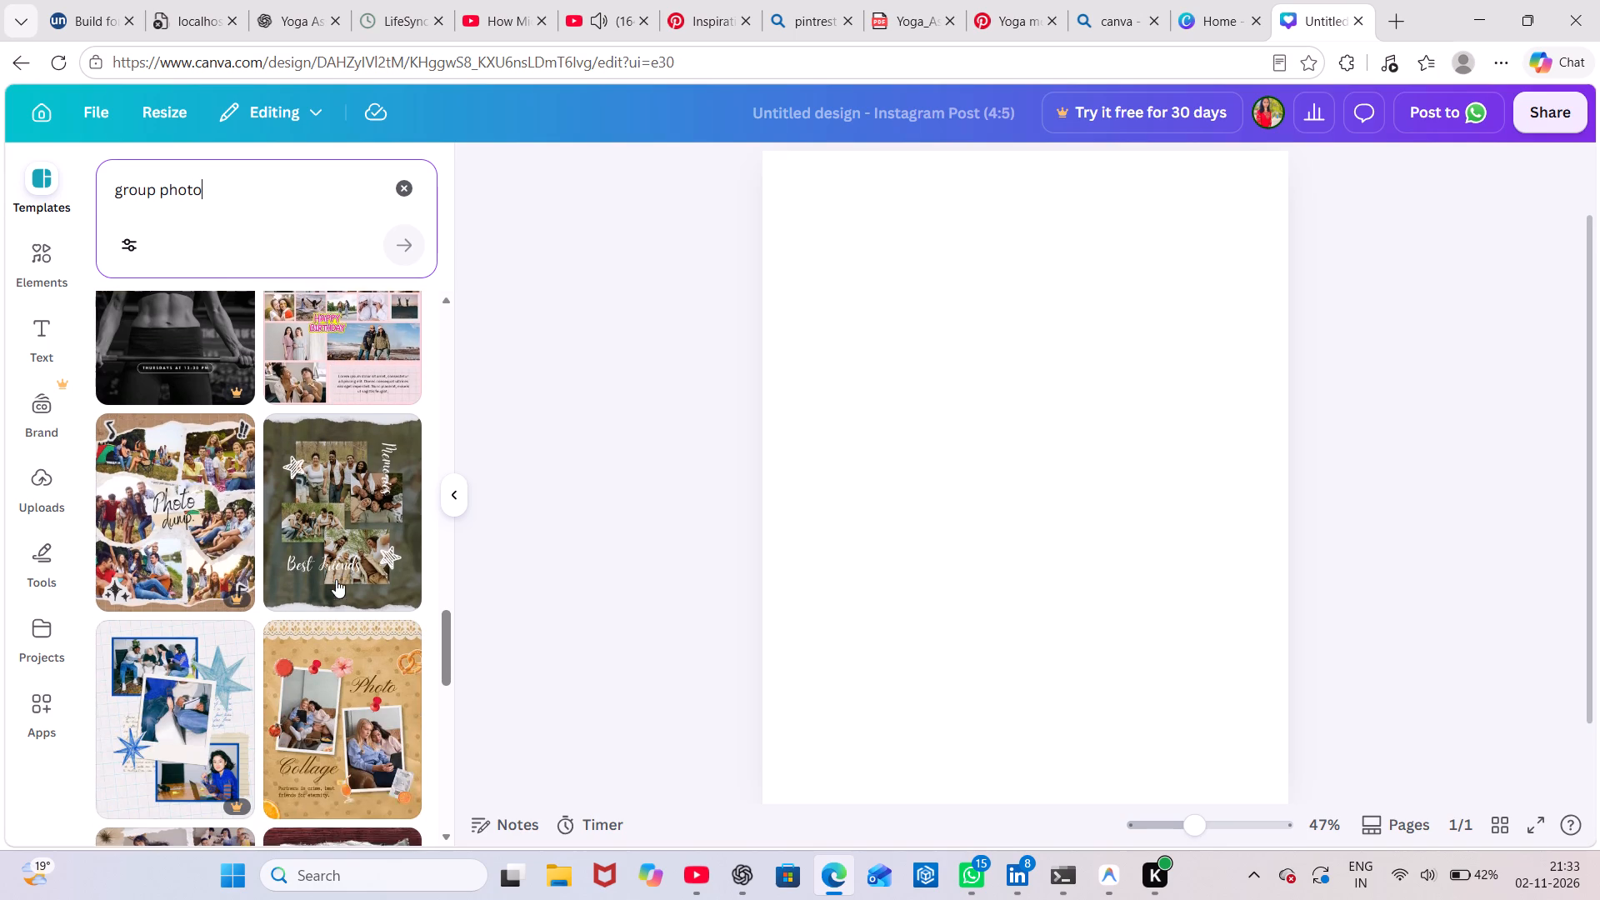
# Browse the "group photo" template results for a suitable Instagram post layout.
pyautogui.scroll(-3, 336, 579)
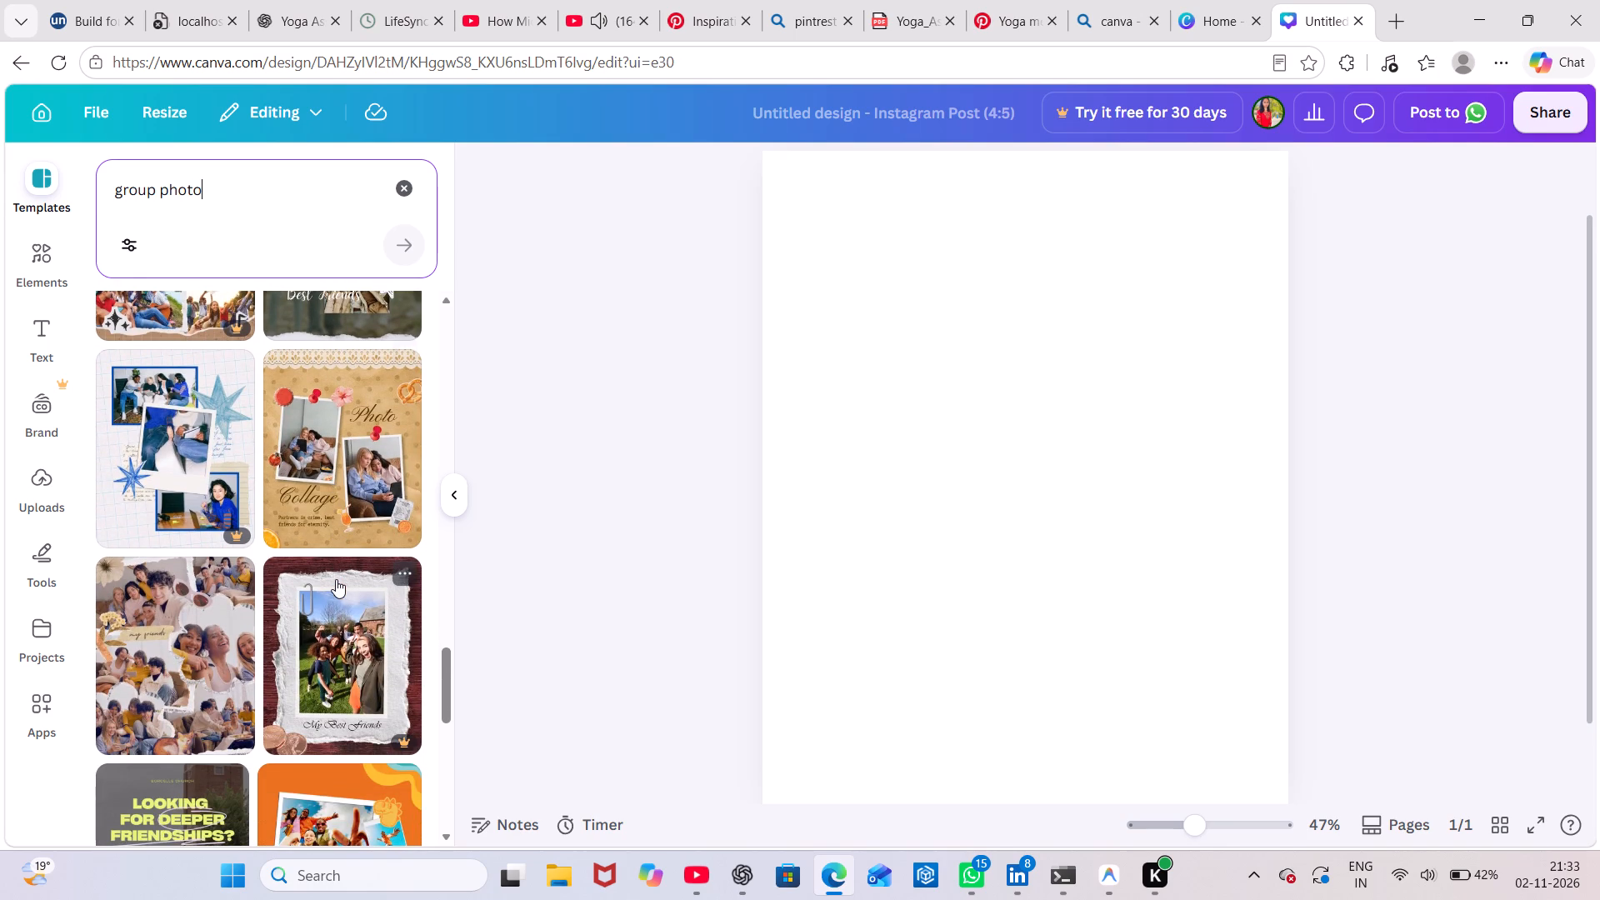
pyautogui.scroll(-2, 336, 579)
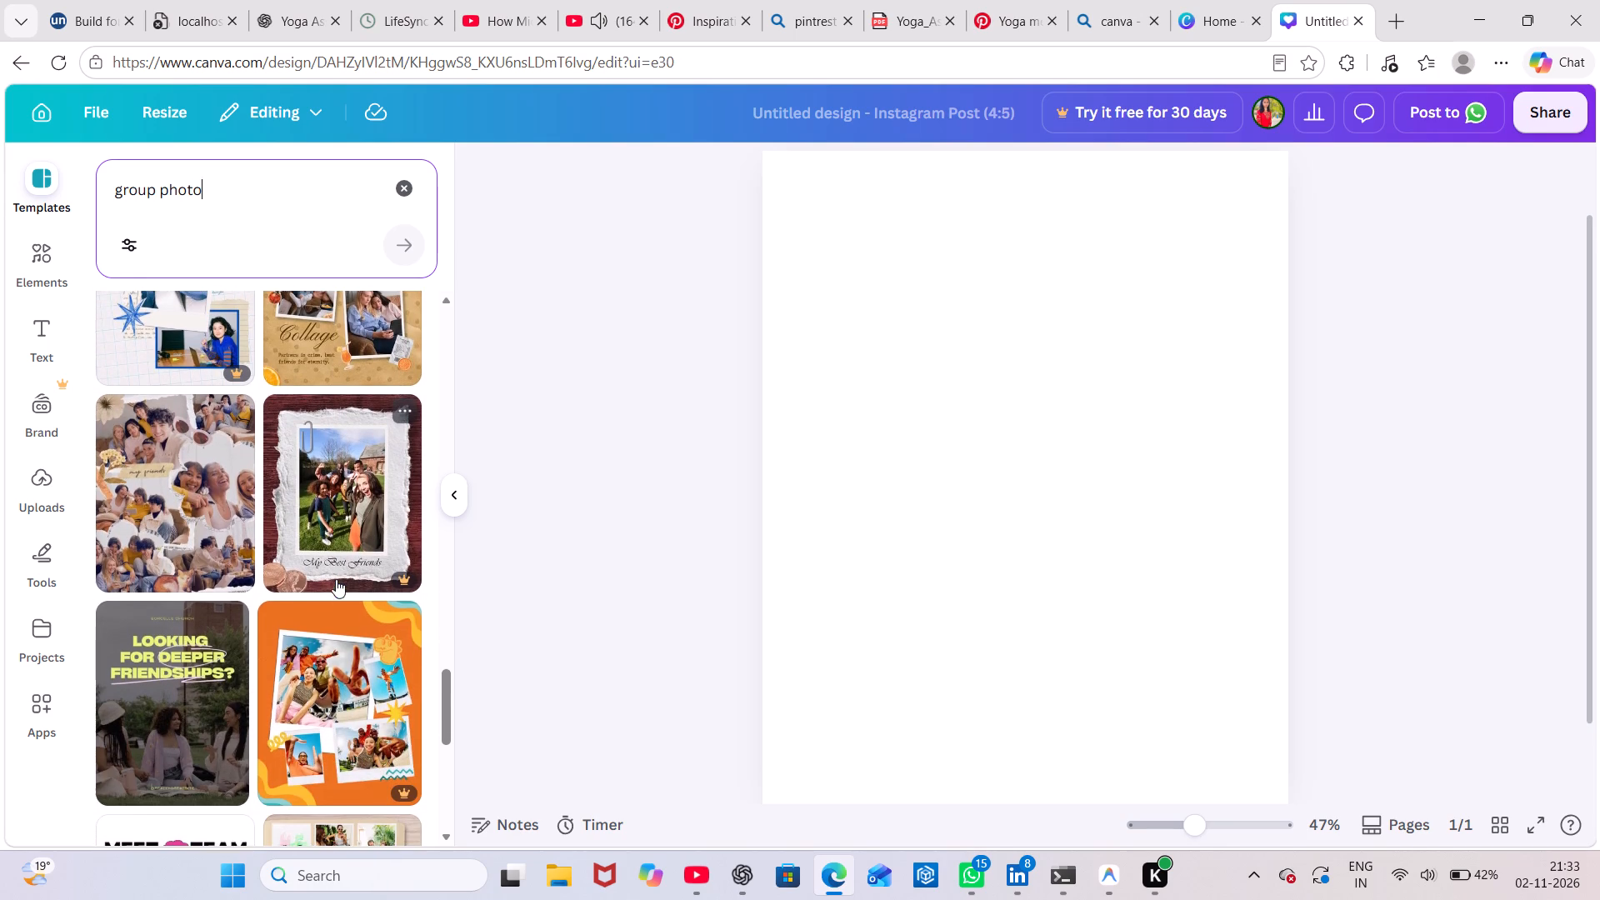
pyautogui.scroll(-3, 336, 579)
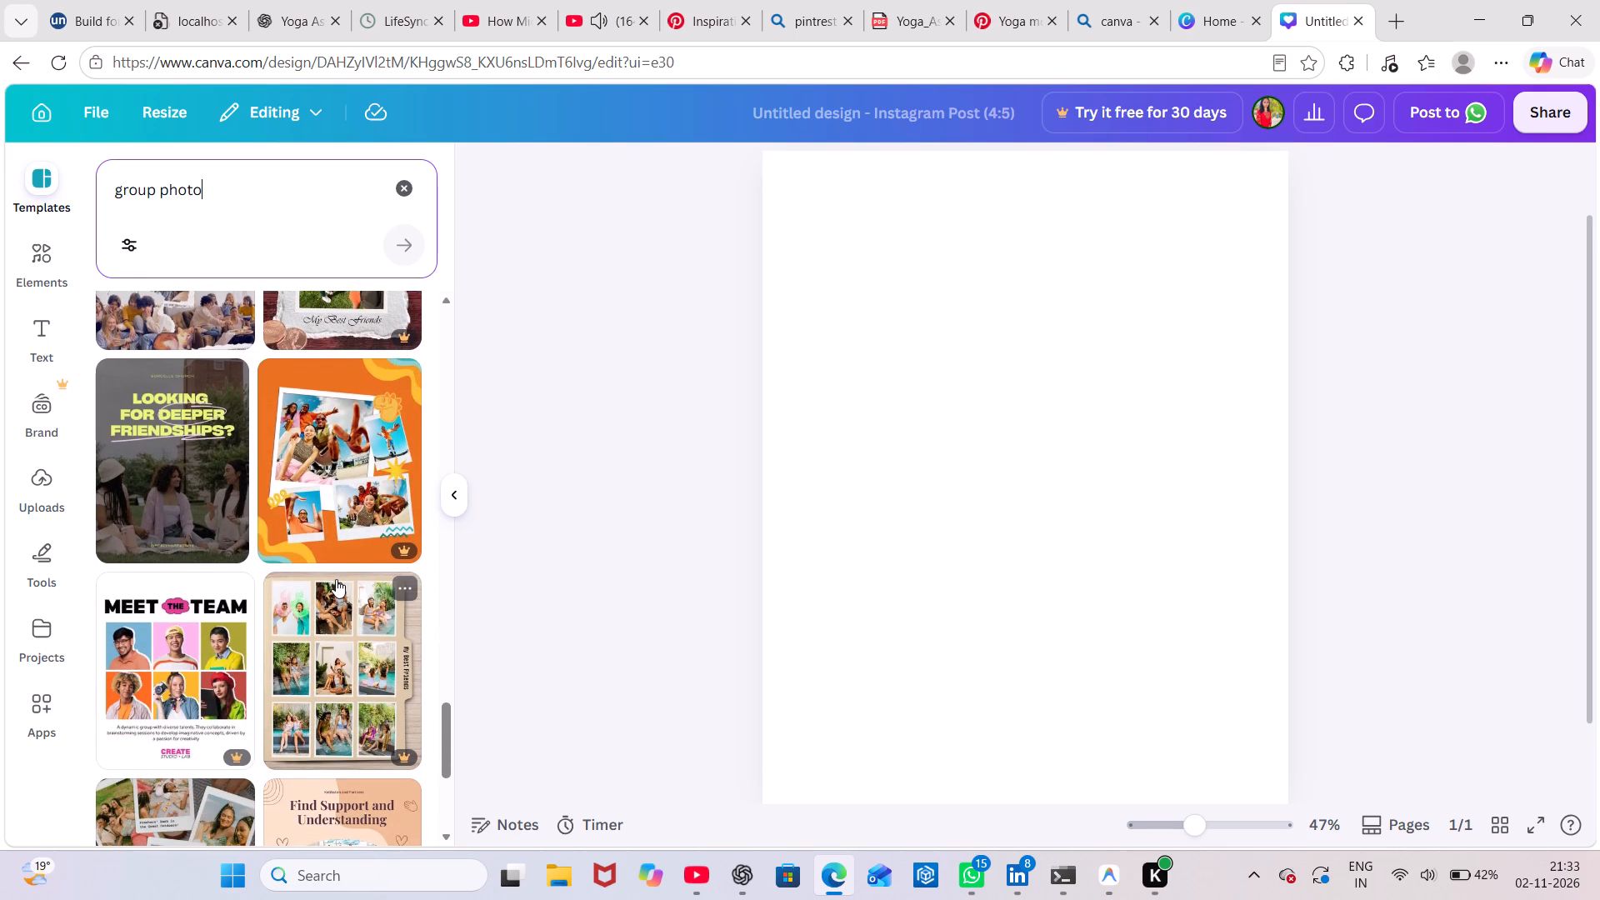
pyautogui.scroll(-2, 336, 579)
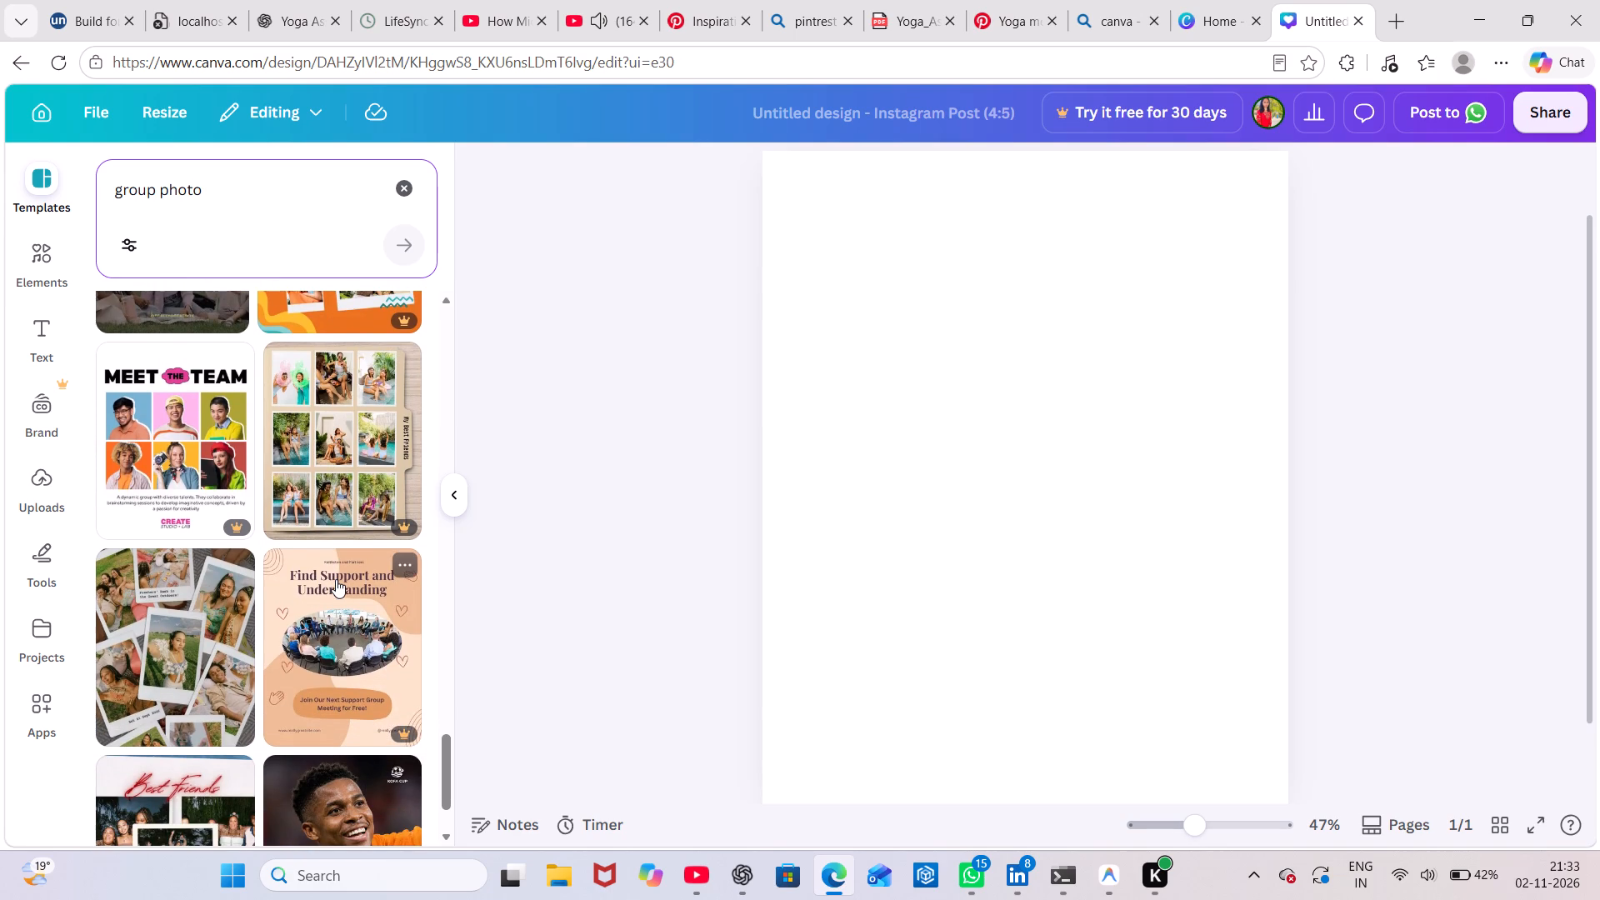
pyautogui.scroll(-2, 336, 579)
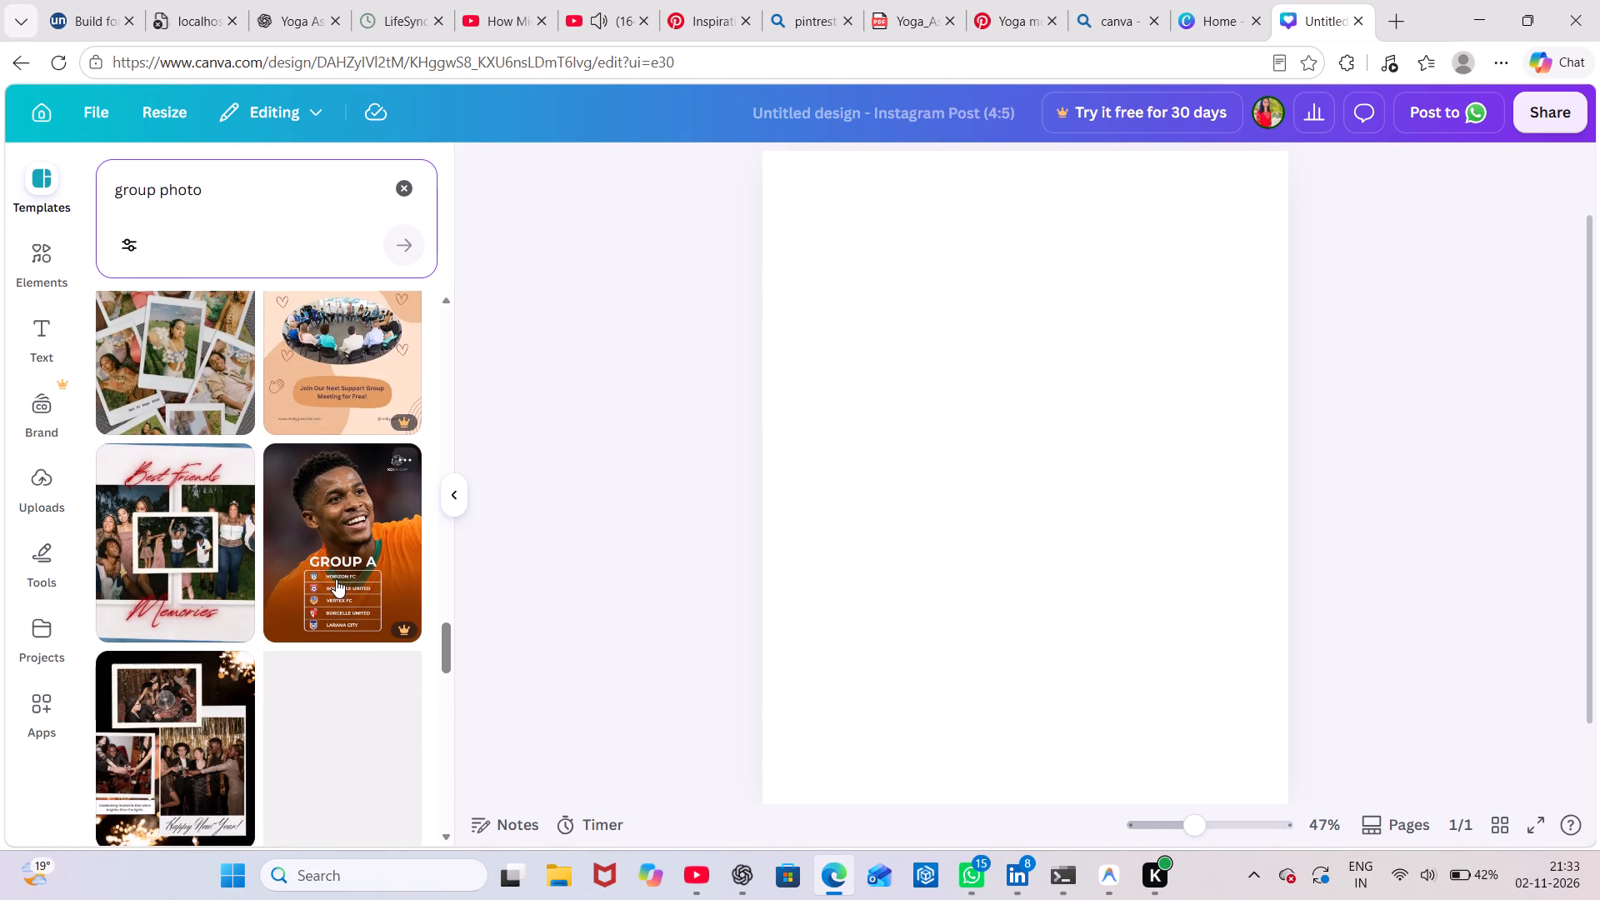
pyautogui.scroll(-4, 336, 579)
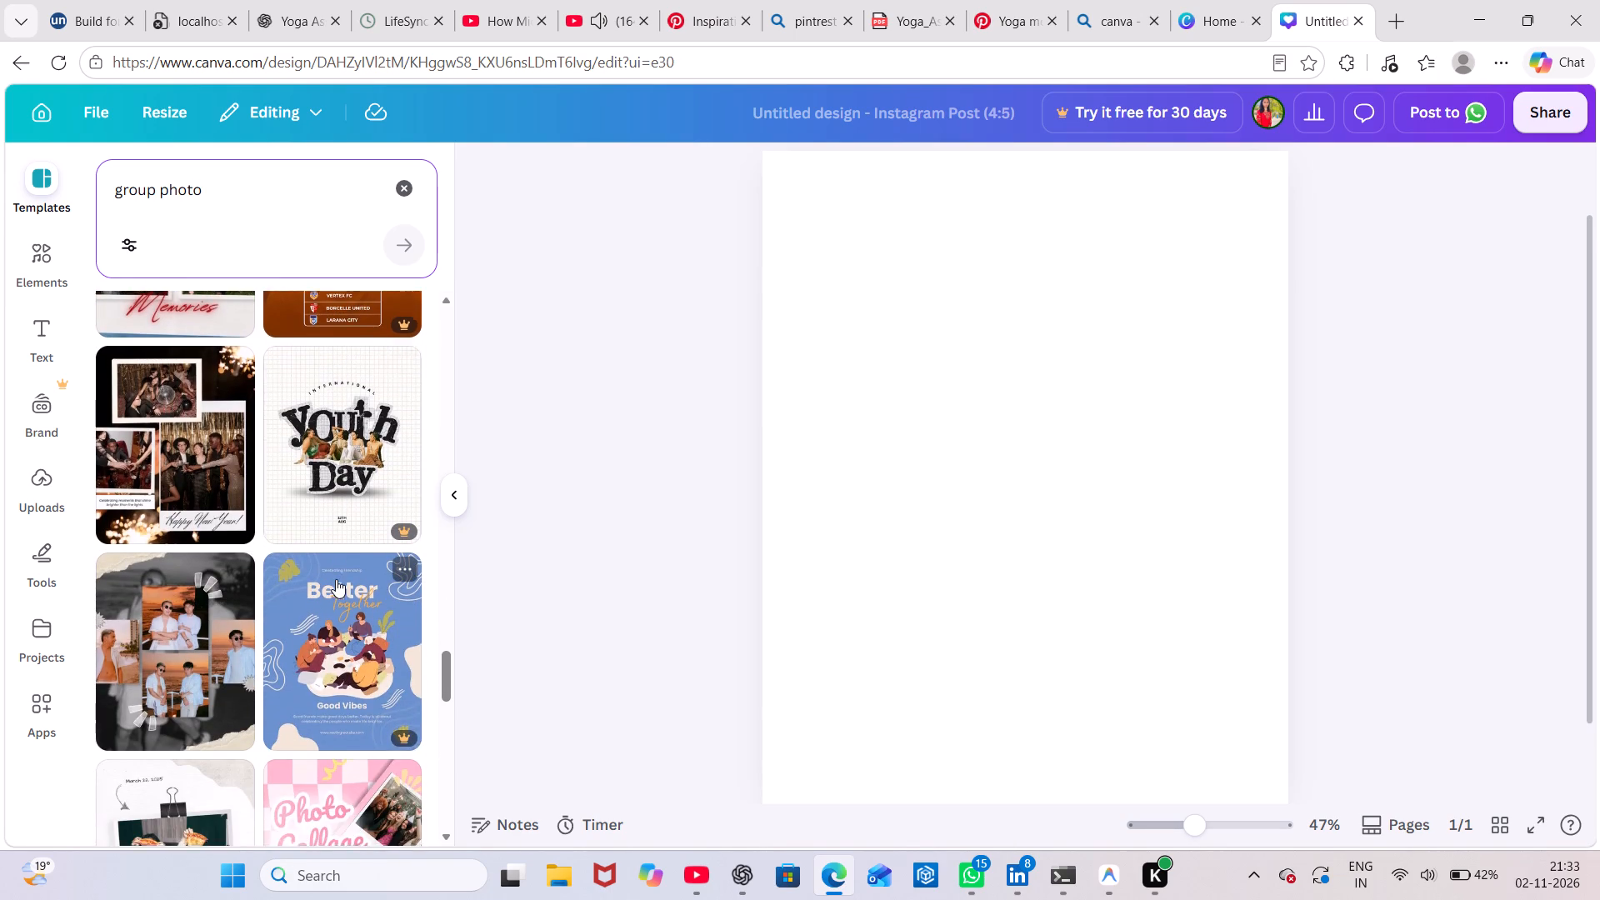
pyautogui.scroll(-2, 336, 579)
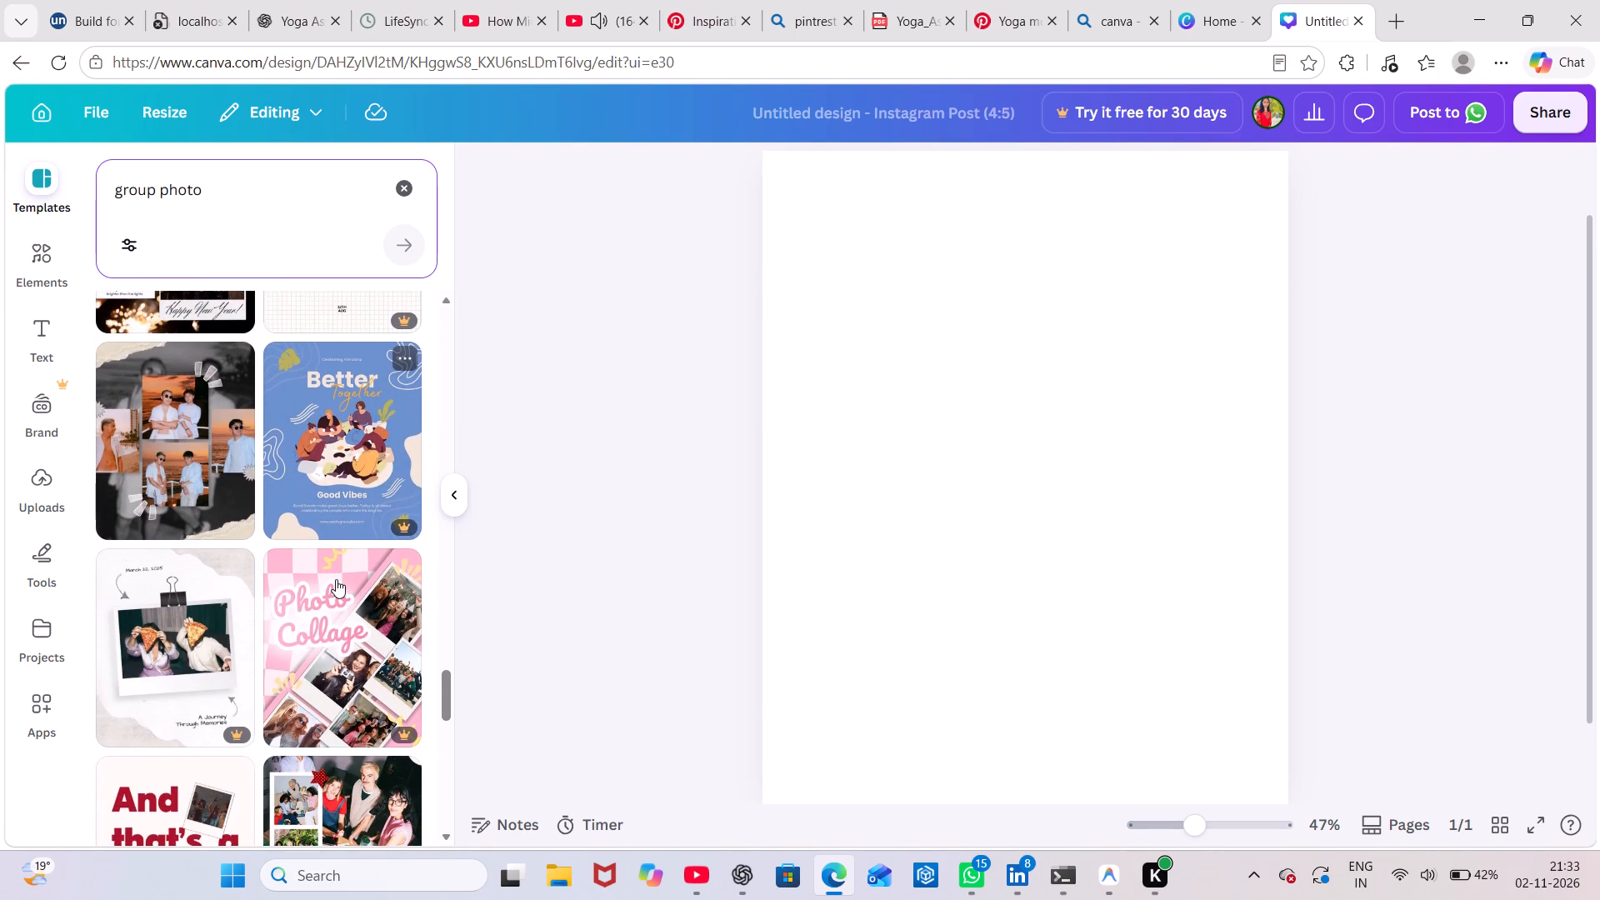
pyautogui.scroll(-3, 336, 579)
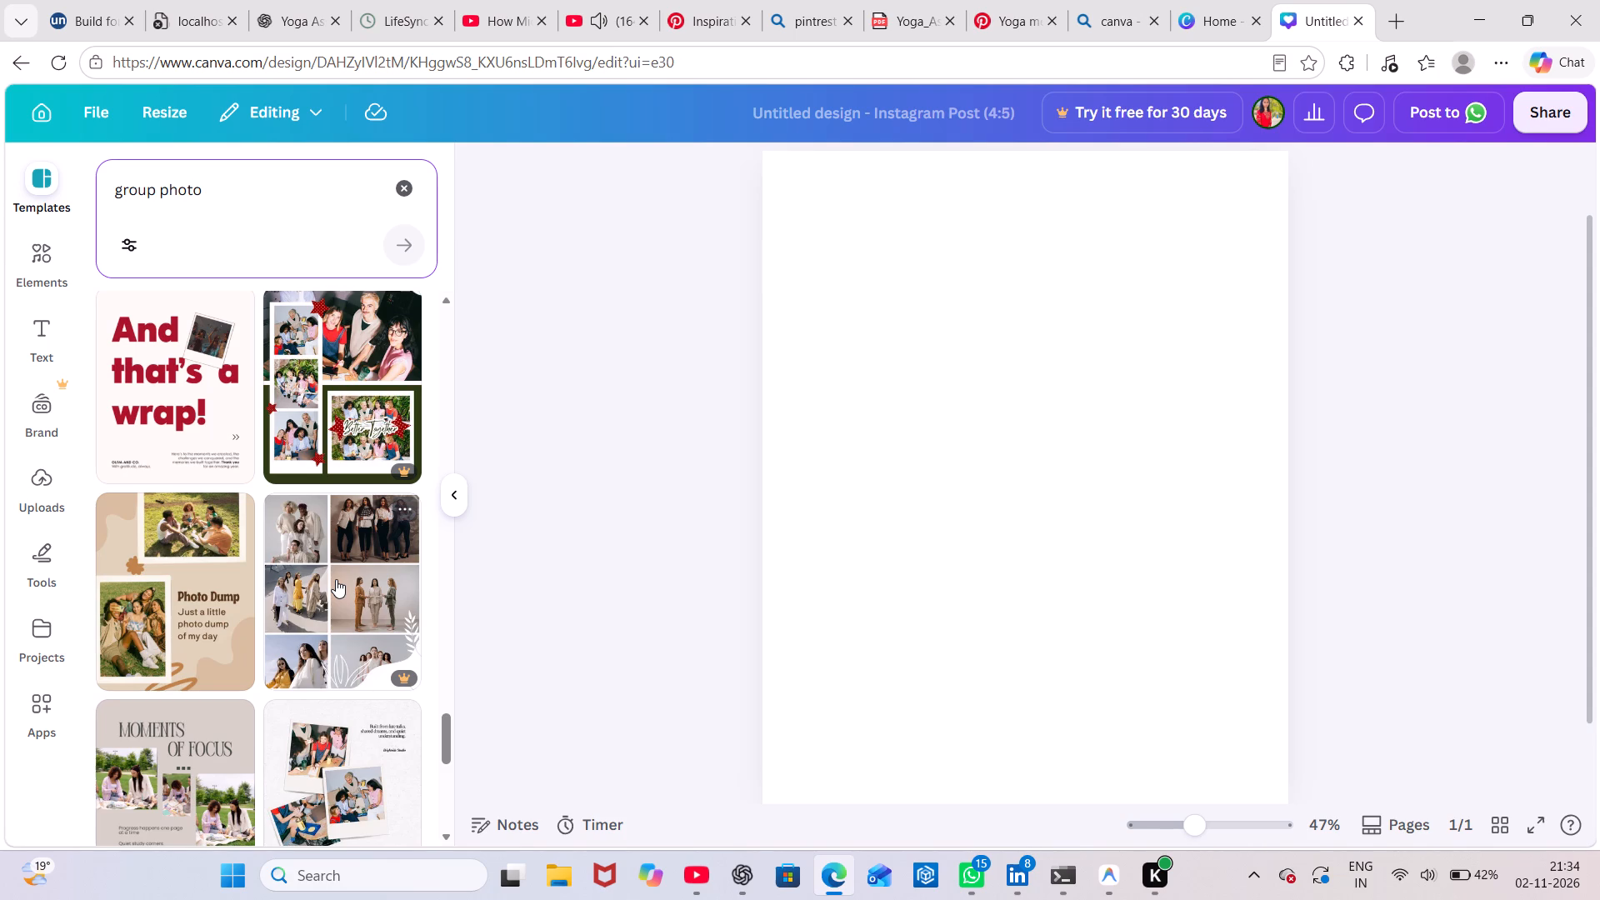
pyautogui.scroll(-7, 261, 725)
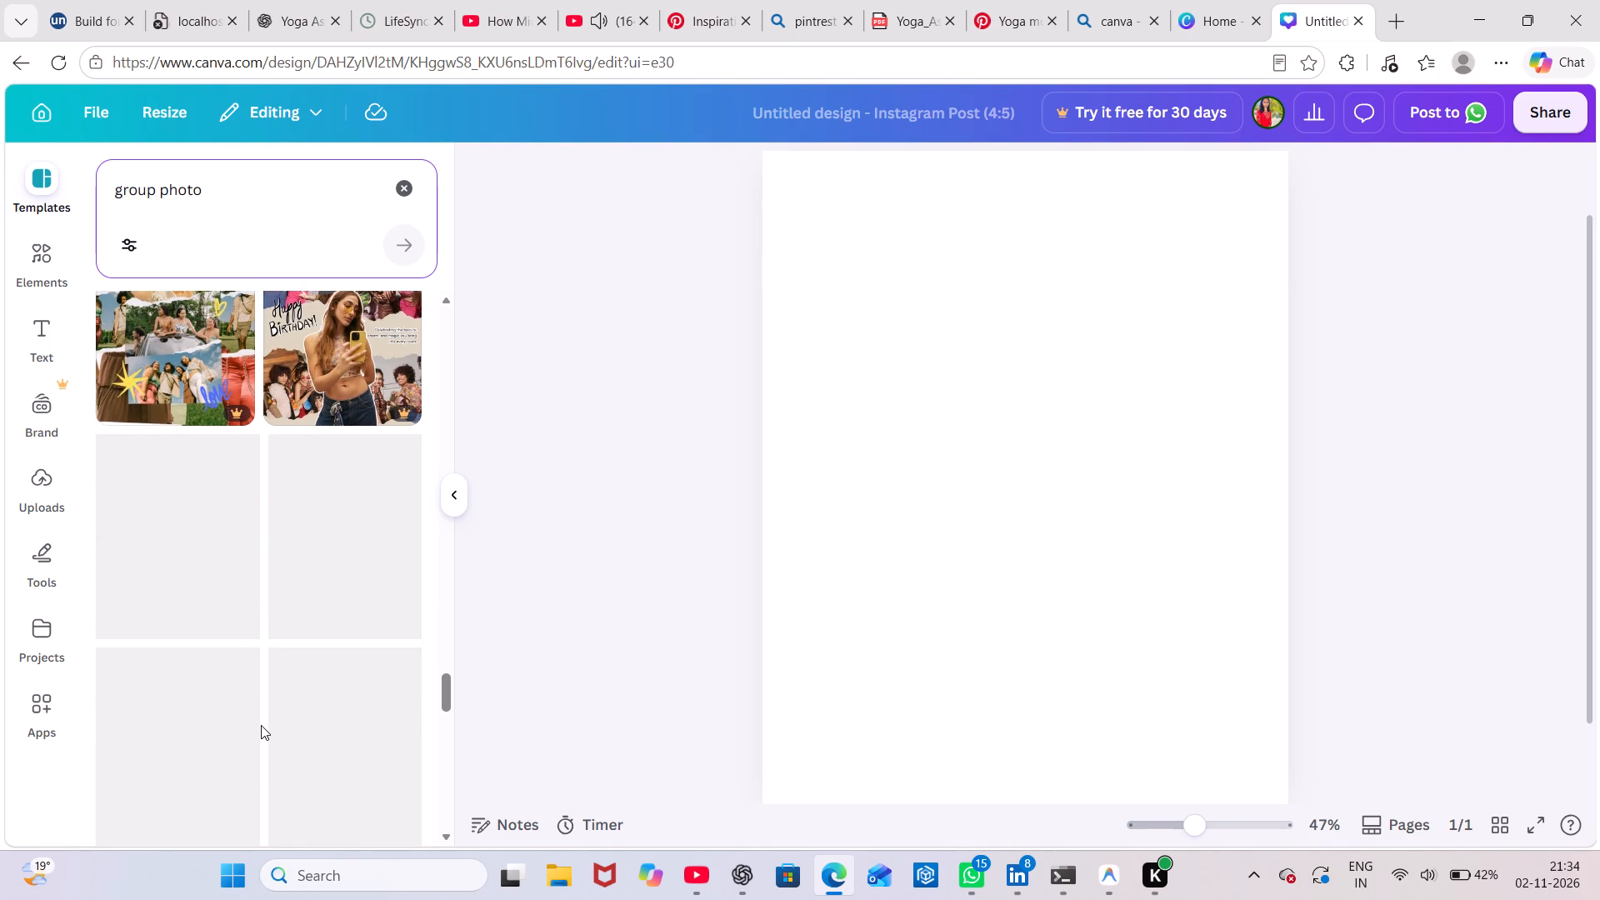
pyautogui.scroll(-3, 261, 725)
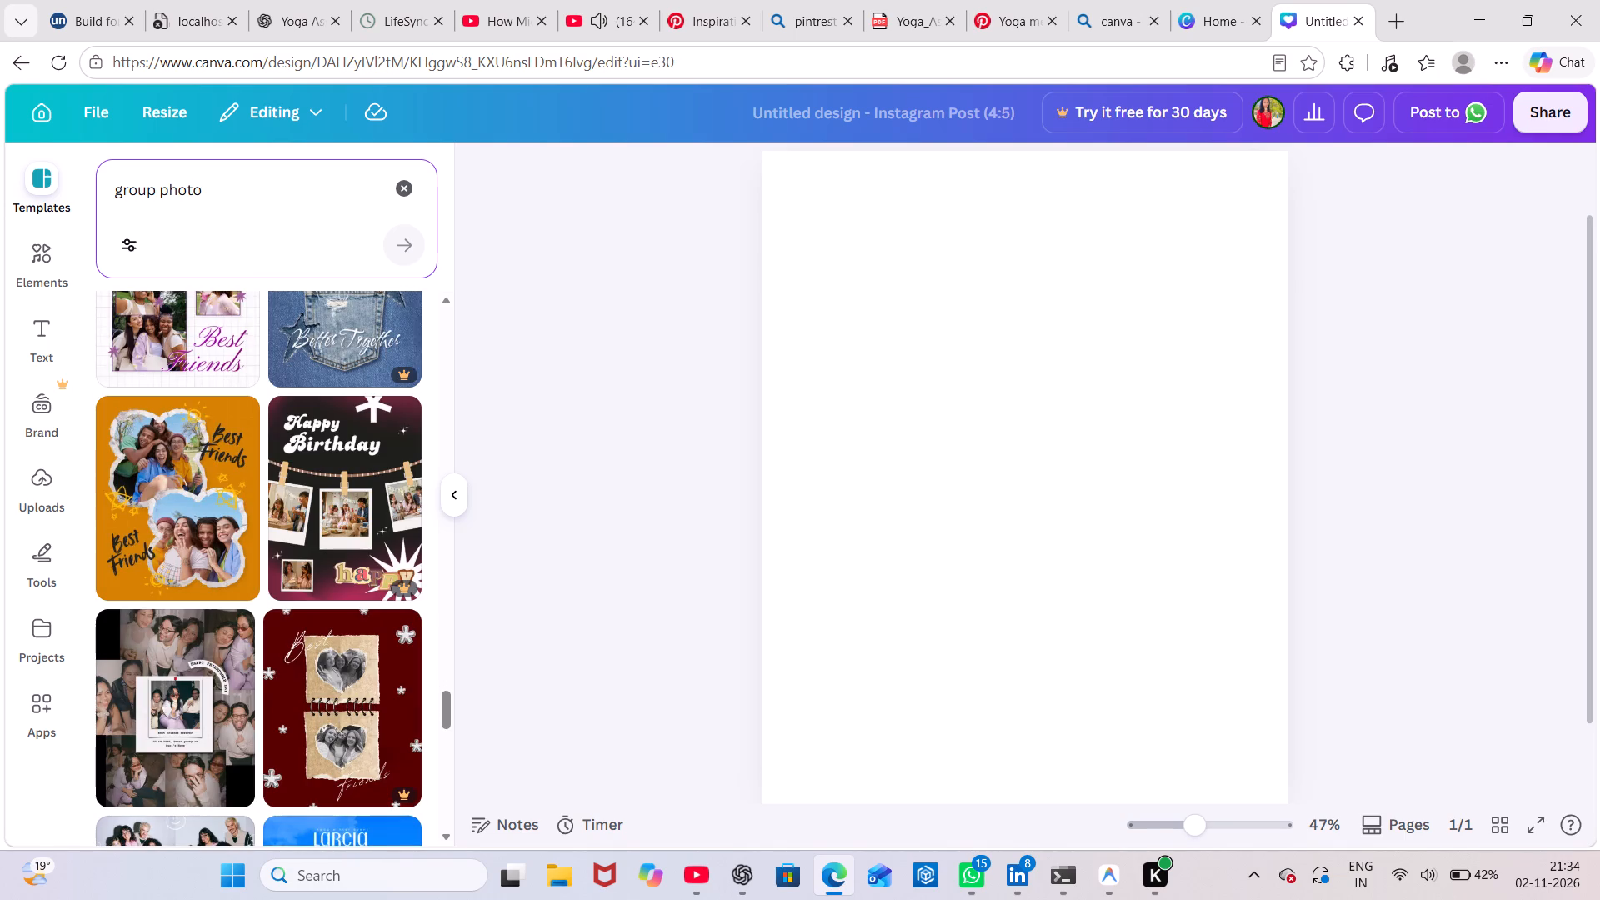
# Search the templates for "green group photo" and look through the resulting designs.
pyautogui.click(152, 184)
pyautogui.click(118, 182)
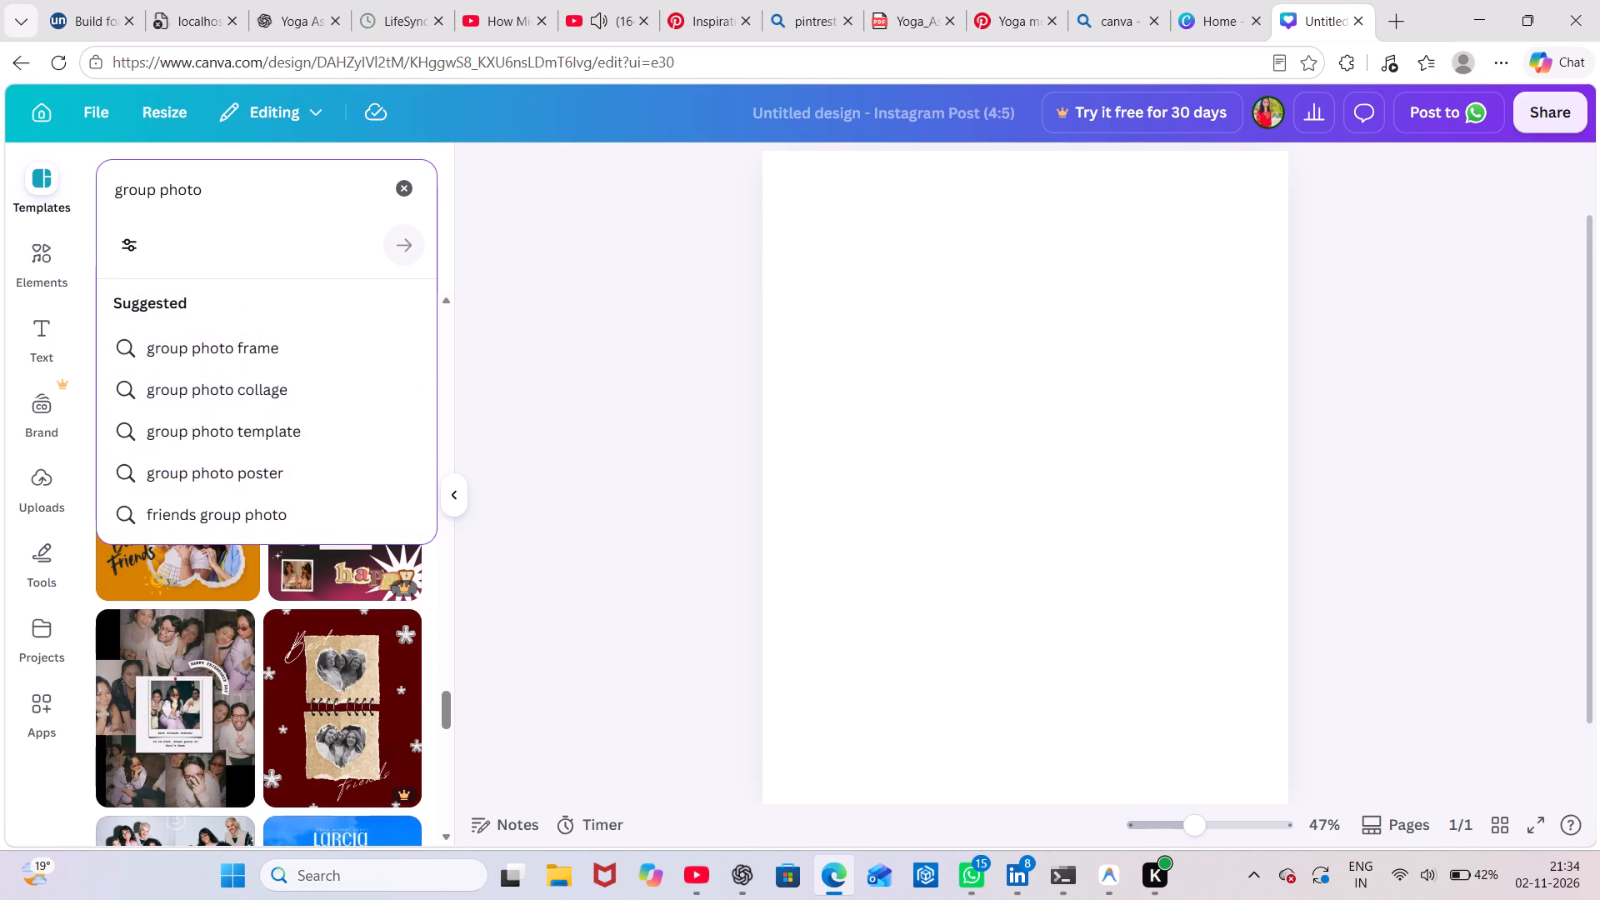
pyautogui.write('green')
pyautogui.press('space')
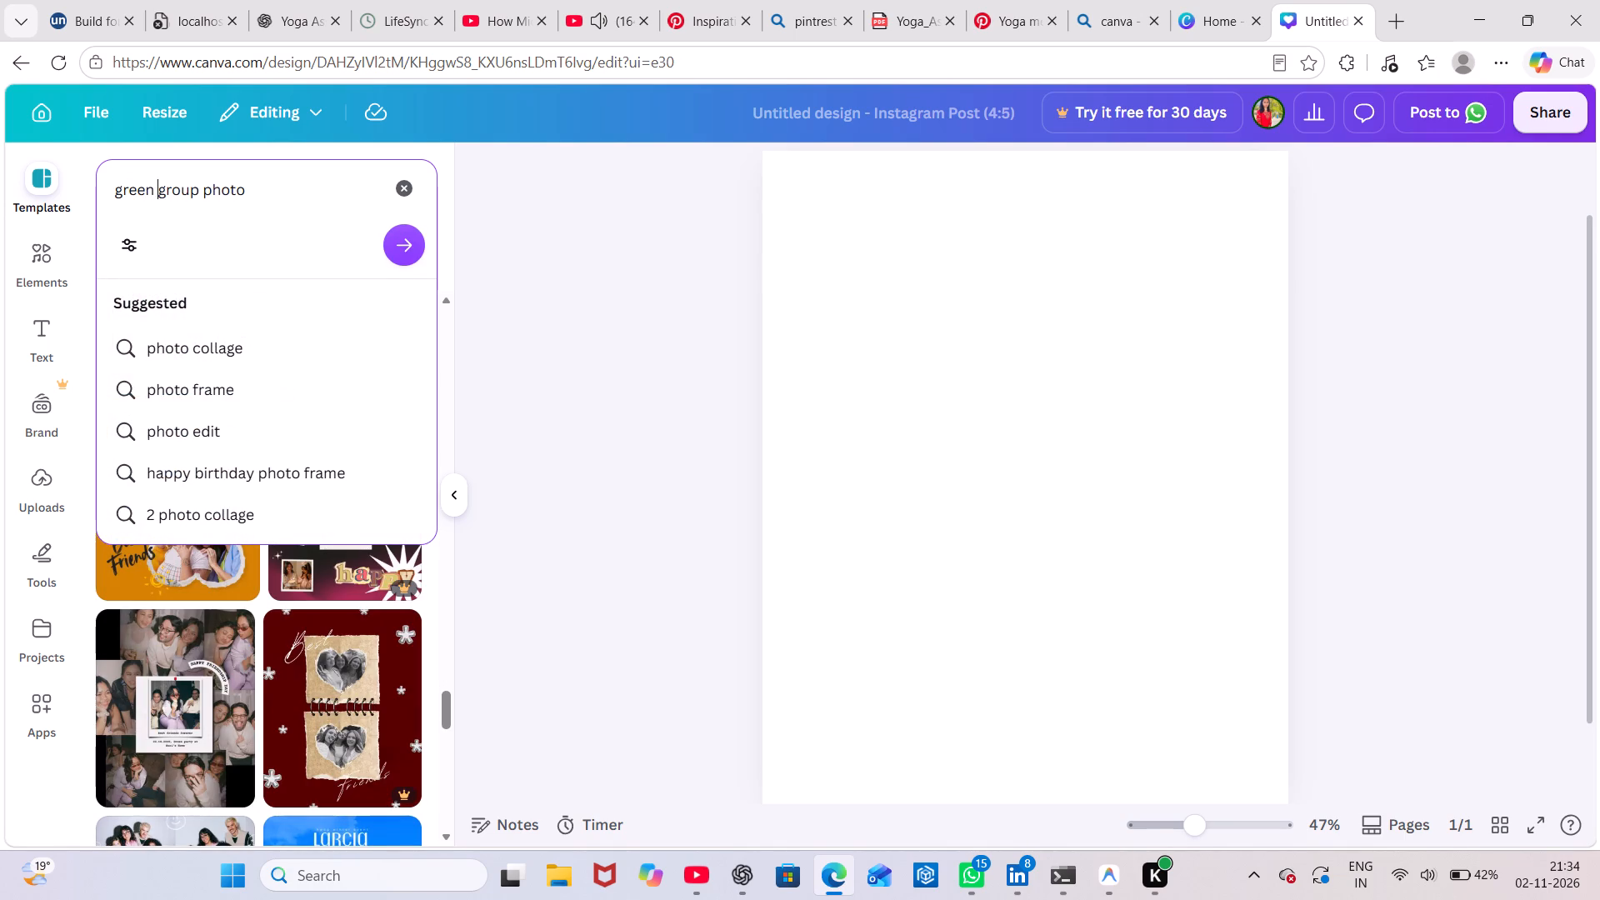
pyautogui.press('Return')
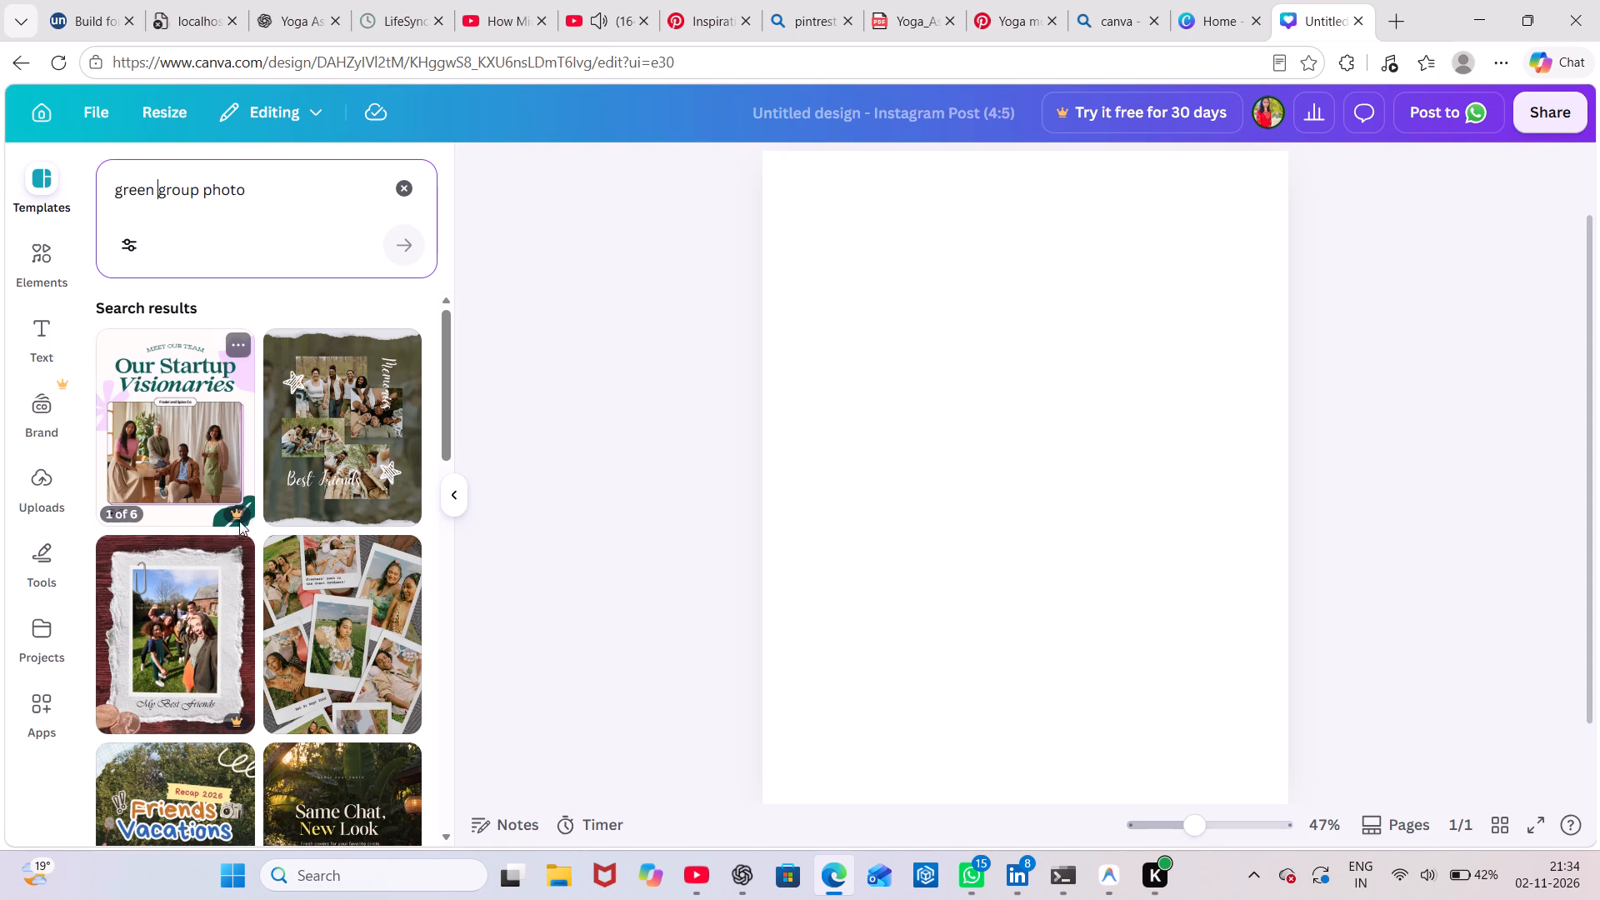
pyautogui.scroll(-3, 247, 573)
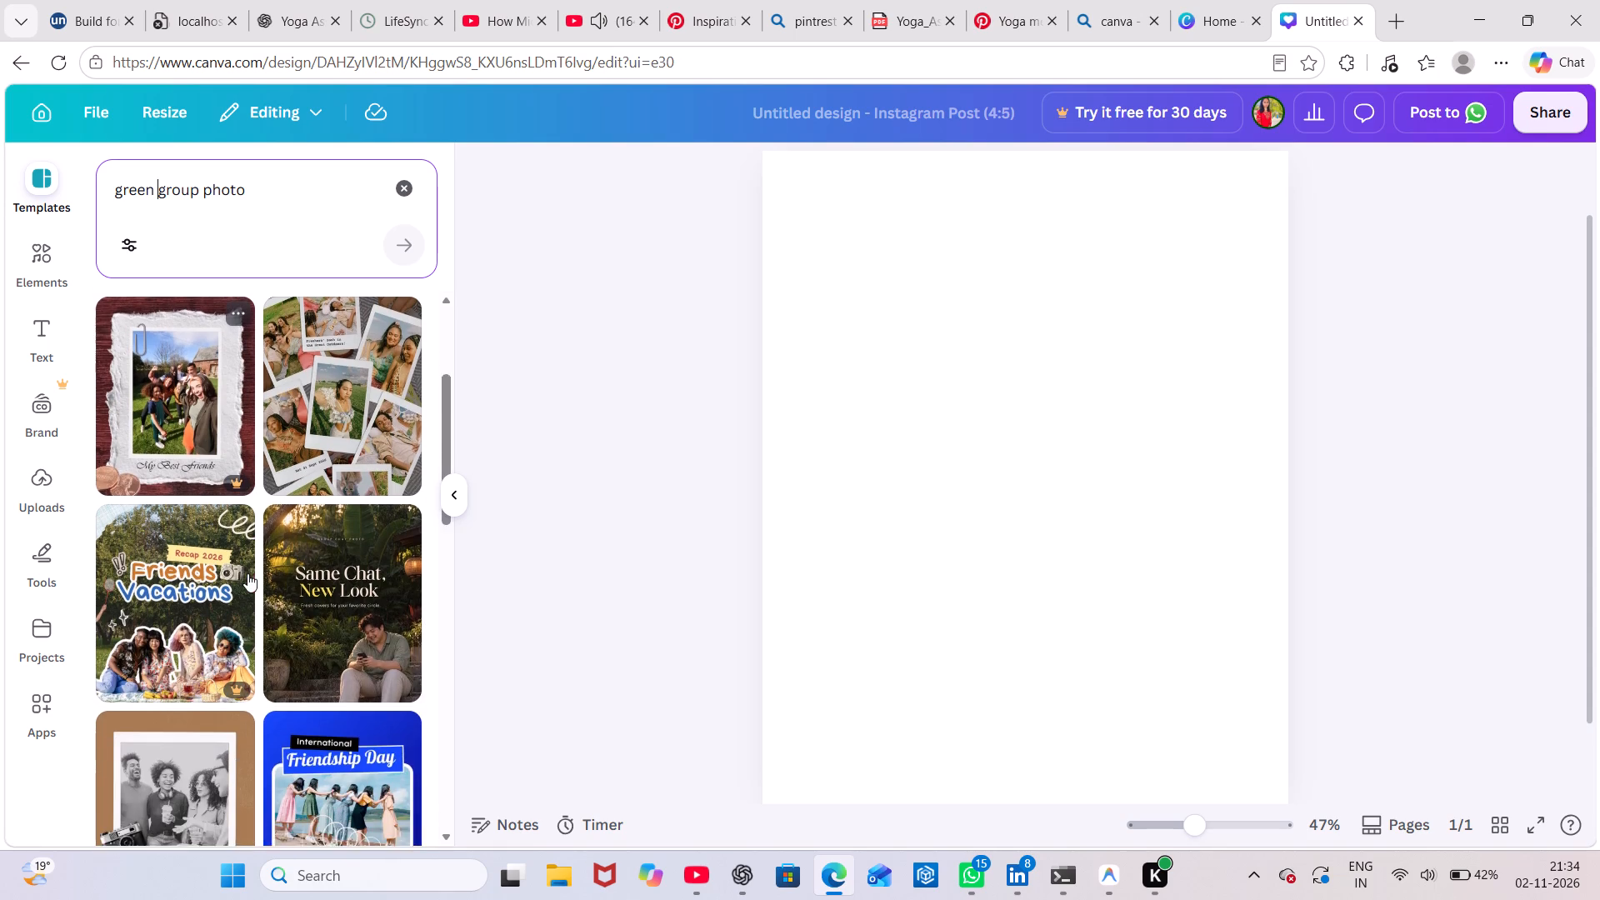
pyautogui.scroll(-5, 247, 573)
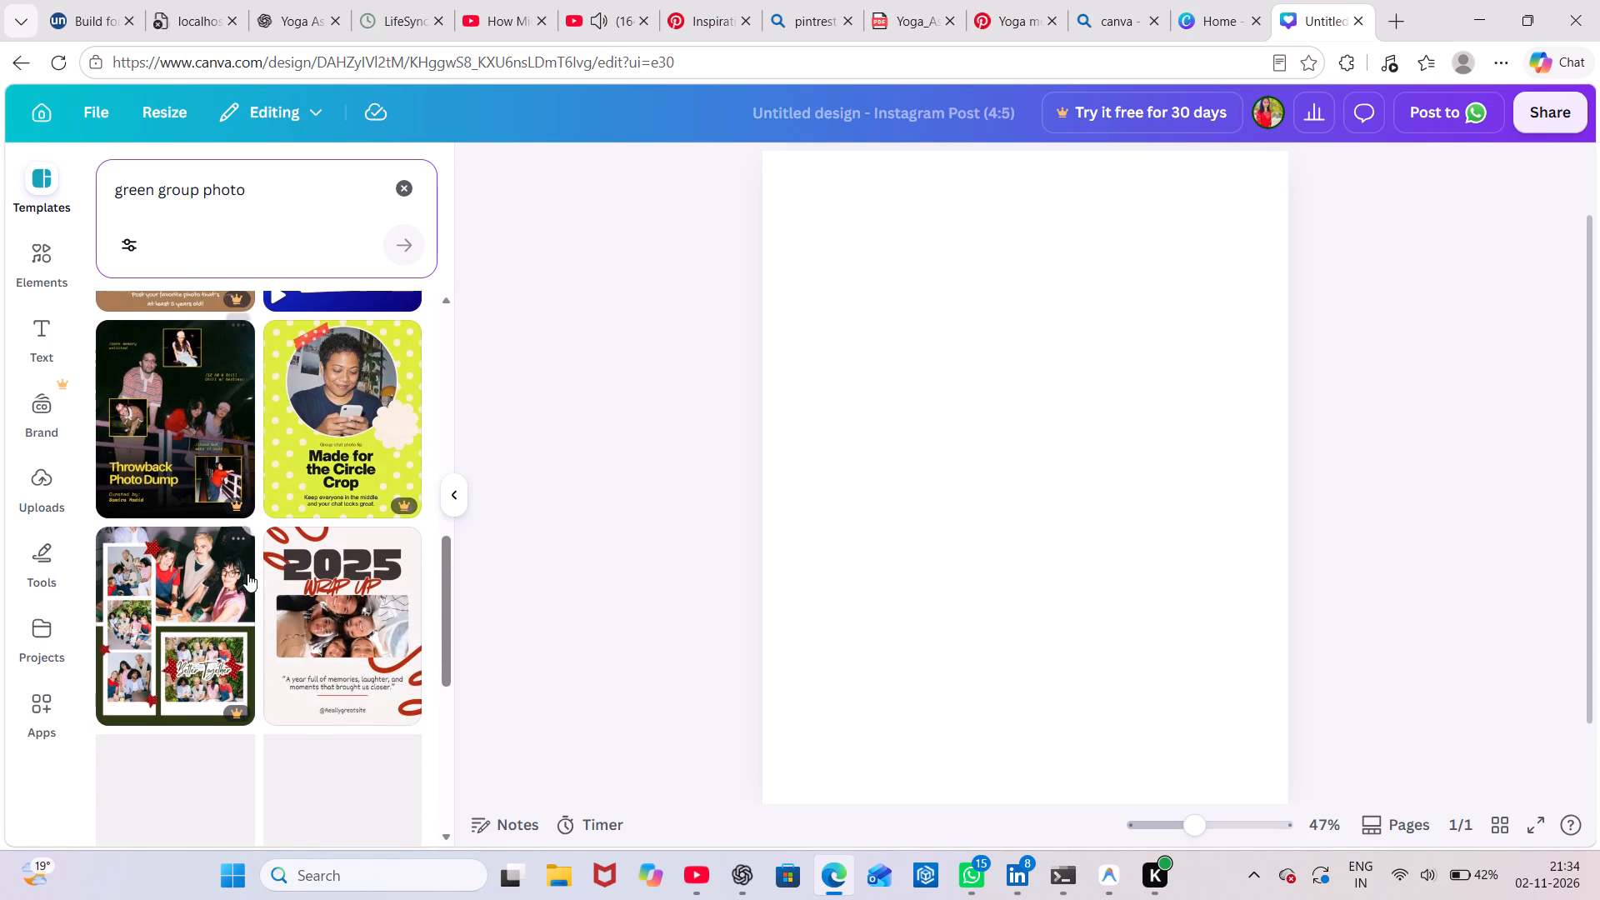
pyautogui.scroll(-3, 247, 573)
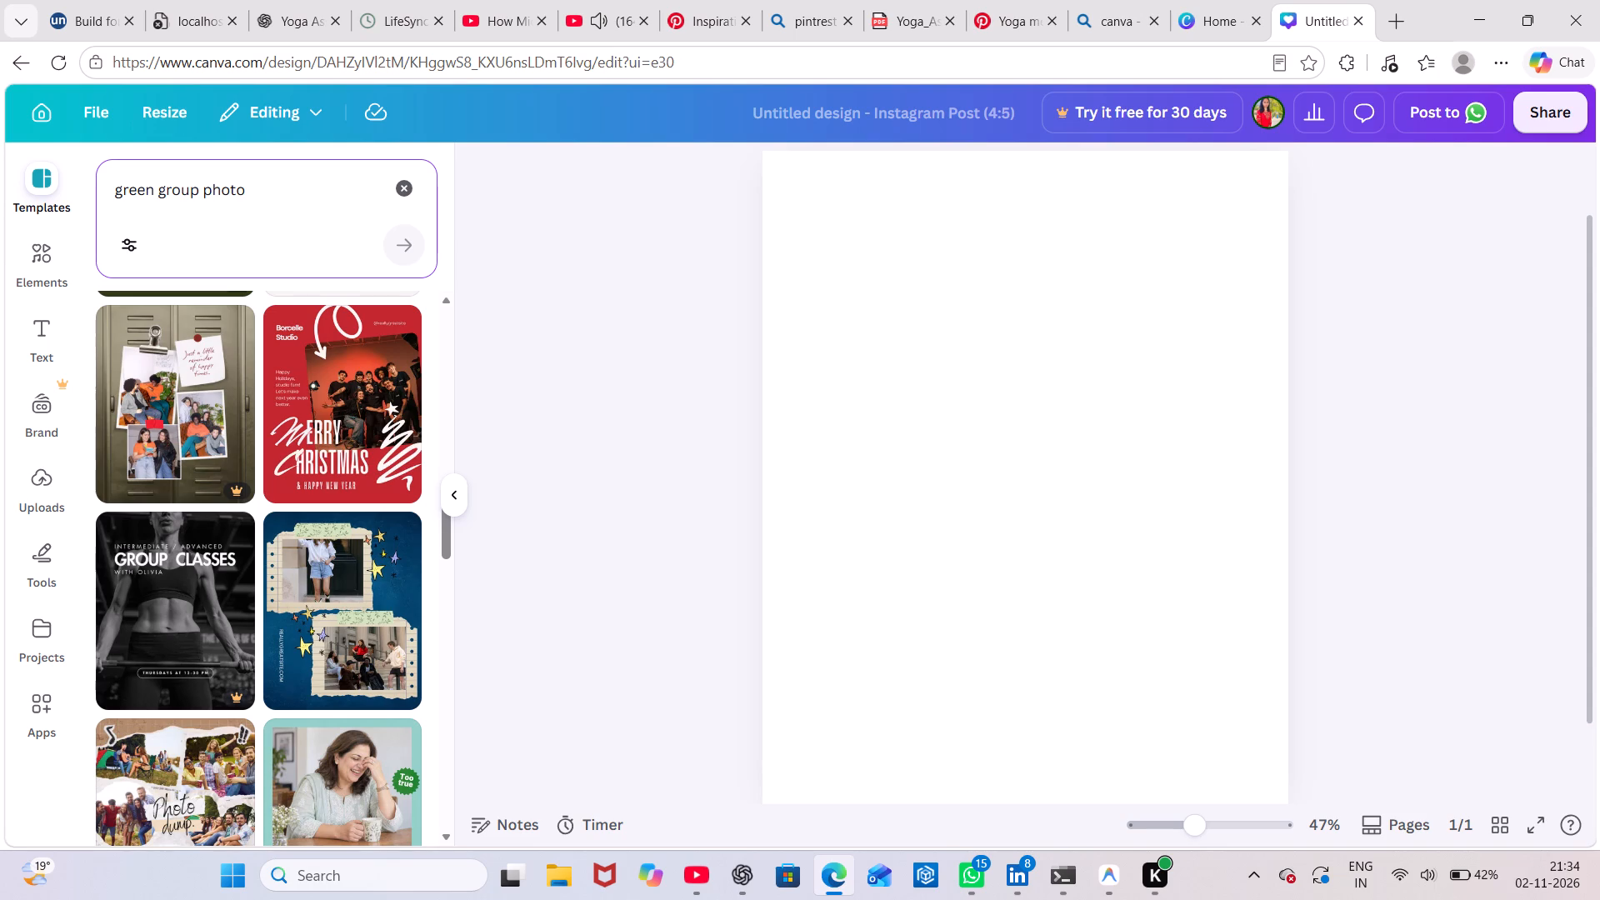
# Search the templates for "group photo" and open the red and black 2025 Wrap Up carousel template.
pyautogui.press('BackSpace')
pyautogui.press('BackSpace')
pyautogui.press('BackSpace')
pyautogui.press('BackSpace')
pyautogui.press('BackSpace')
pyautogui.press('BackSpace')
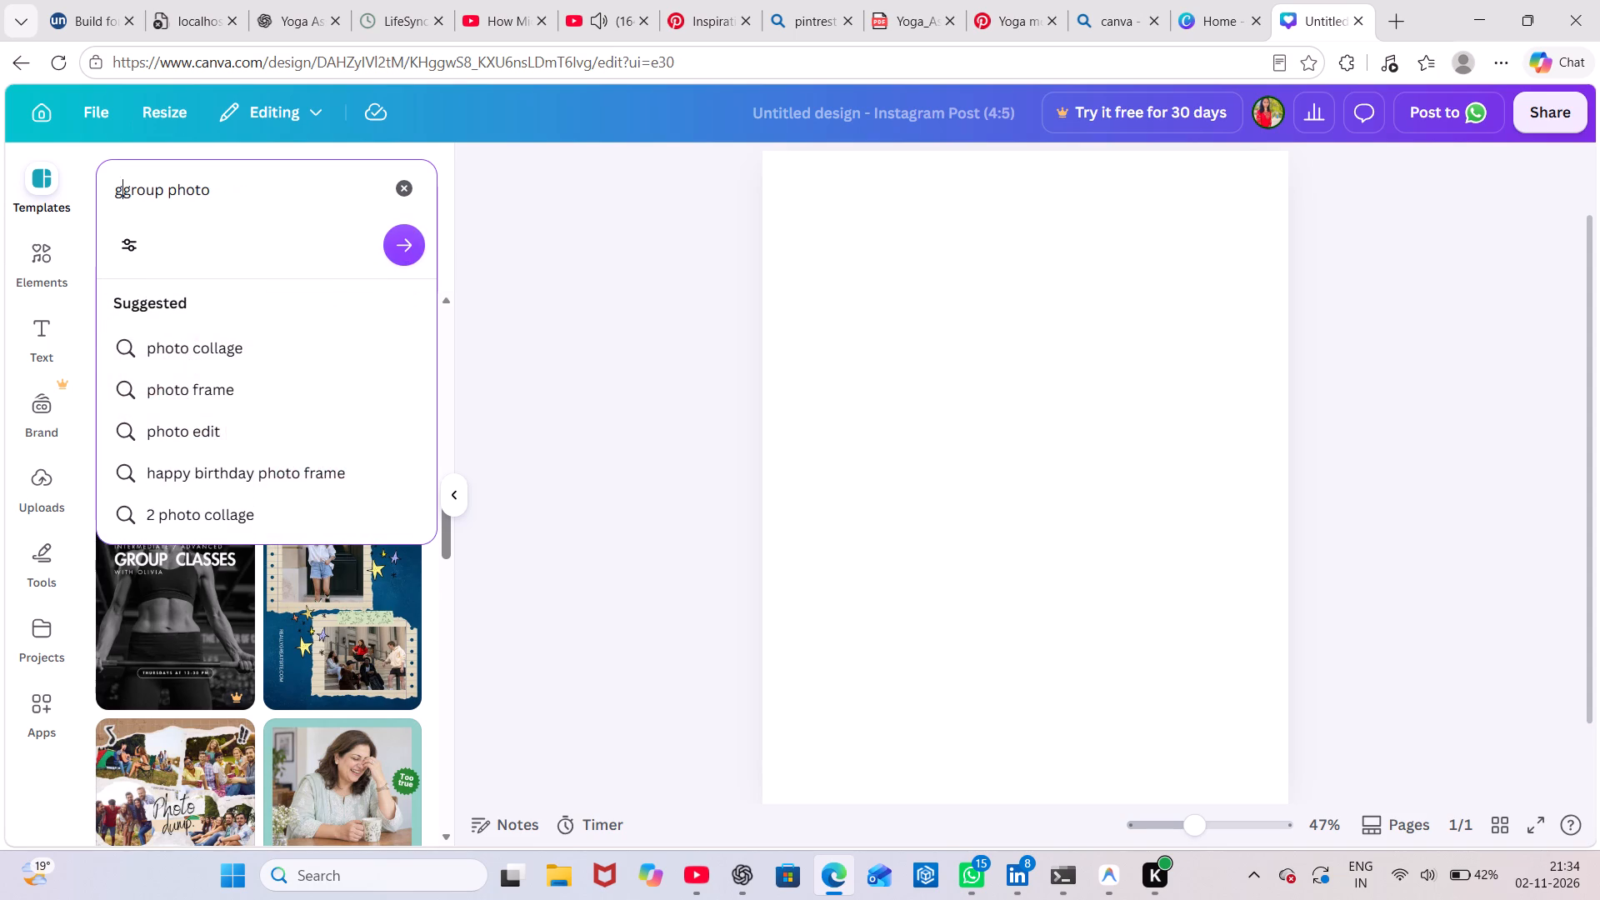
pyautogui.press('Return')
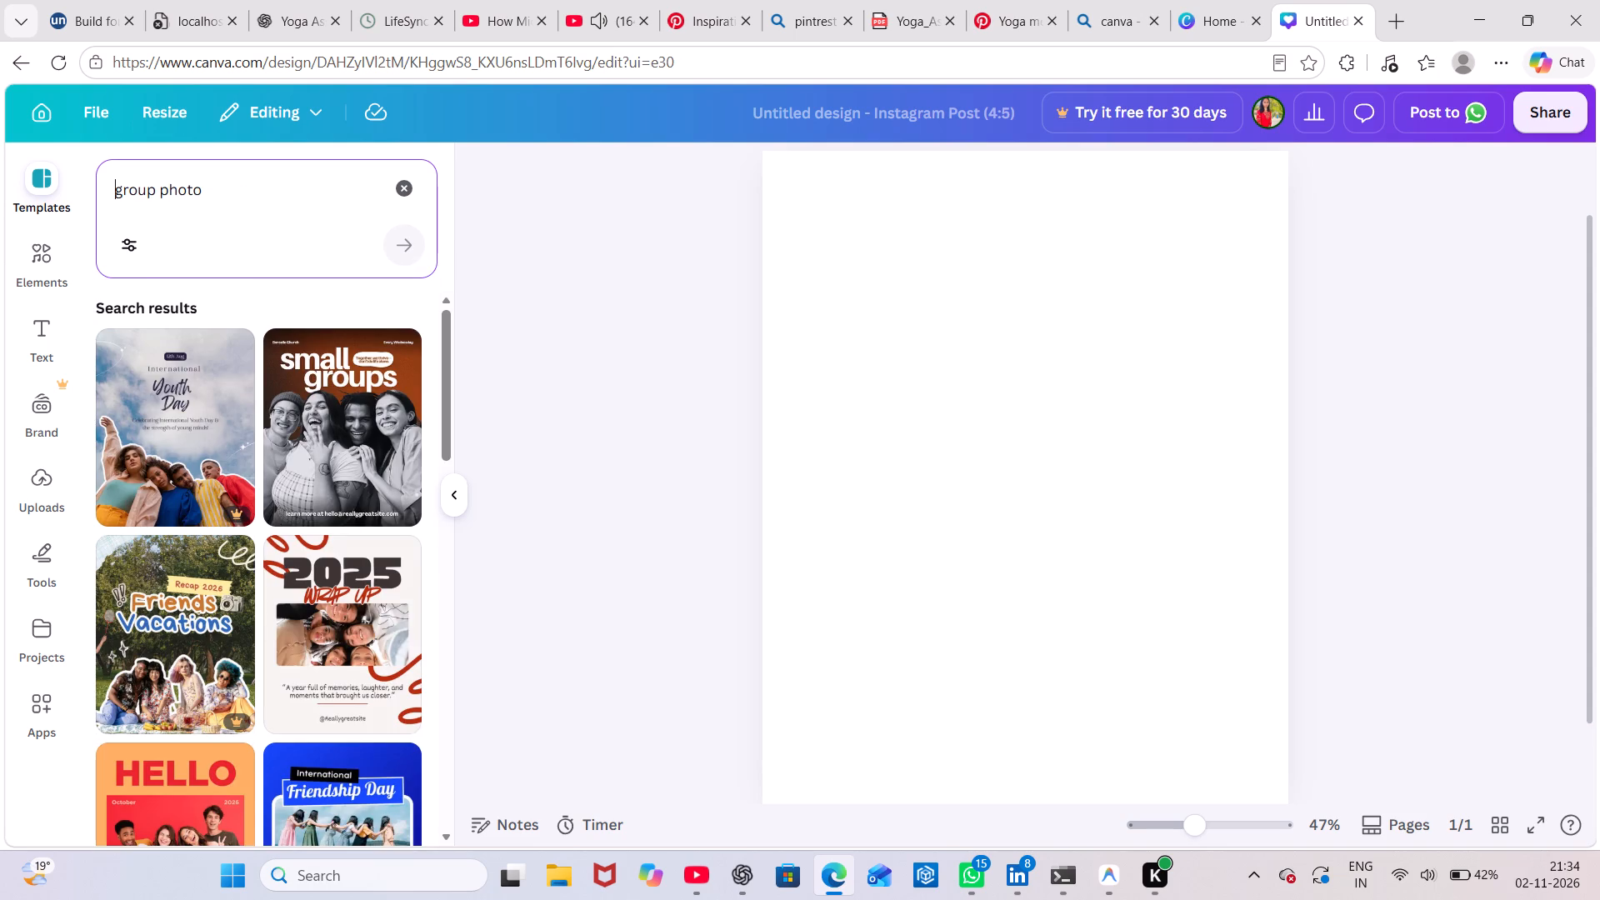
pyautogui.scroll(-3, 215, 517)
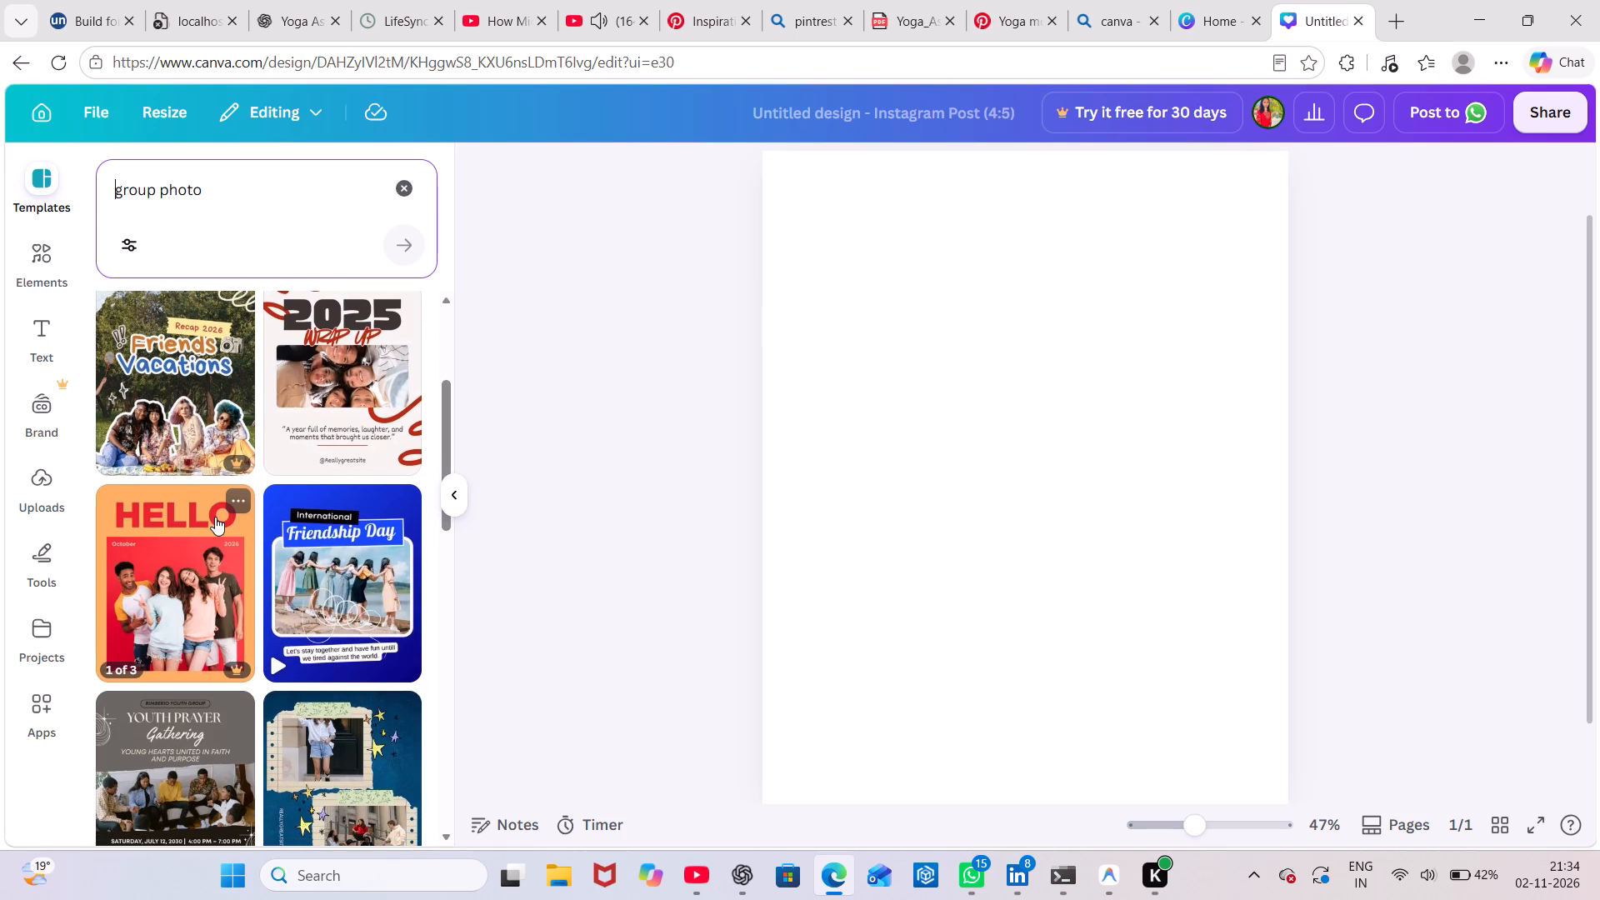
pyautogui.scroll(-1, 215, 517)
pyautogui.click(367, 387)
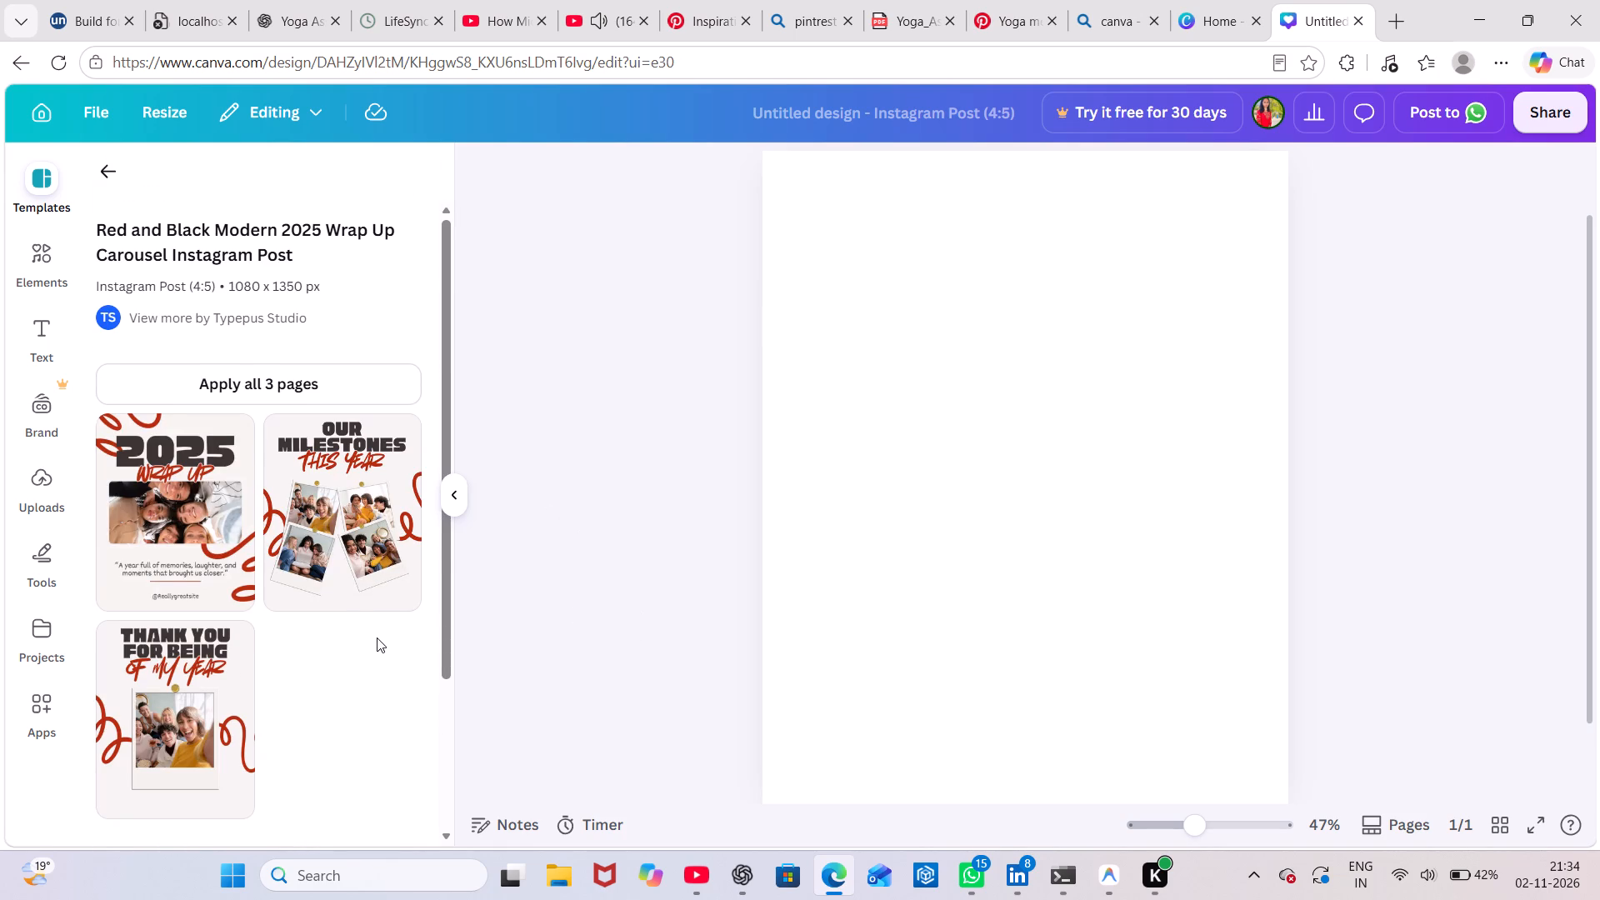
# Look through the similar templates listed below the 2025 Wrap Up carousel for other layout options.
pyautogui.scroll(-3, 377, 637)
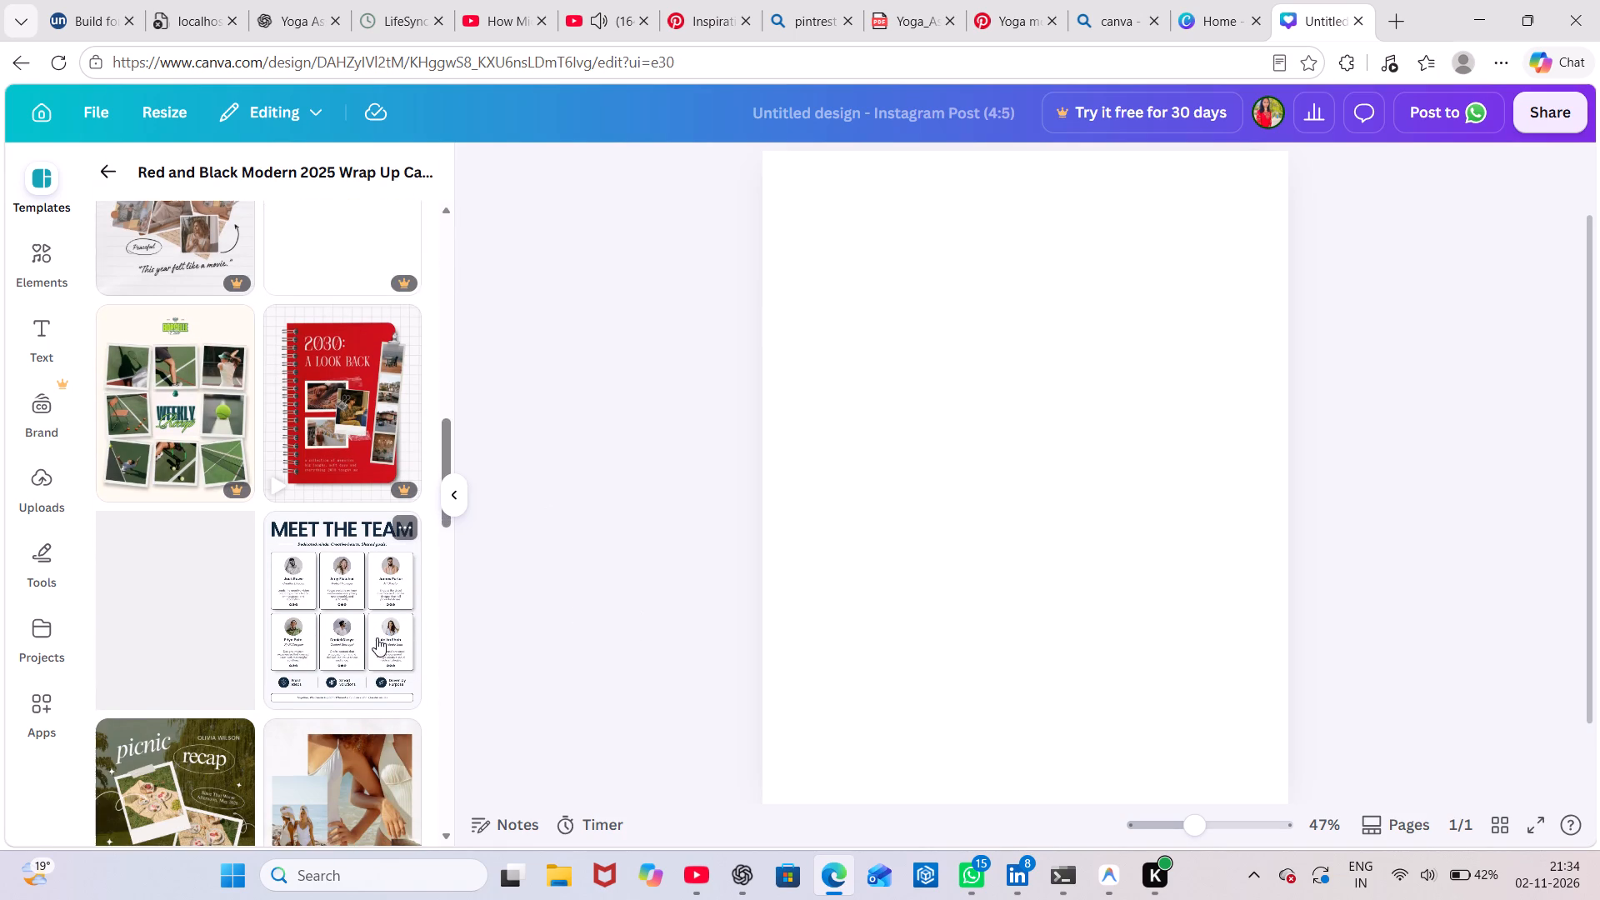
pyautogui.scroll(-1, 377, 637)
pyautogui.scroll(2, 314, 516)
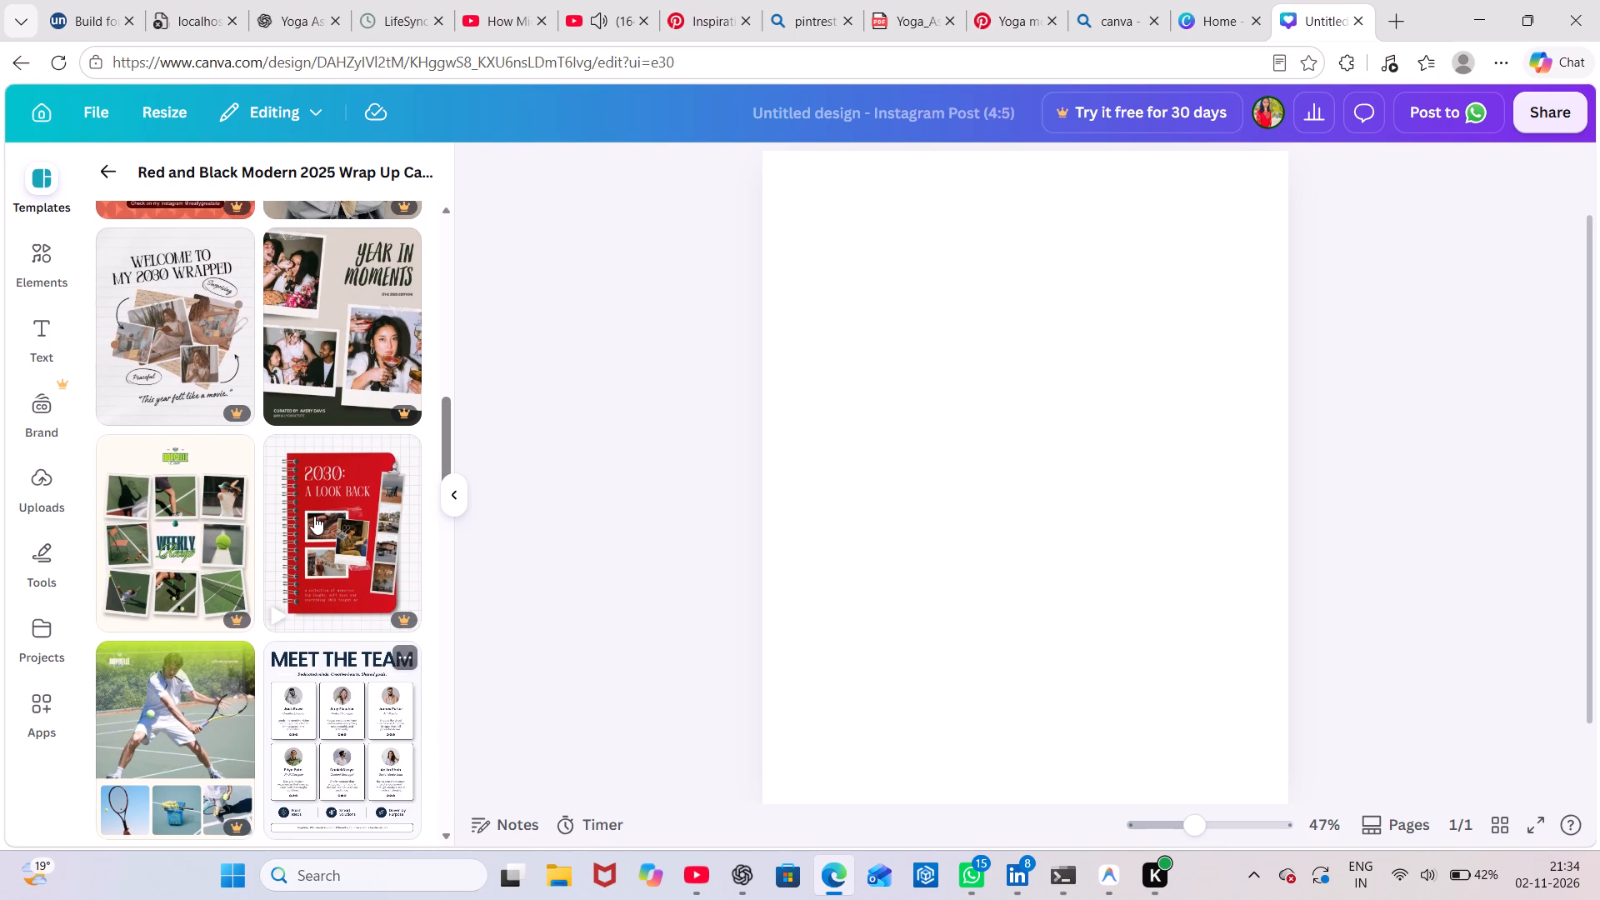
pyautogui.scroll(1, 314, 516)
pyautogui.scroll(-1, 314, 516)
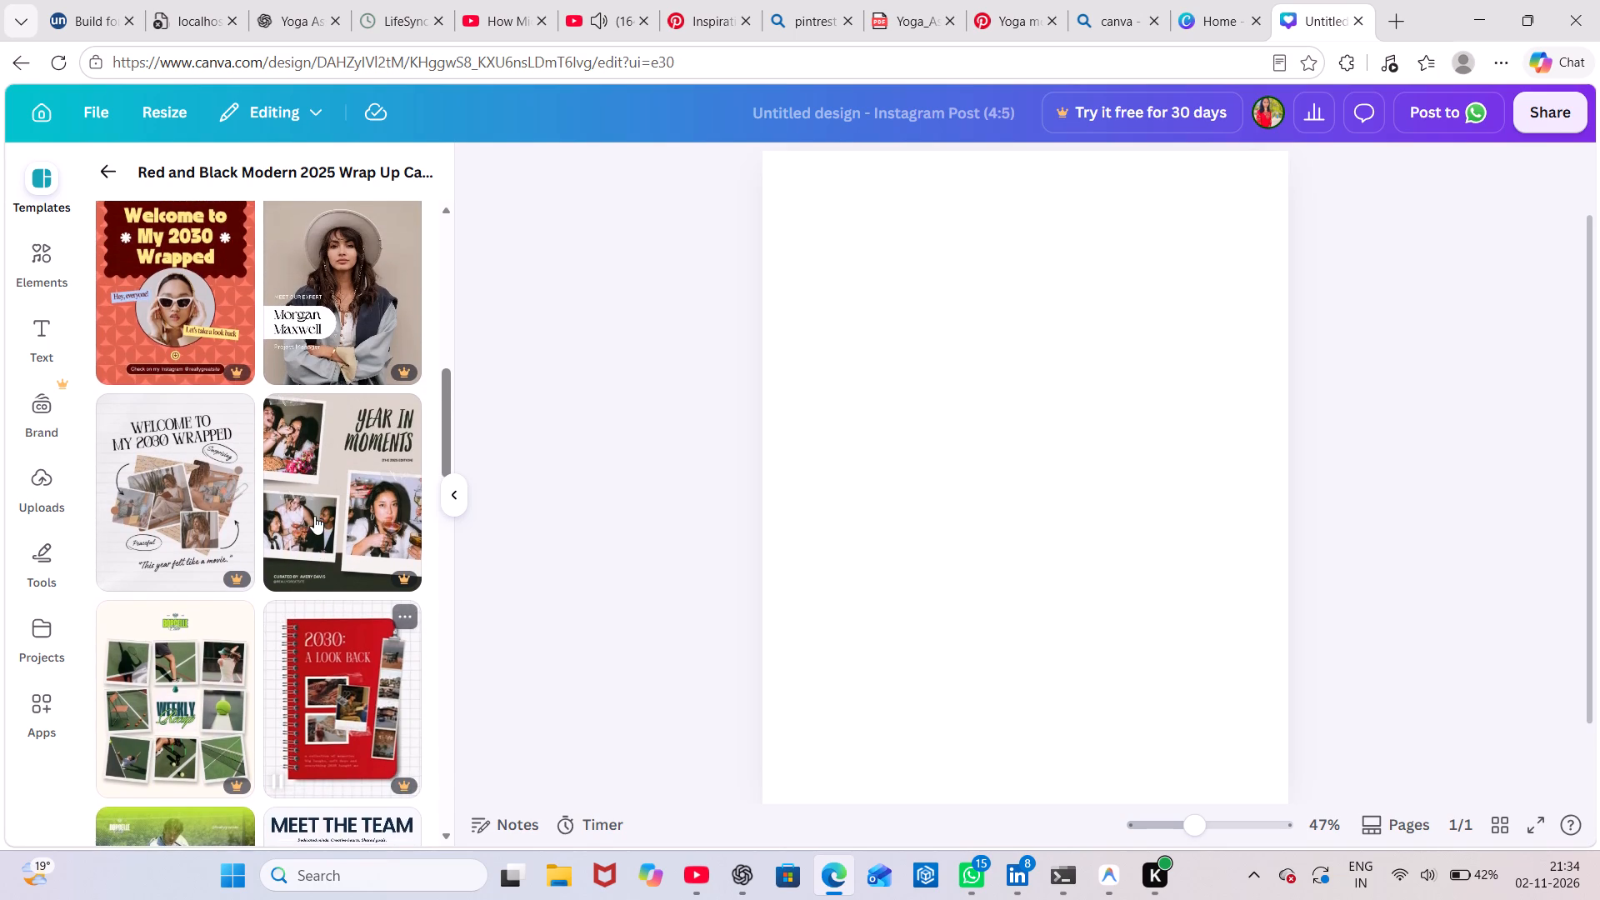
pyautogui.scroll(-1, 314, 516)
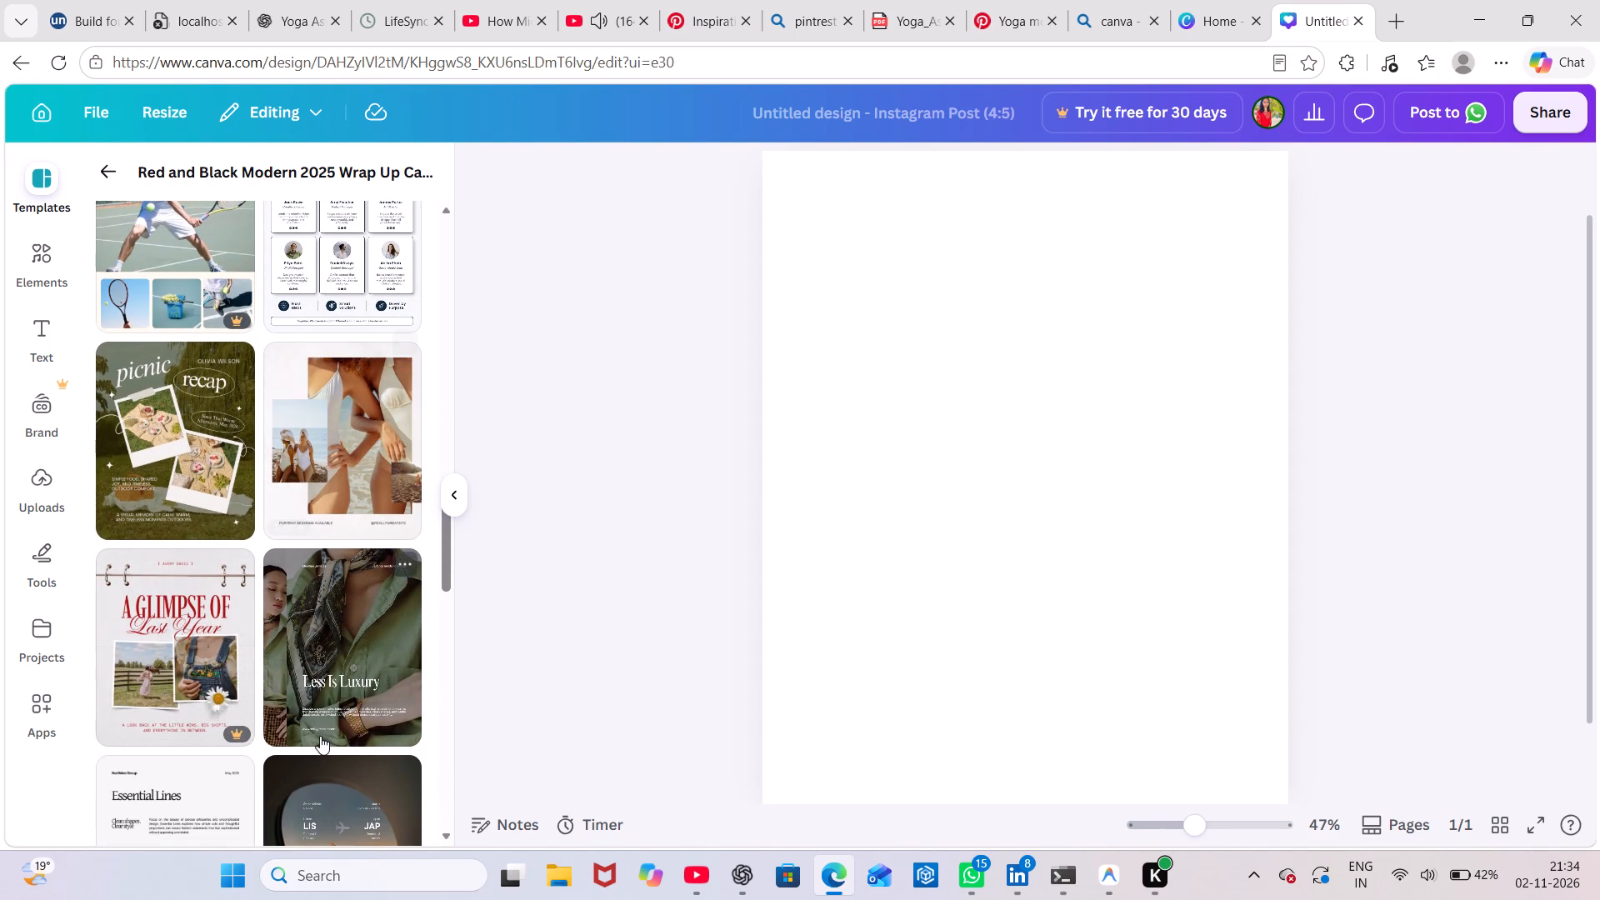
pyautogui.scroll(-2, 320, 736)
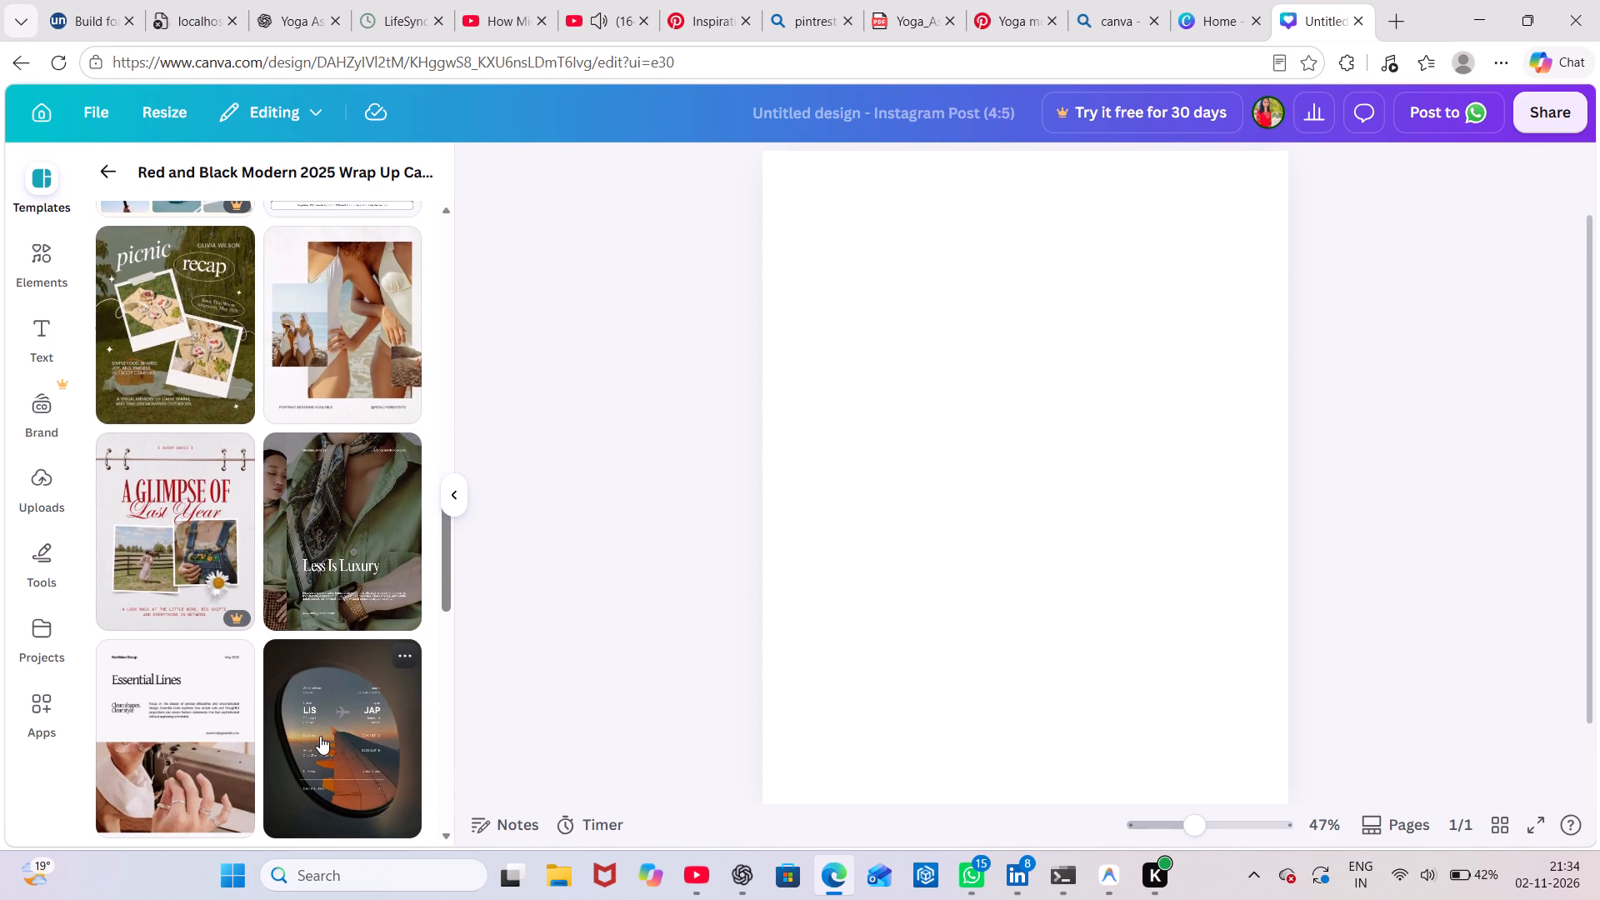
pyautogui.scroll(-2, 320, 736)
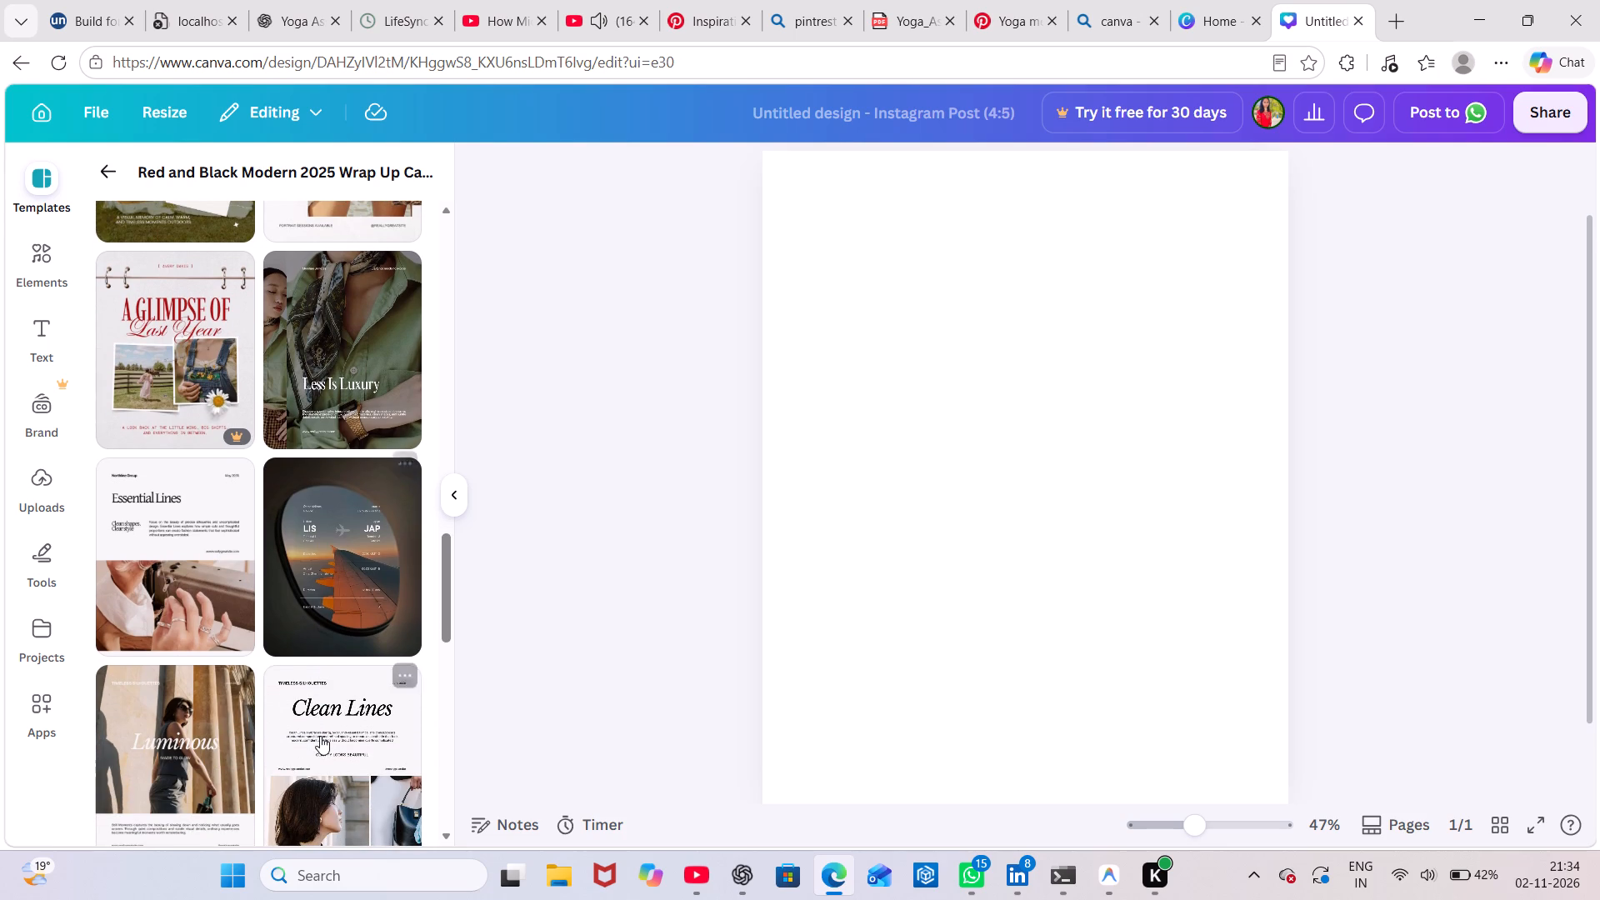
pyautogui.scroll(-3, 320, 736)
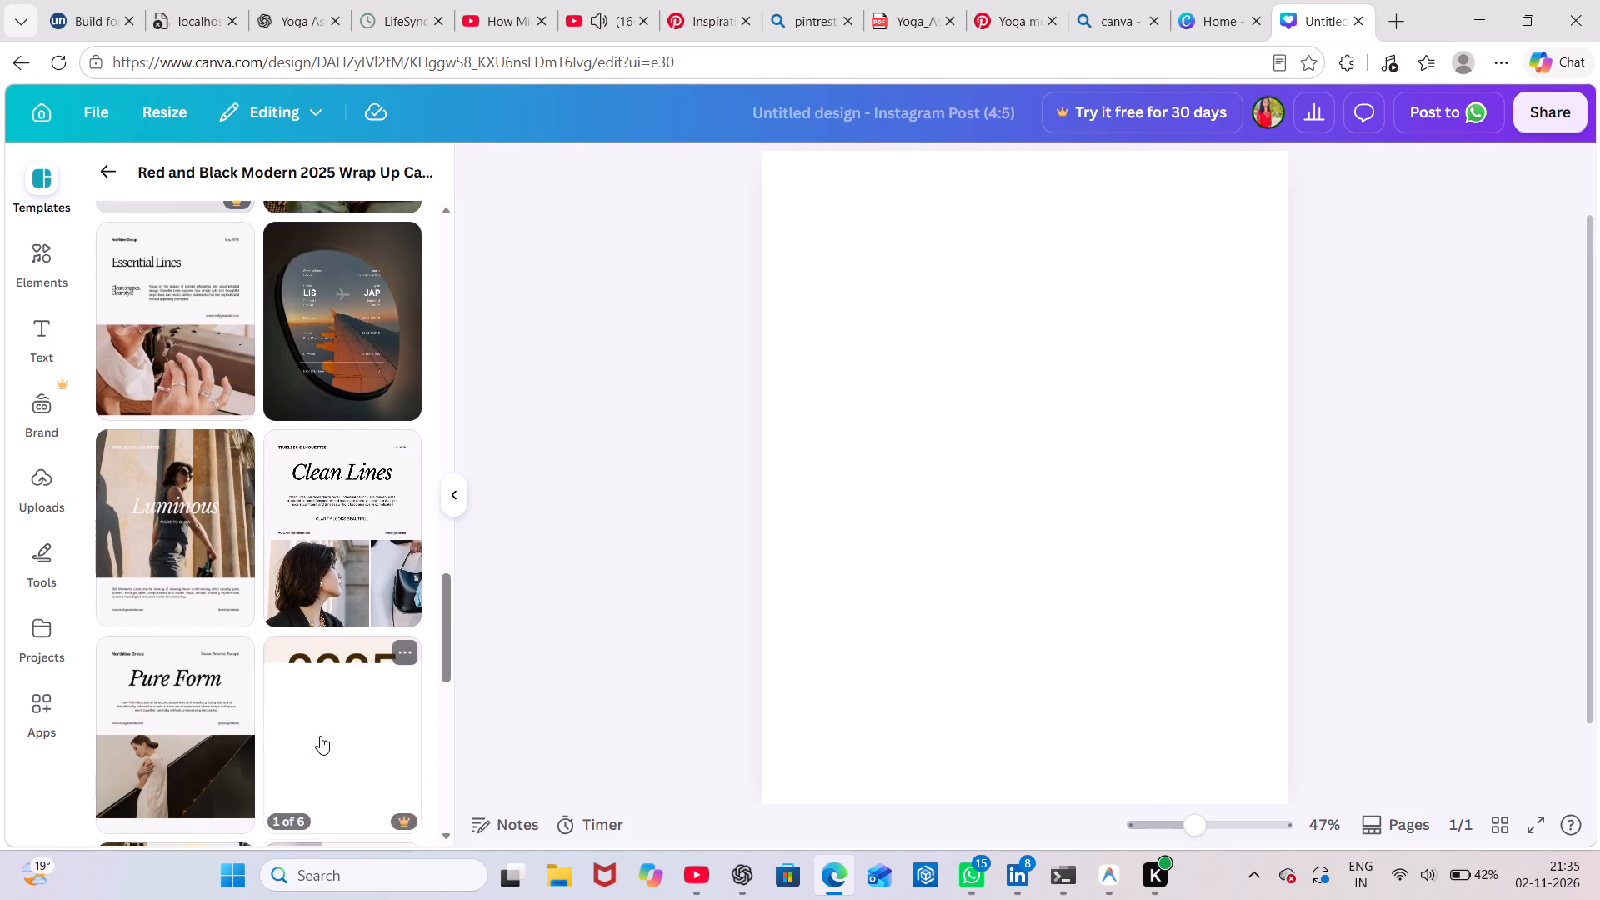
pyautogui.scroll(-3, 320, 736)
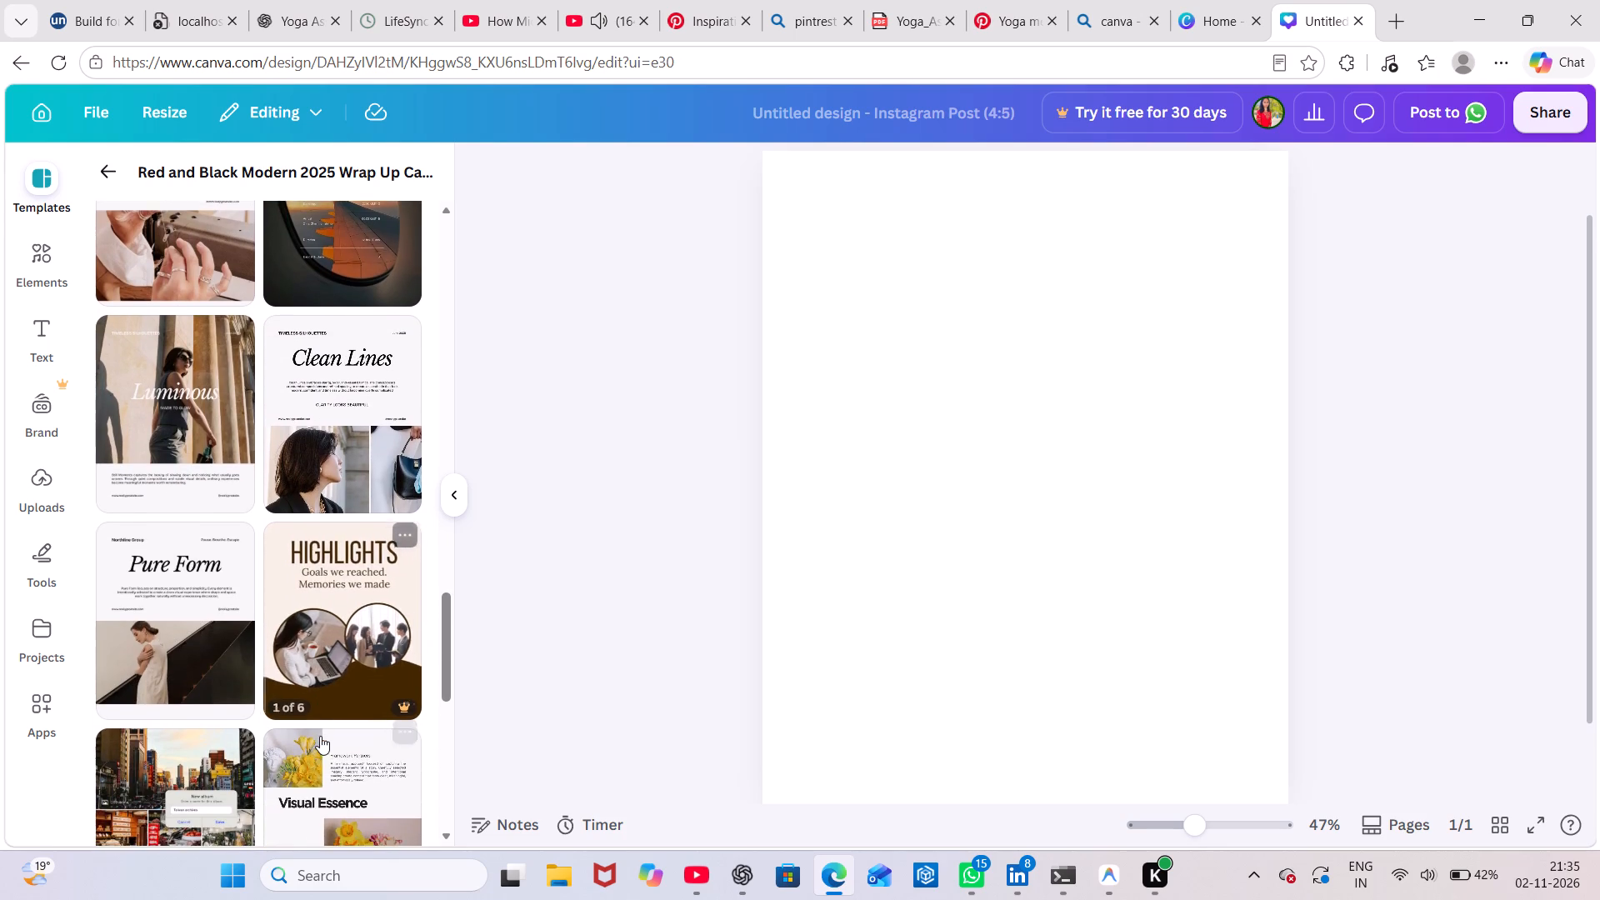
pyautogui.scroll(-5, 320, 736)
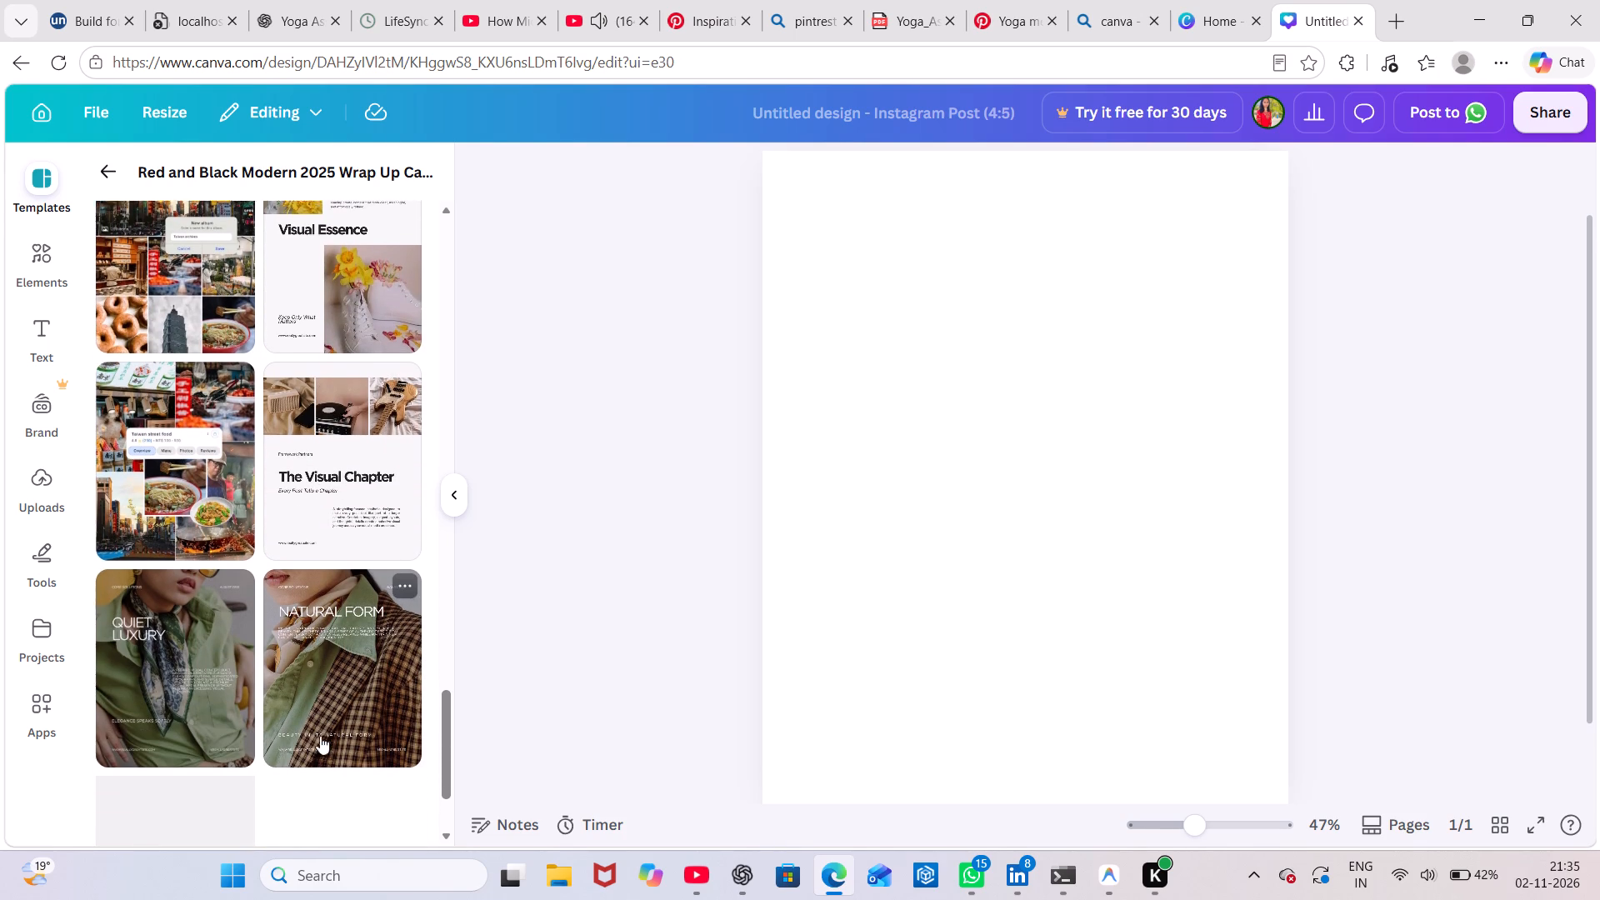
pyautogui.scroll(-1, 320, 736)
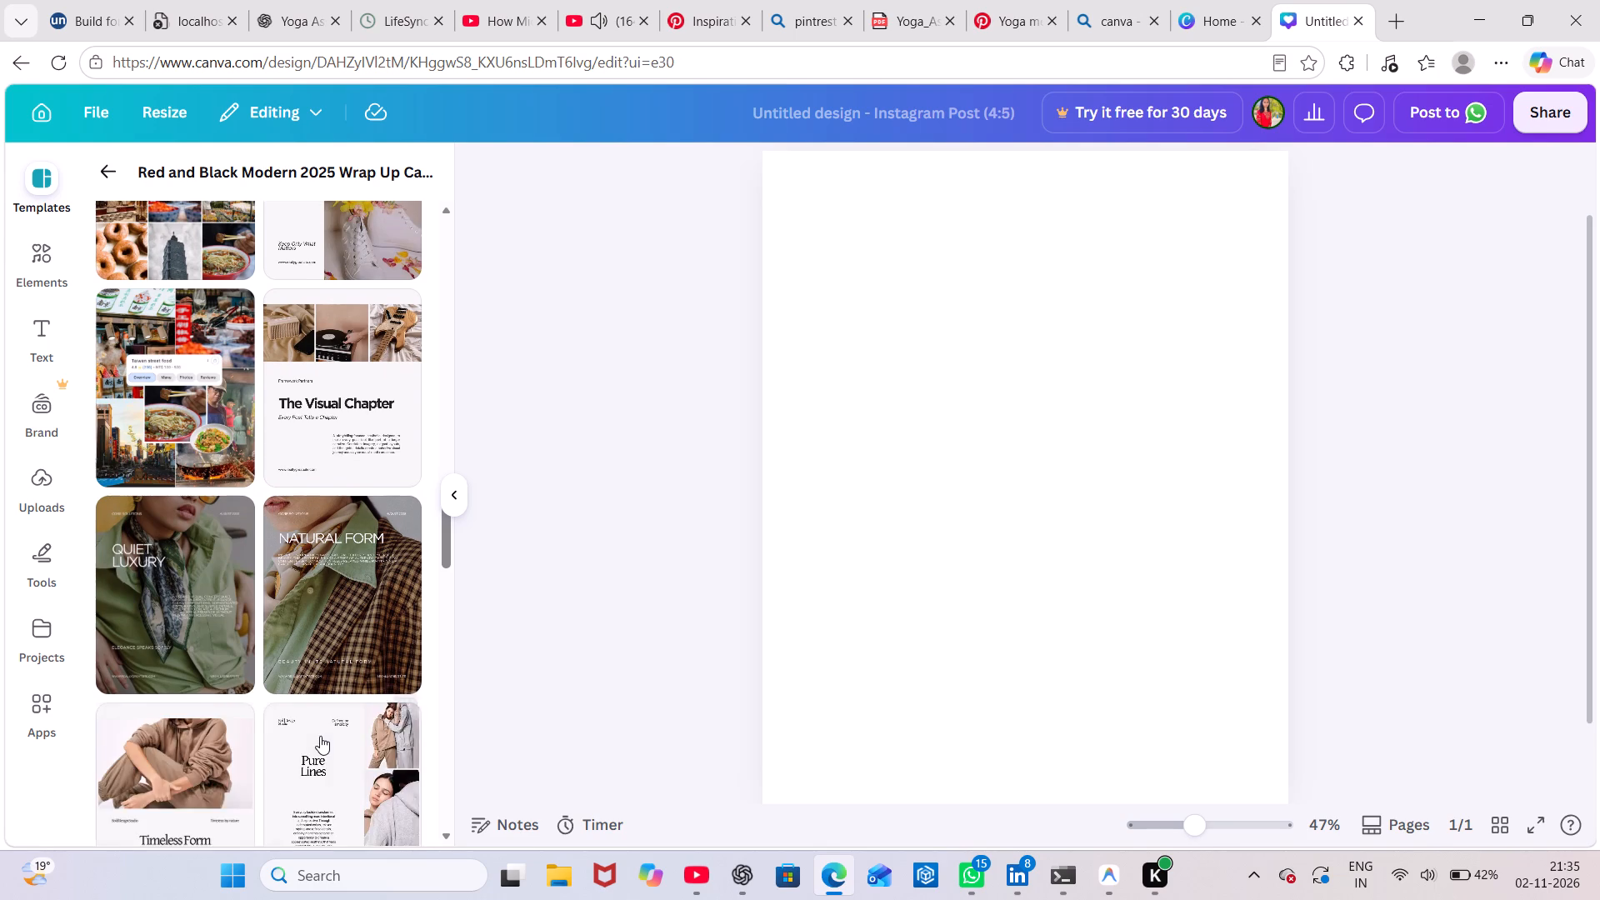
# Apply the "2025 Wrap Up" cover page of the carousel template to the blank Instagram post.
pyautogui.scroll(12, 320, 736)
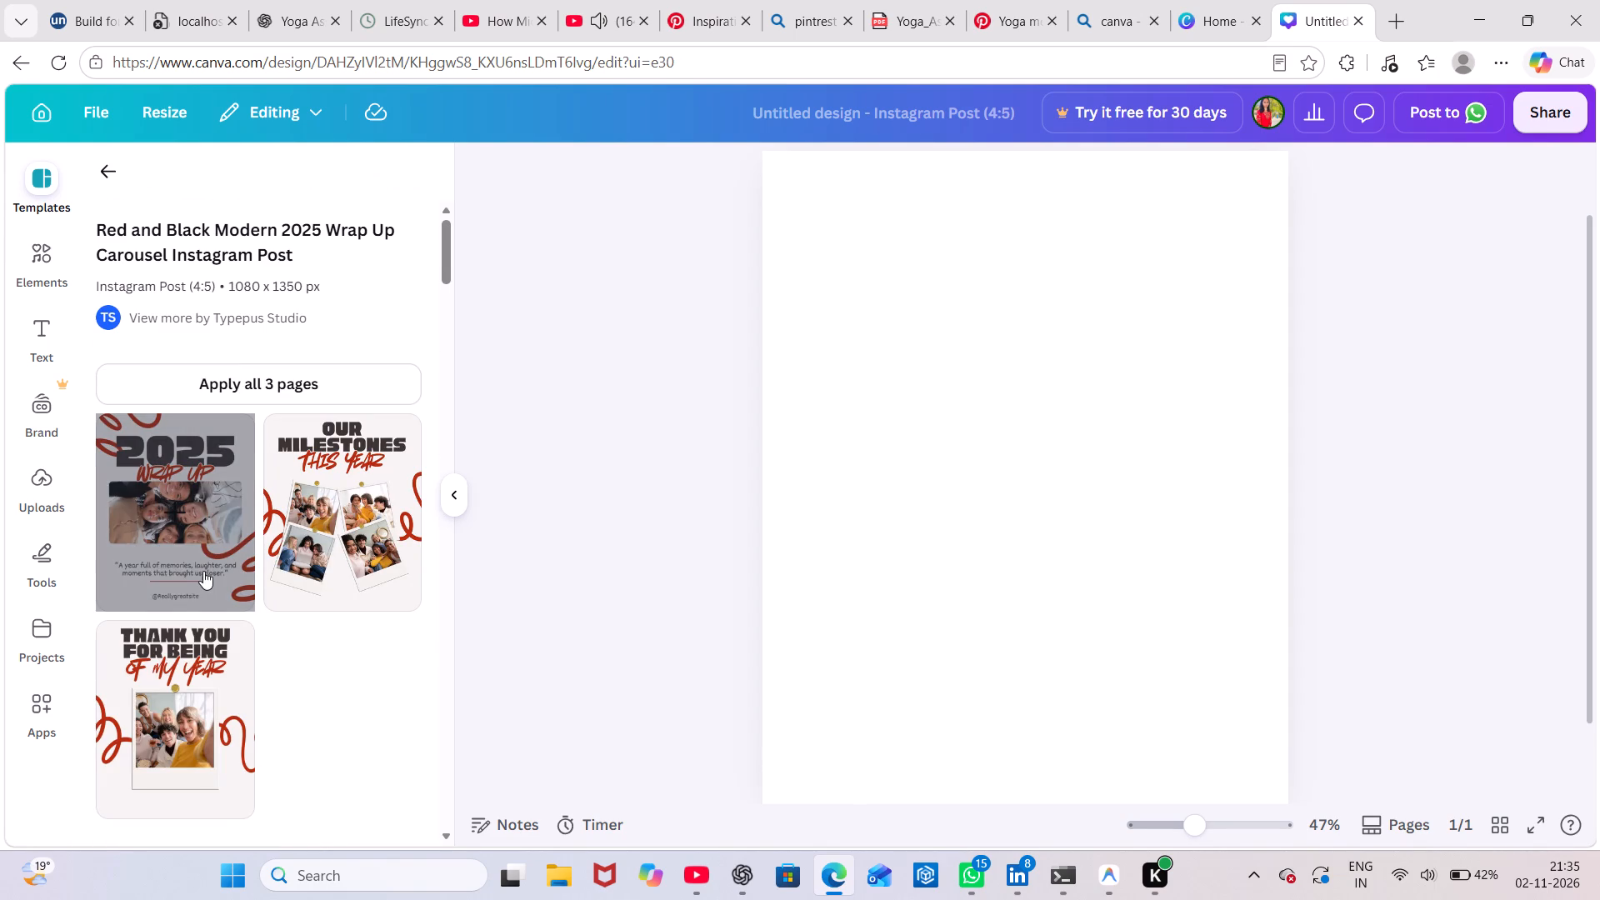
pyautogui.click(203, 571)
pyautogui.scroll(-1, 1059, 430)
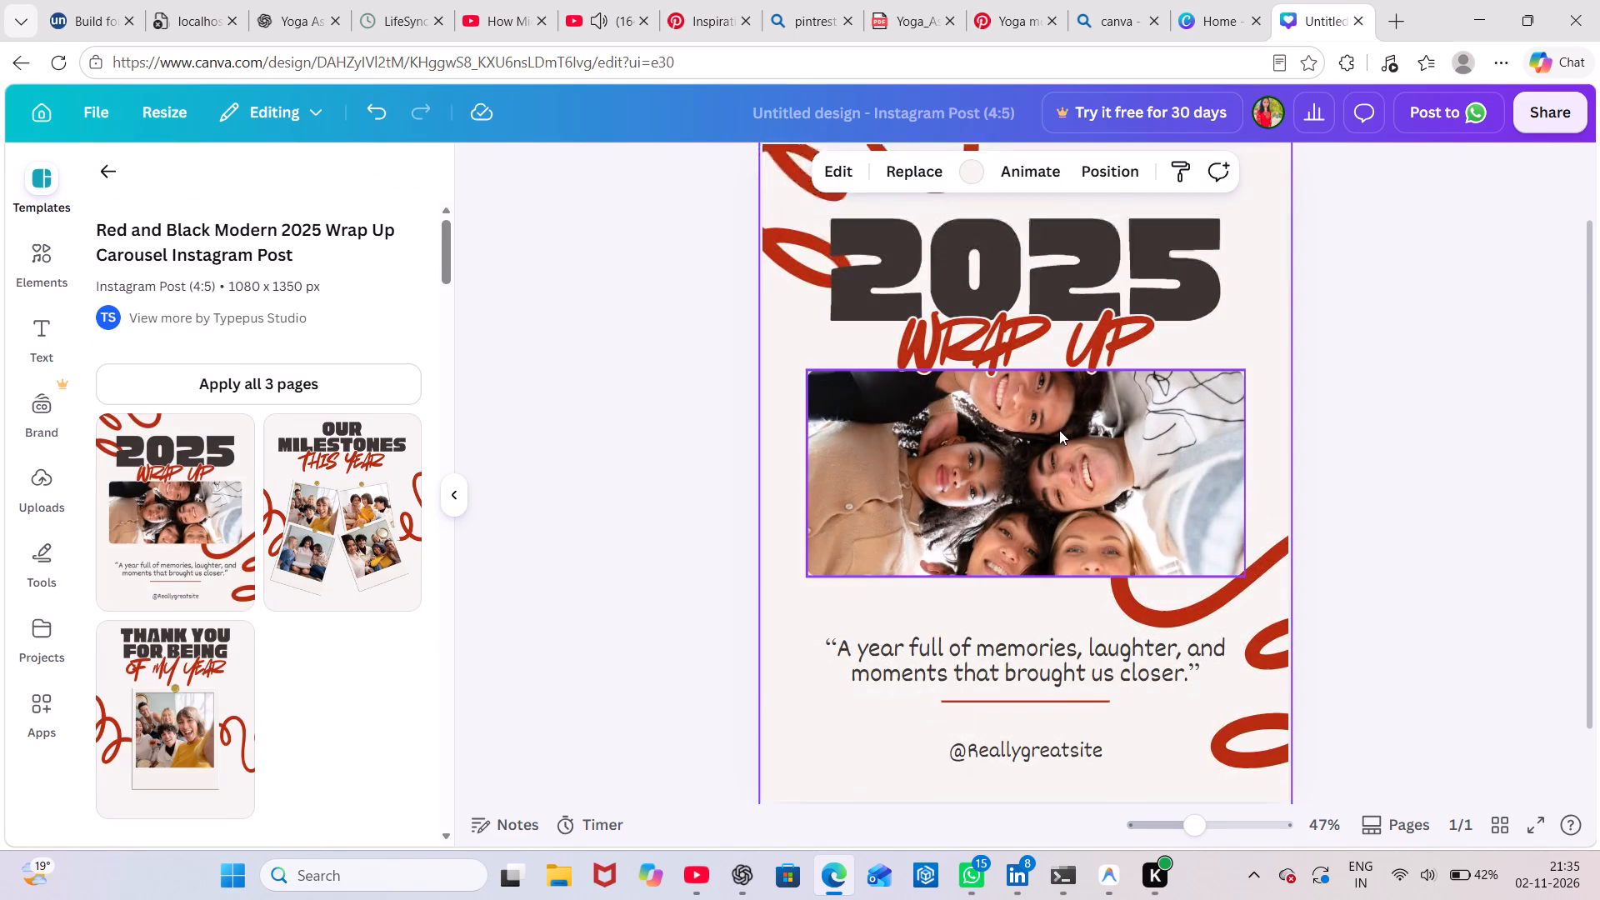
pyautogui.scroll(-1, 1059, 430)
pyautogui.scroll(2, 1059, 430)
# Change the page's background colour to the solid green #00bf63.
pyautogui.click(1055, 242)
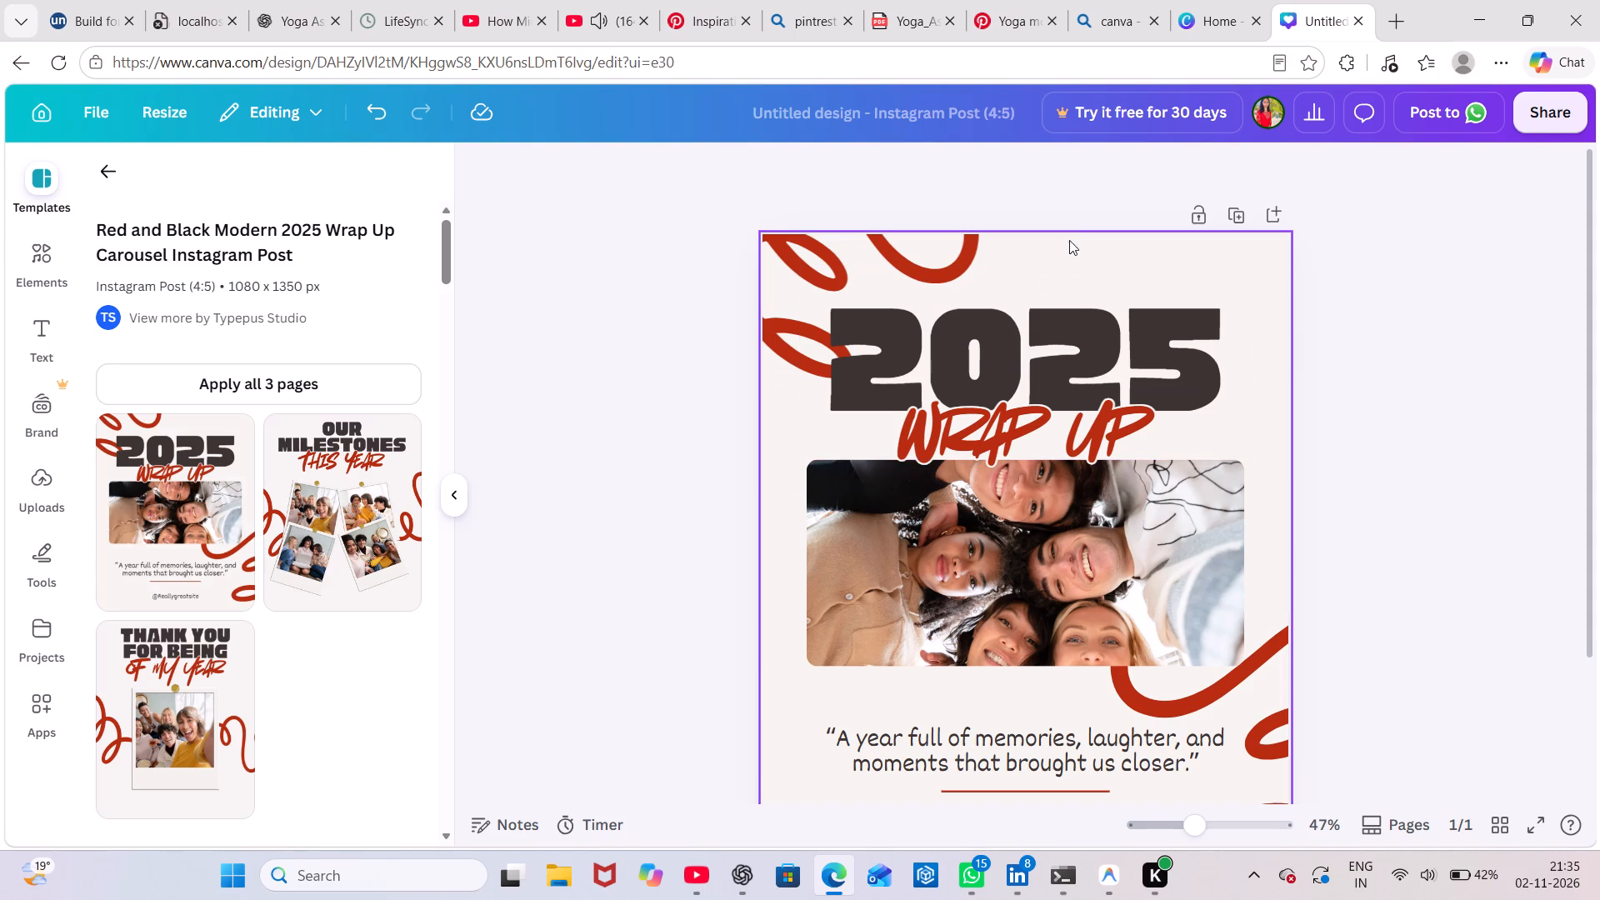
pyautogui.click(1089, 254)
pyautogui.click(967, 167)
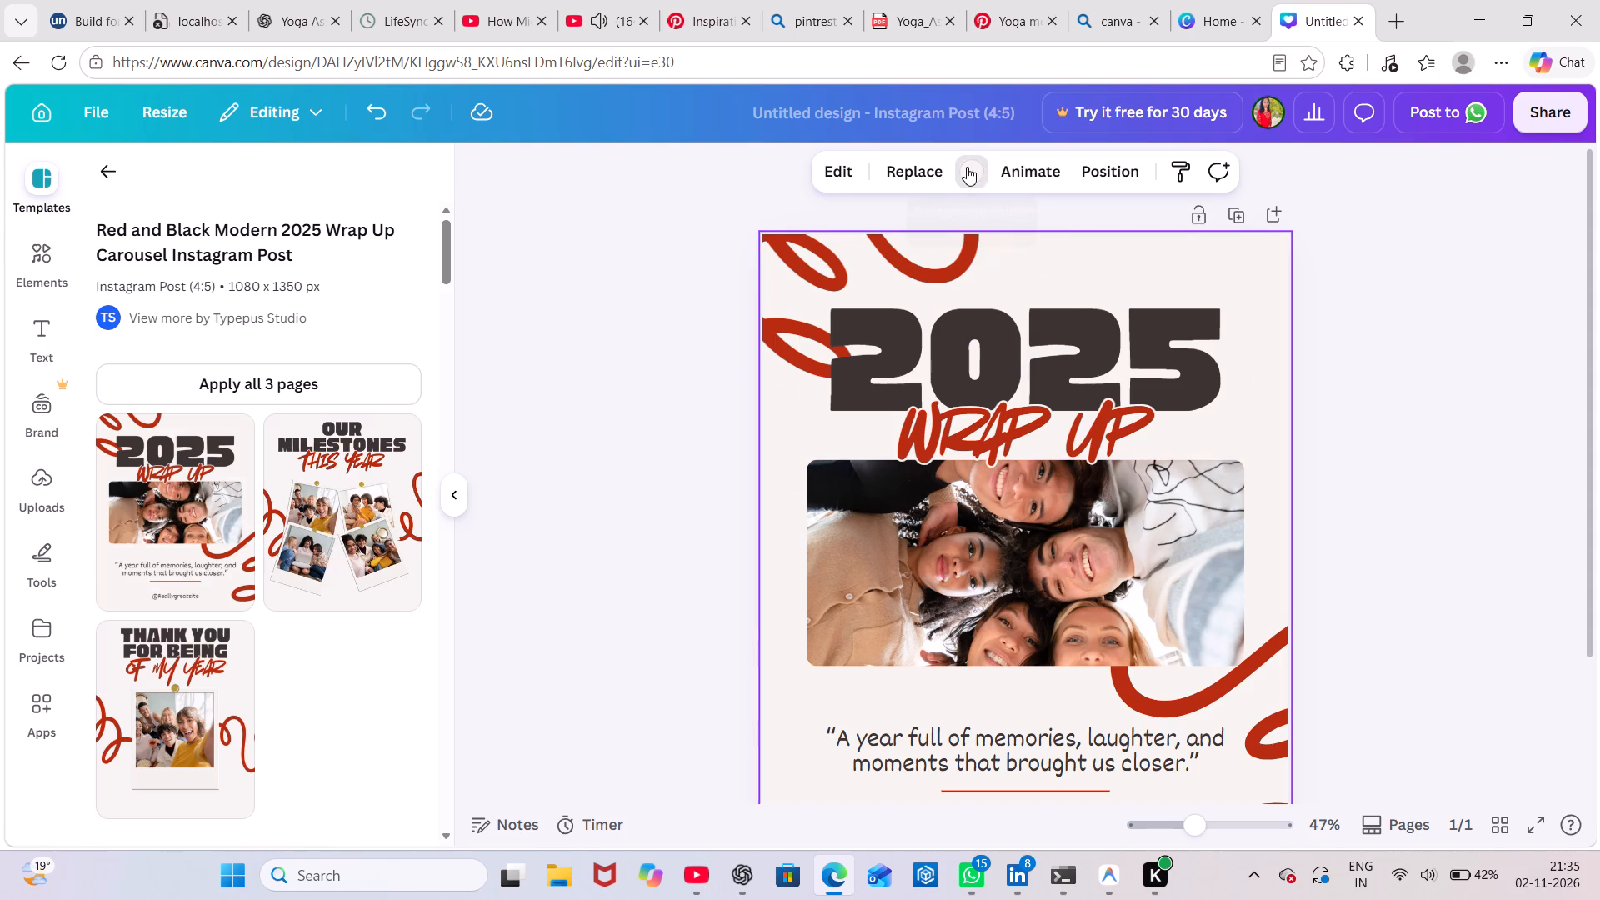
pyautogui.scroll(-2, 317, 719)
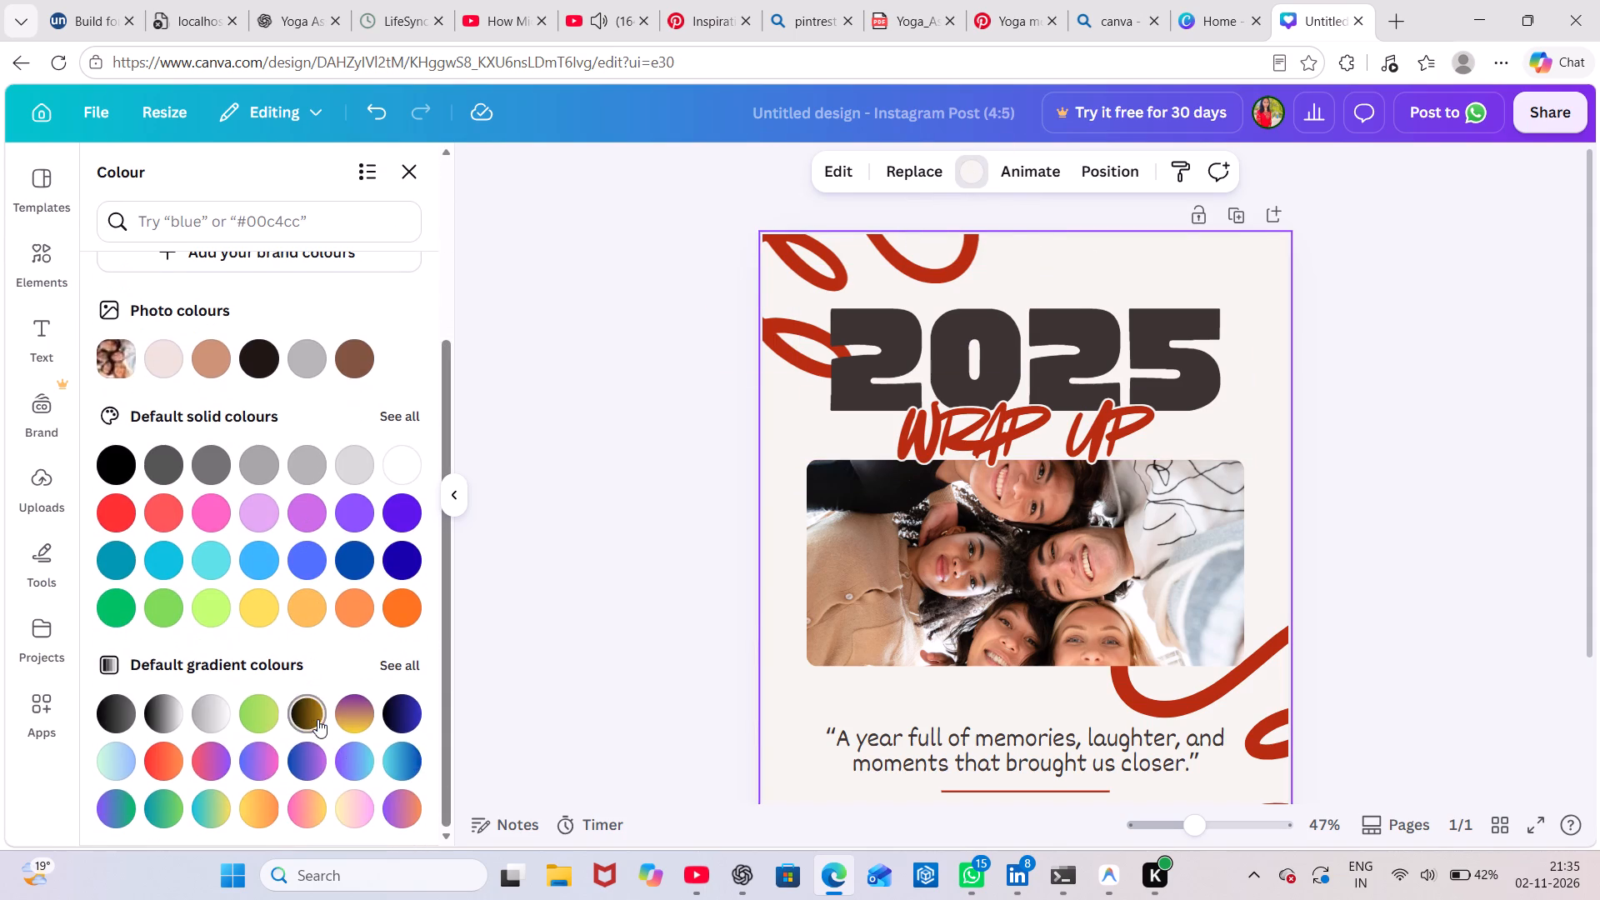
pyautogui.scroll(-2, 327, 803)
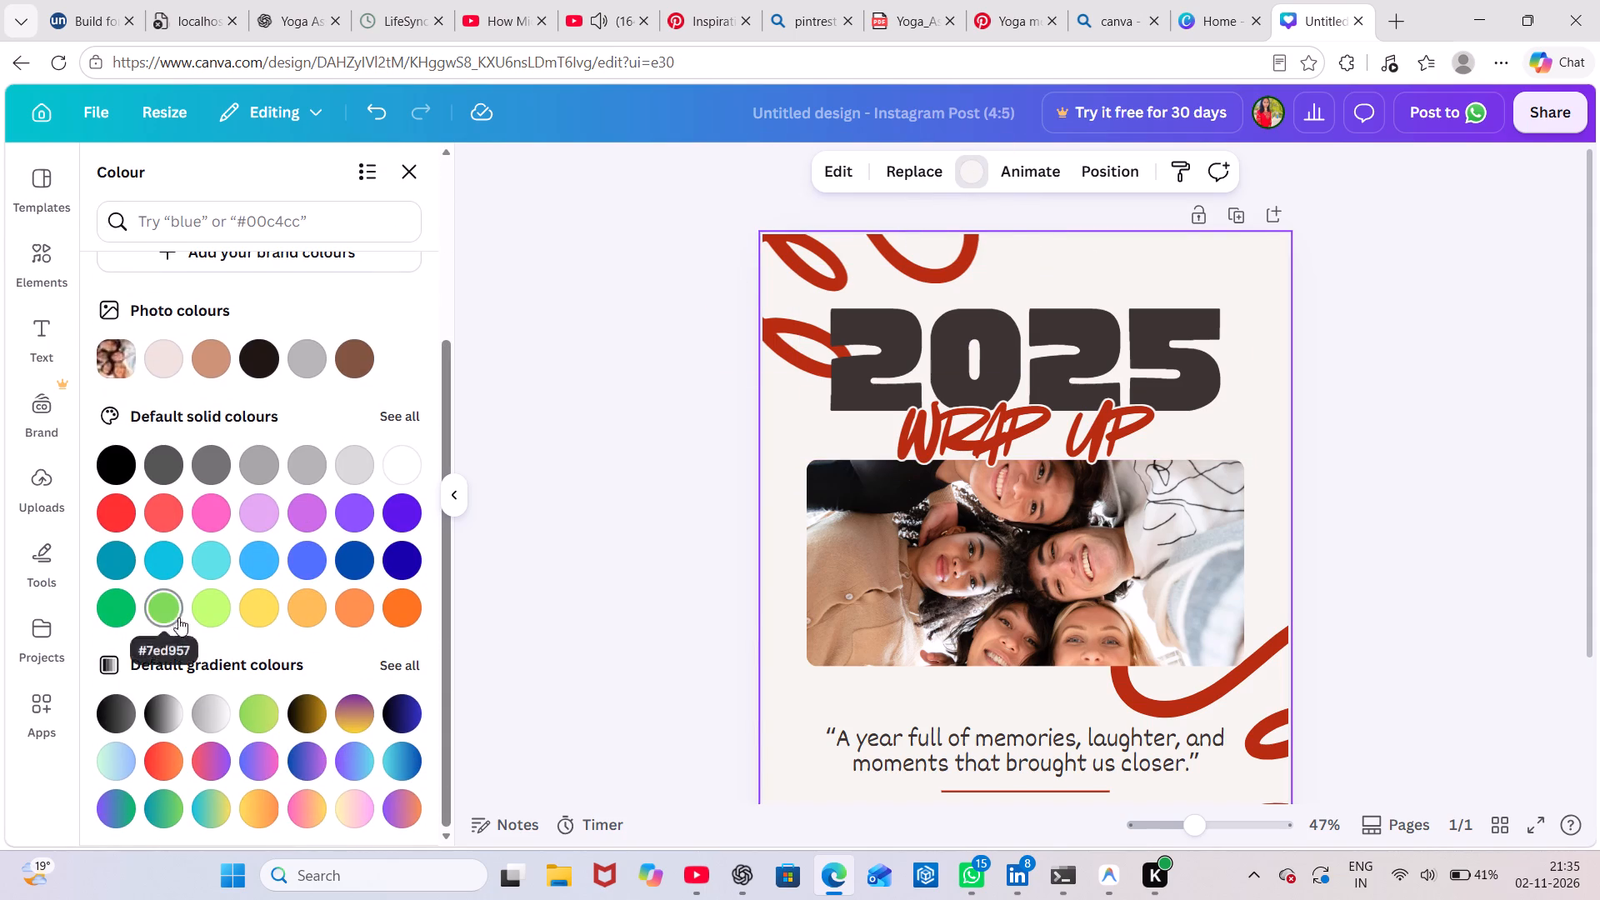
pyautogui.scroll(-1, 333, 593)
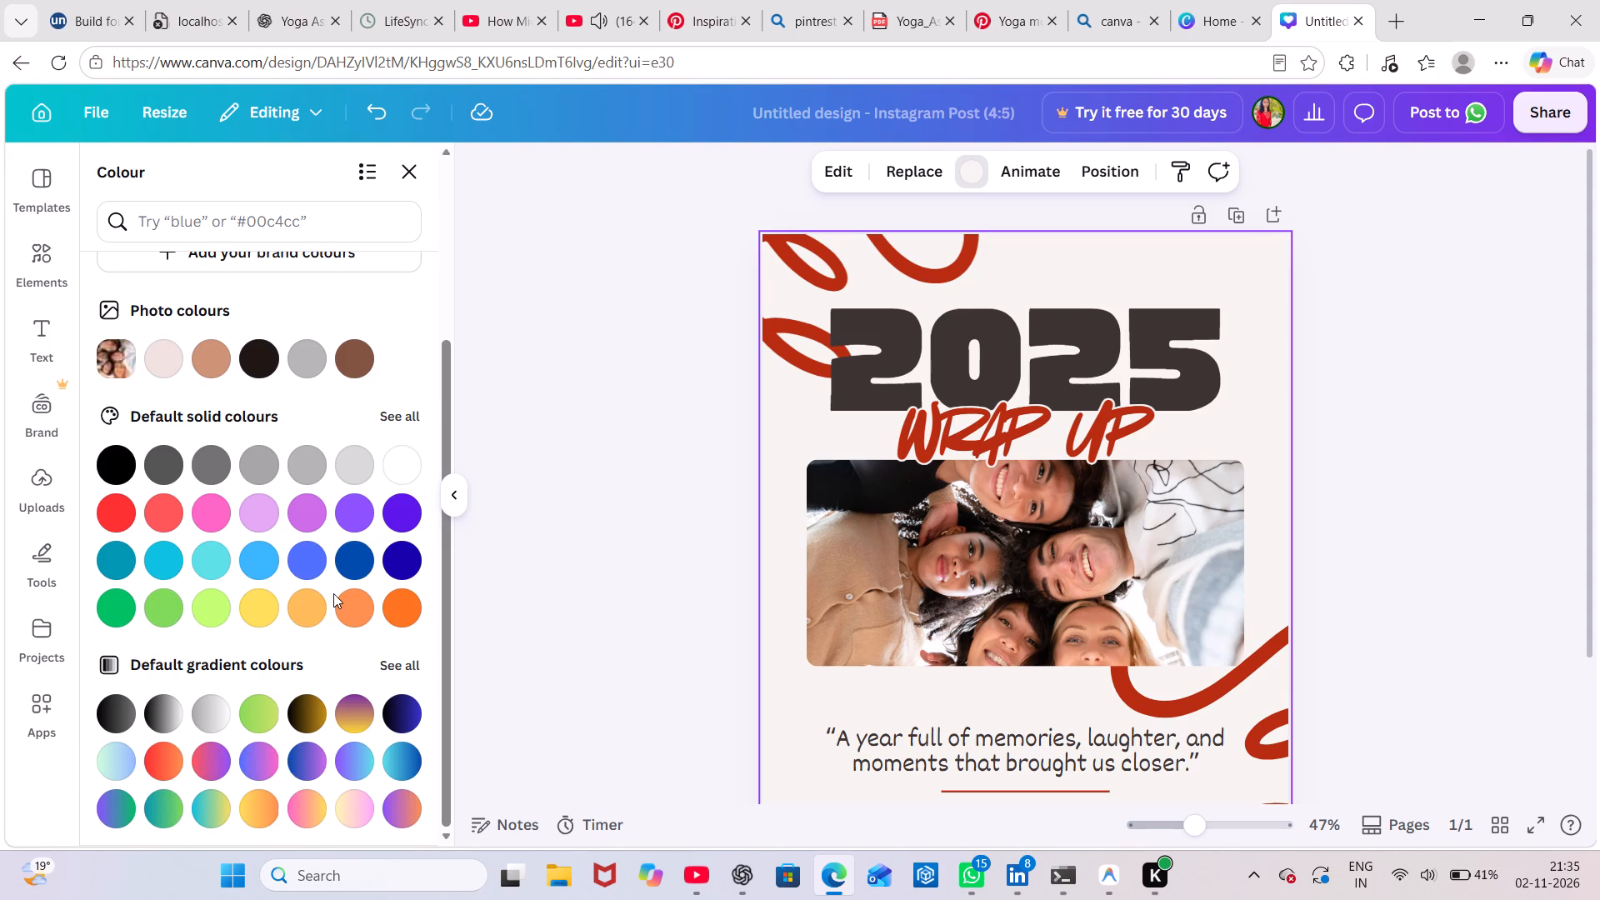
pyautogui.scroll(-1, 333, 593)
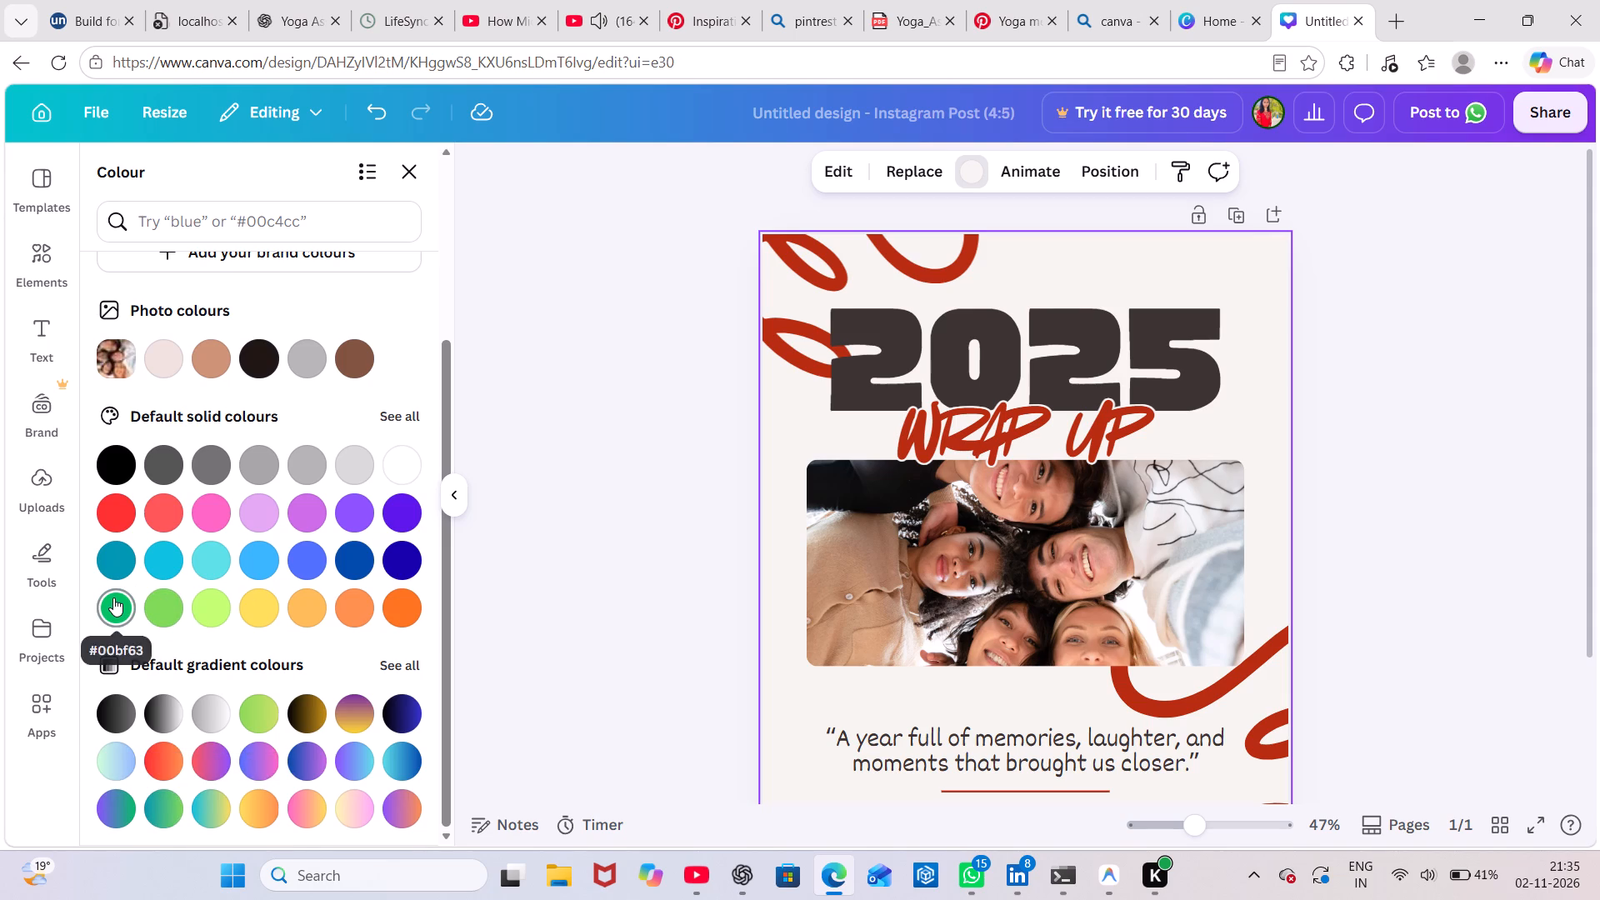
pyautogui.click(113, 597)
pyautogui.scroll(-1, 843, 657)
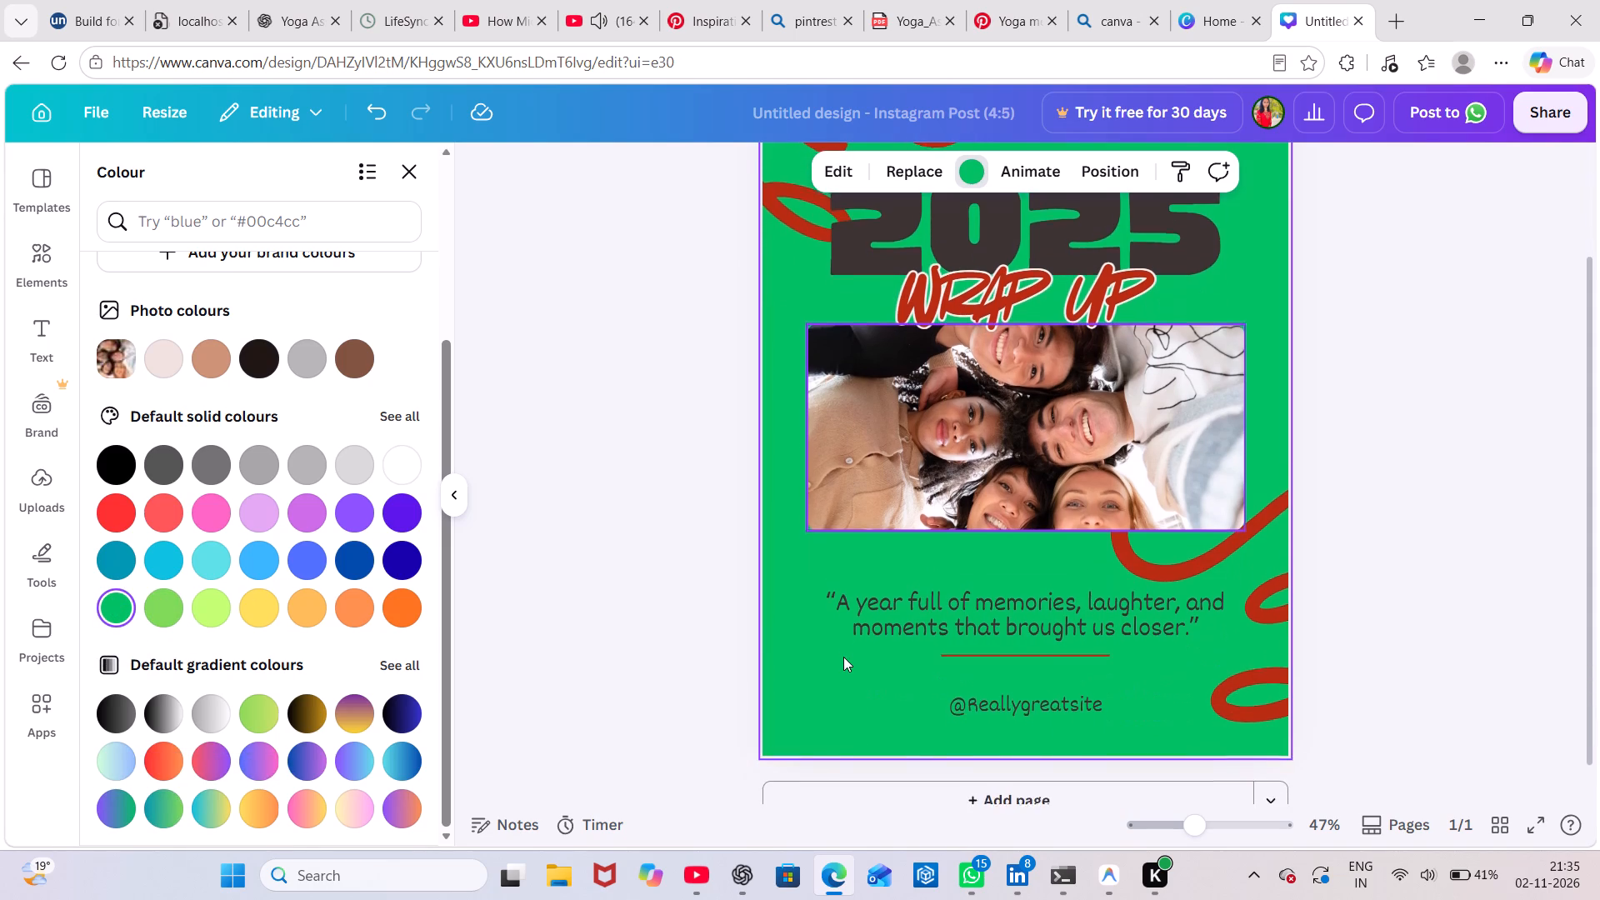
pyautogui.scroll(-1, 843, 657)
pyautogui.scroll(2, 843, 657)
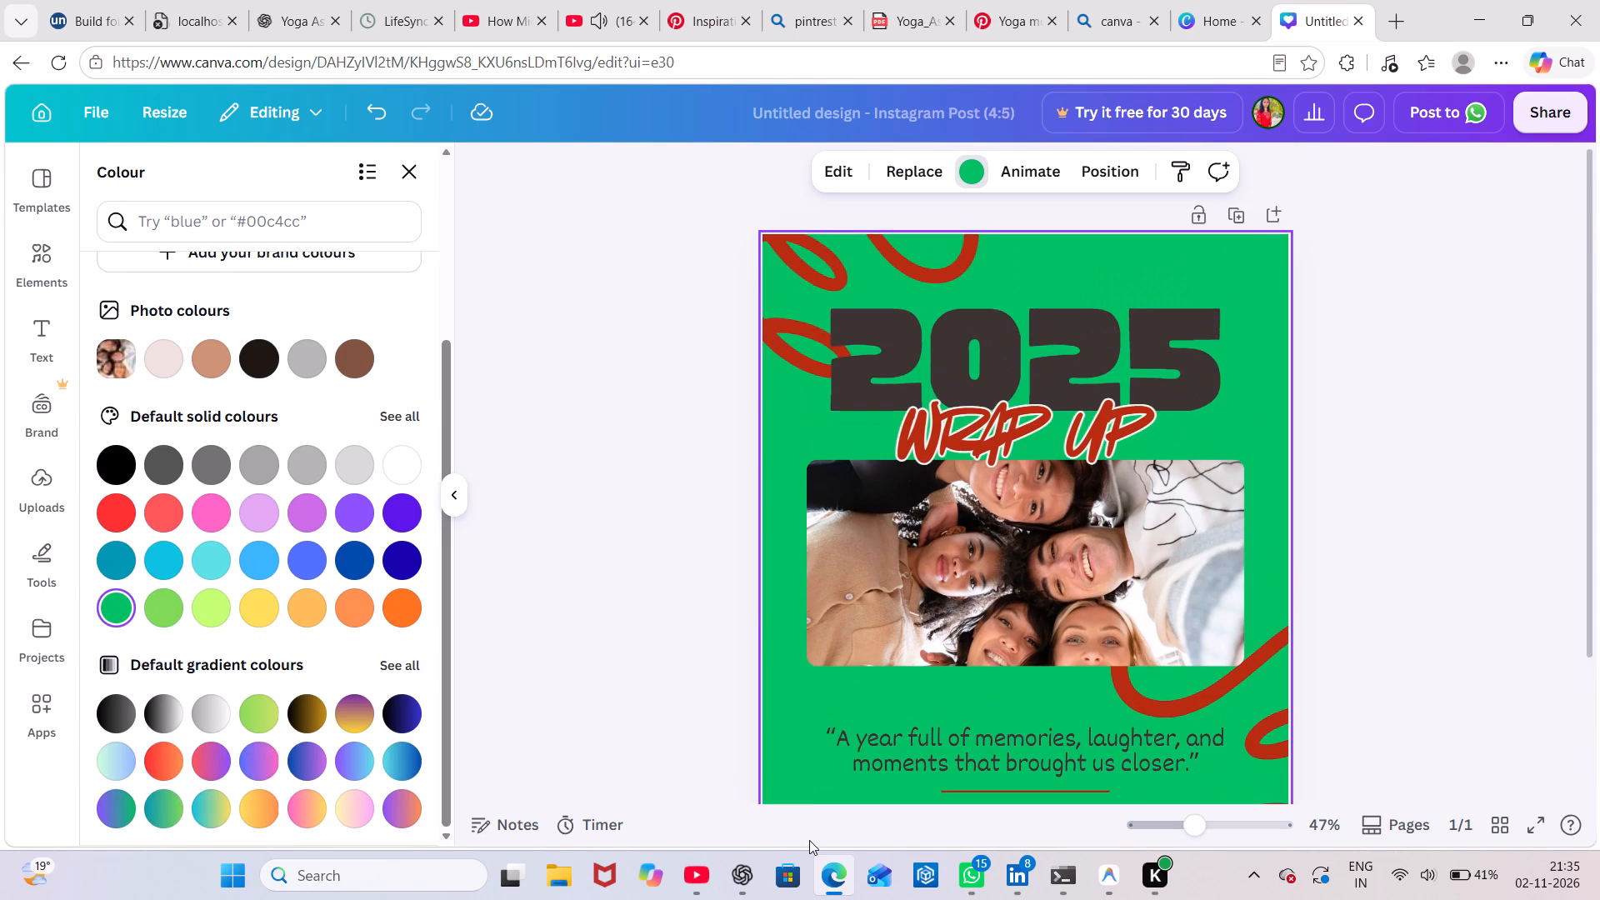
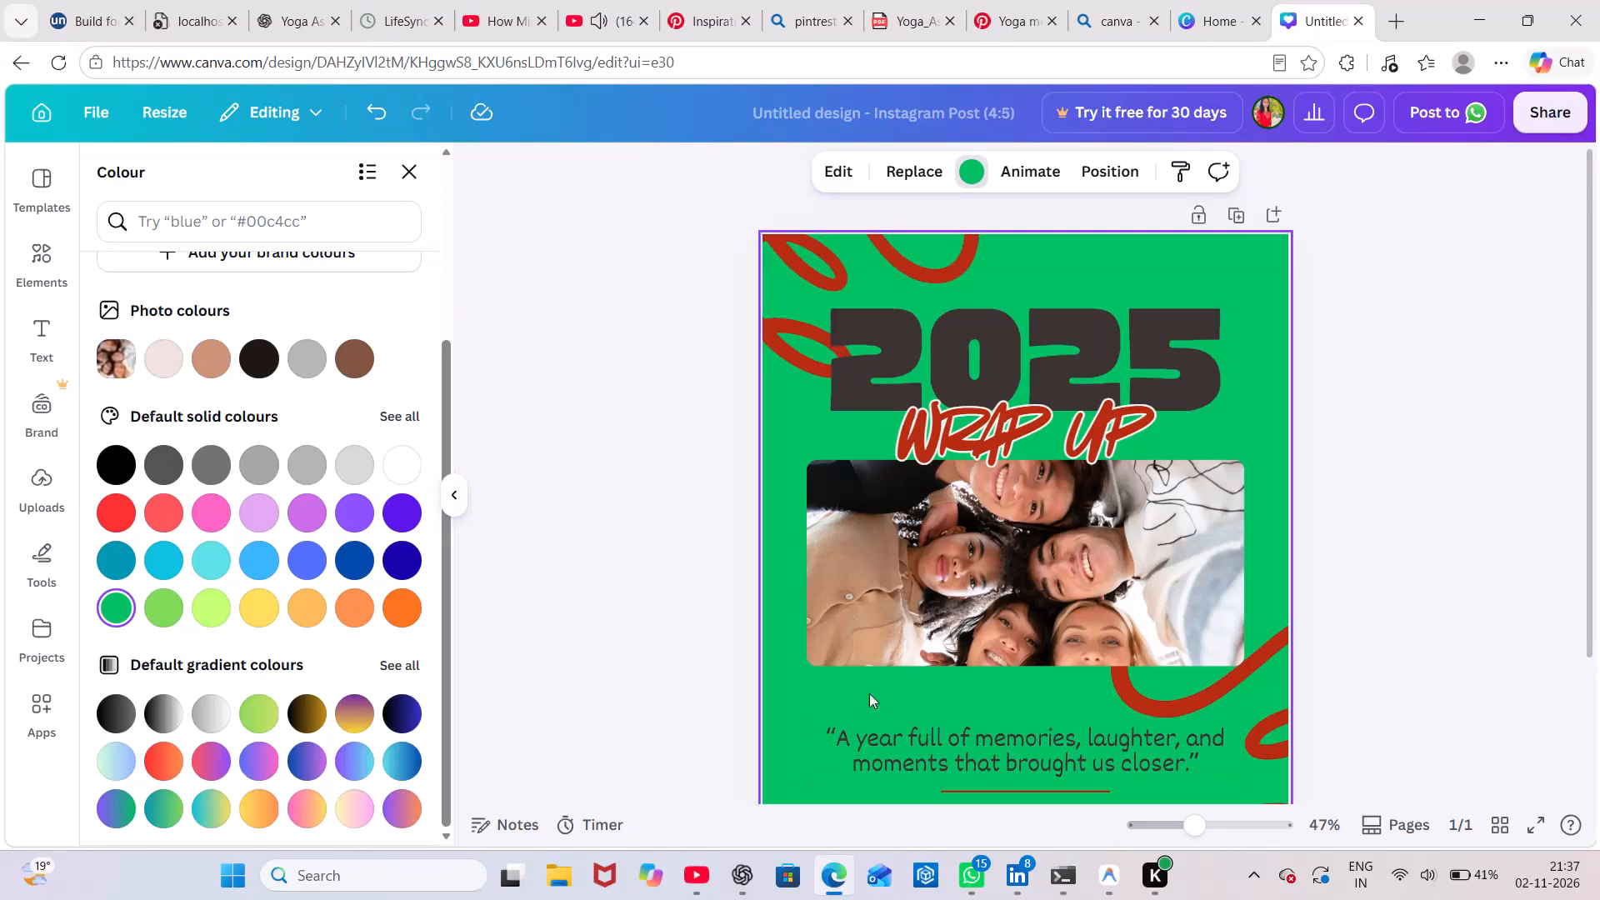
# Change the page background from the bright green to a custom, darker solid green.
pyautogui.scroll(-1, 1061, 568)
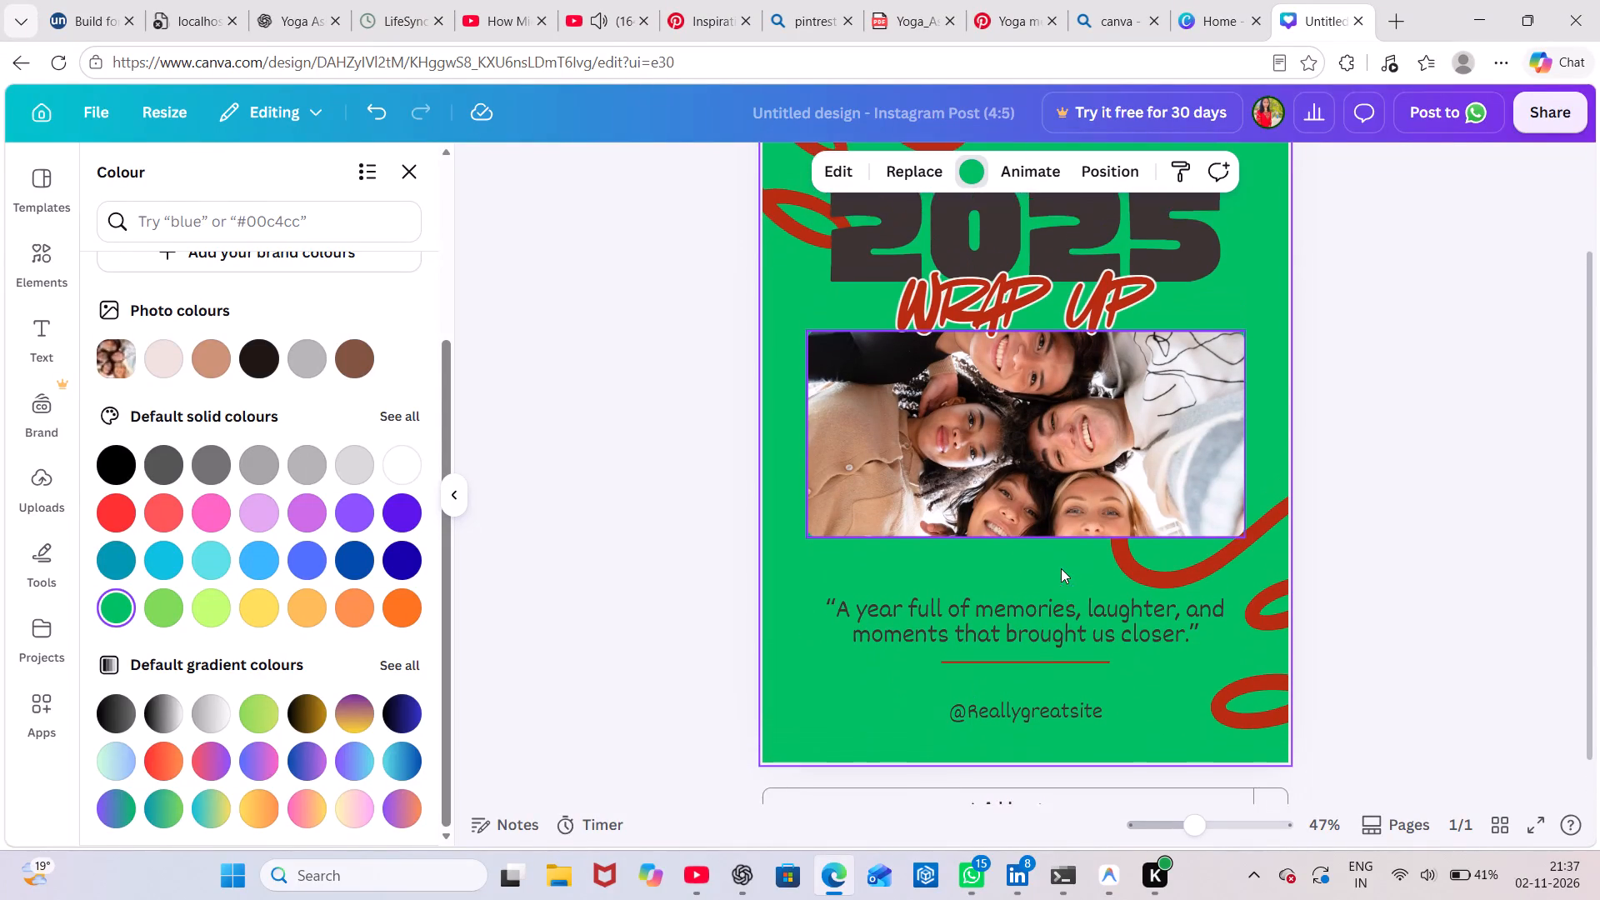
pyautogui.scroll(-1, 1061, 568)
pyautogui.rightClick(788, 534)
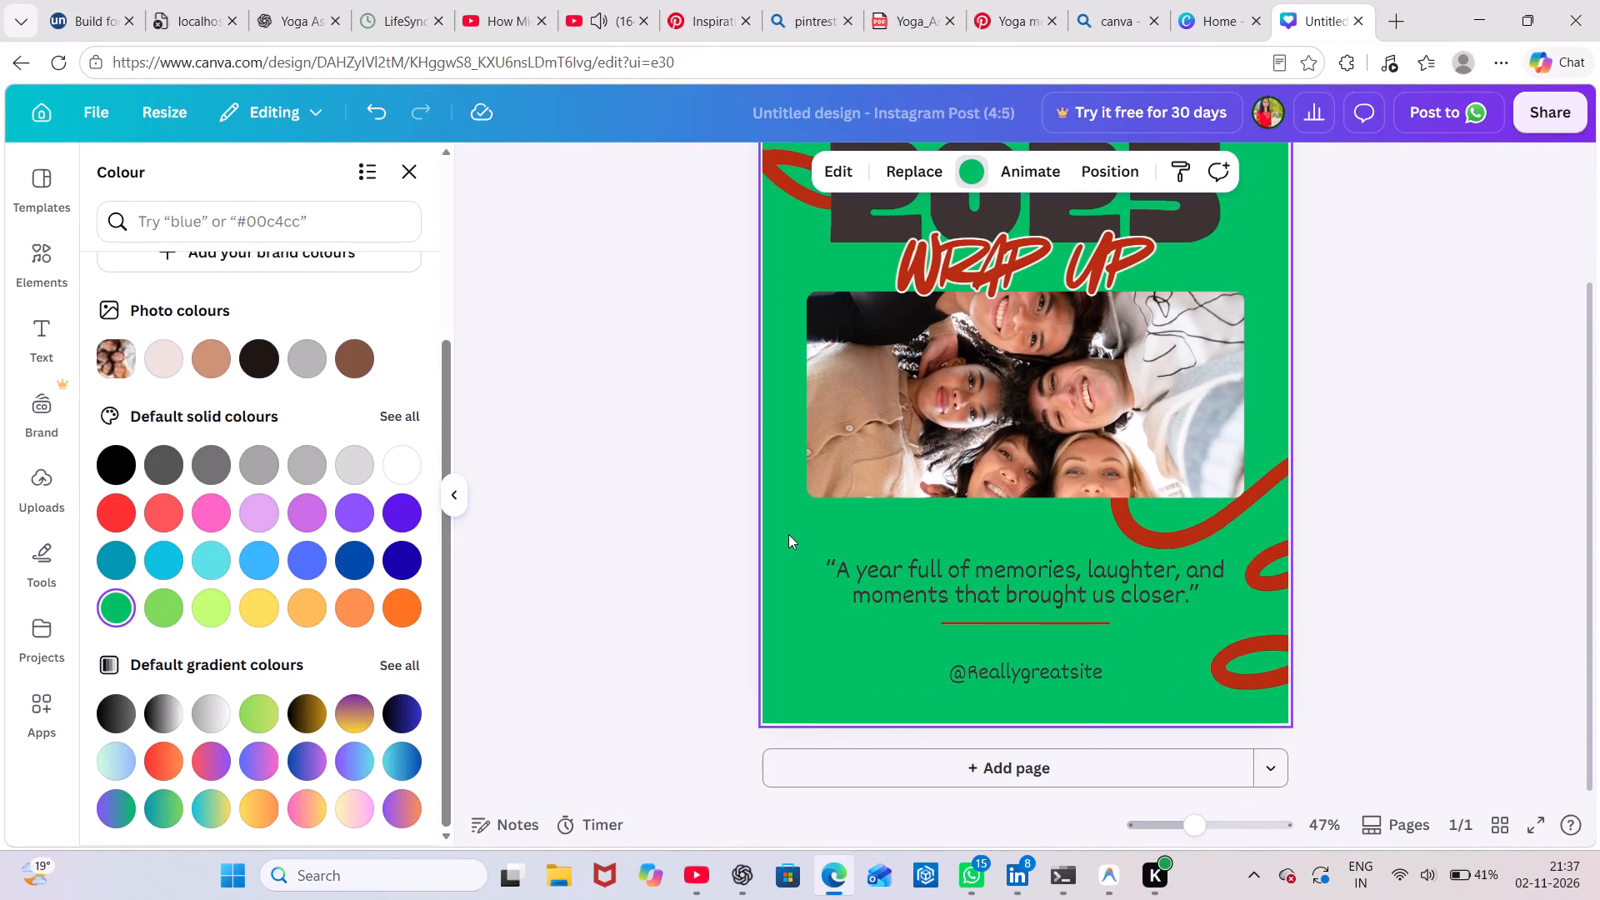
pyautogui.click(971, 164)
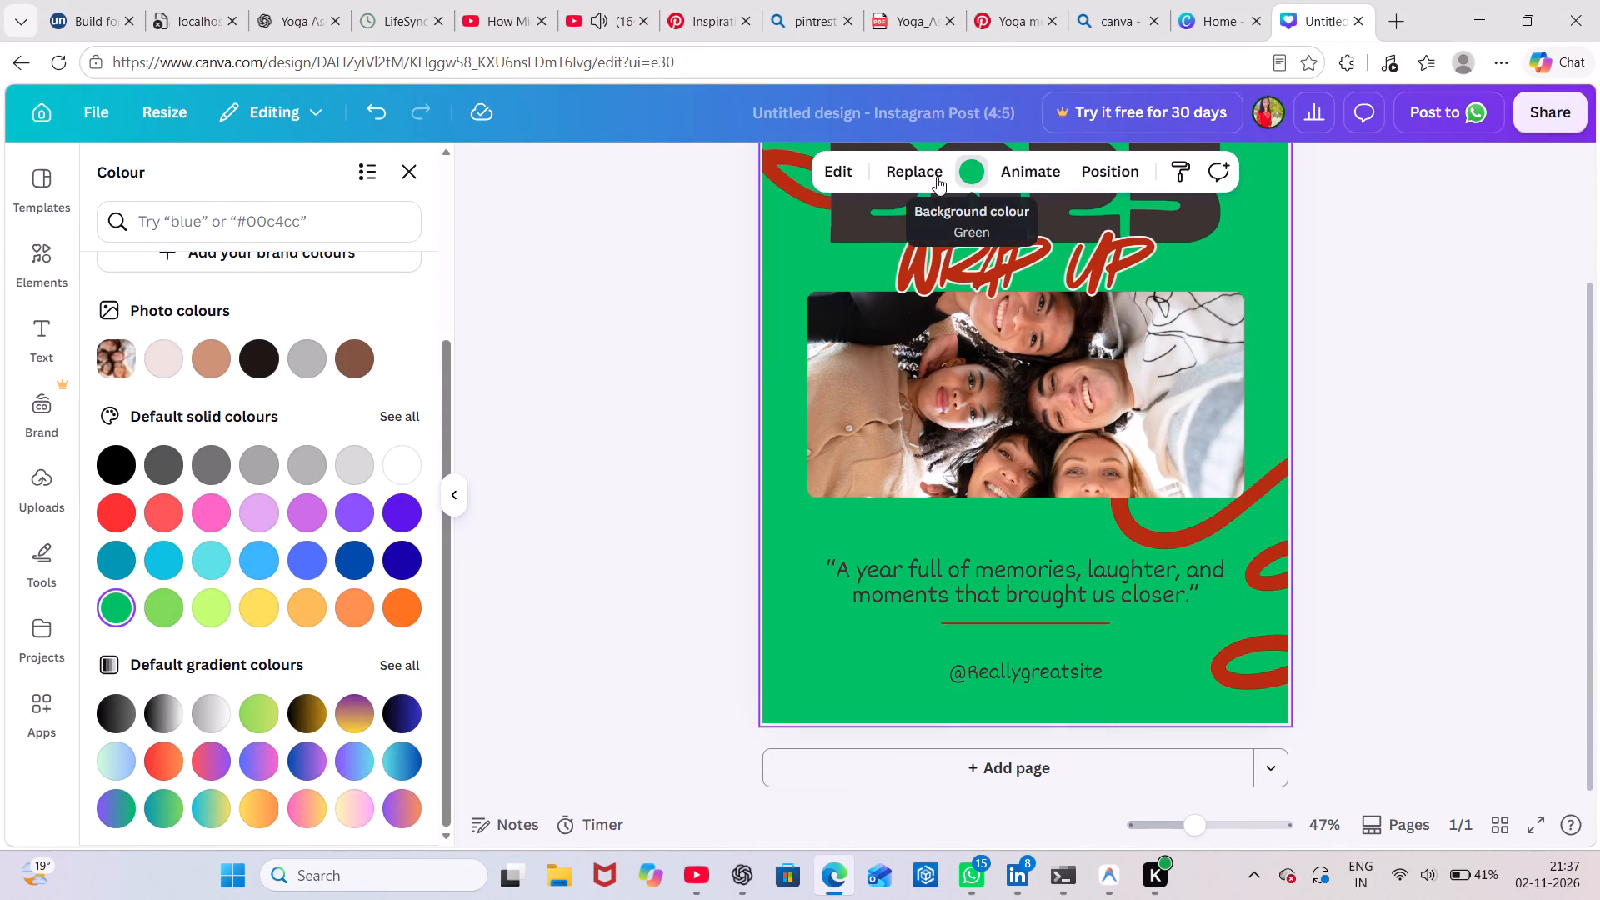
pyautogui.scroll(1, 140, 466)
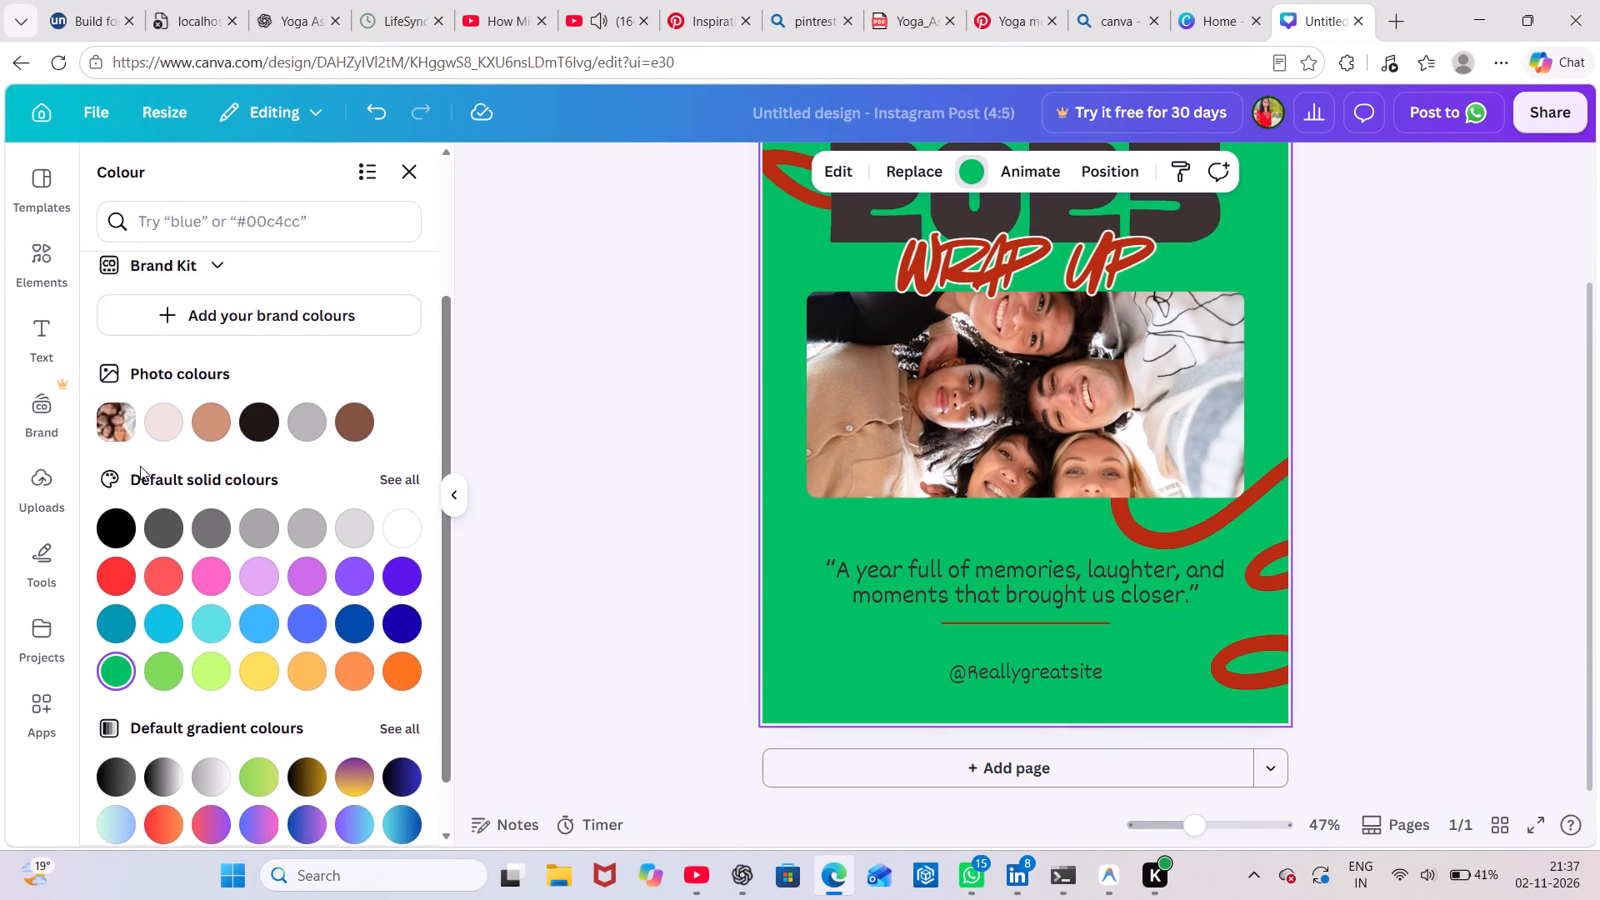
pyautogui.scroll(1, 140, 466)
pyautogui.click(118, 288)
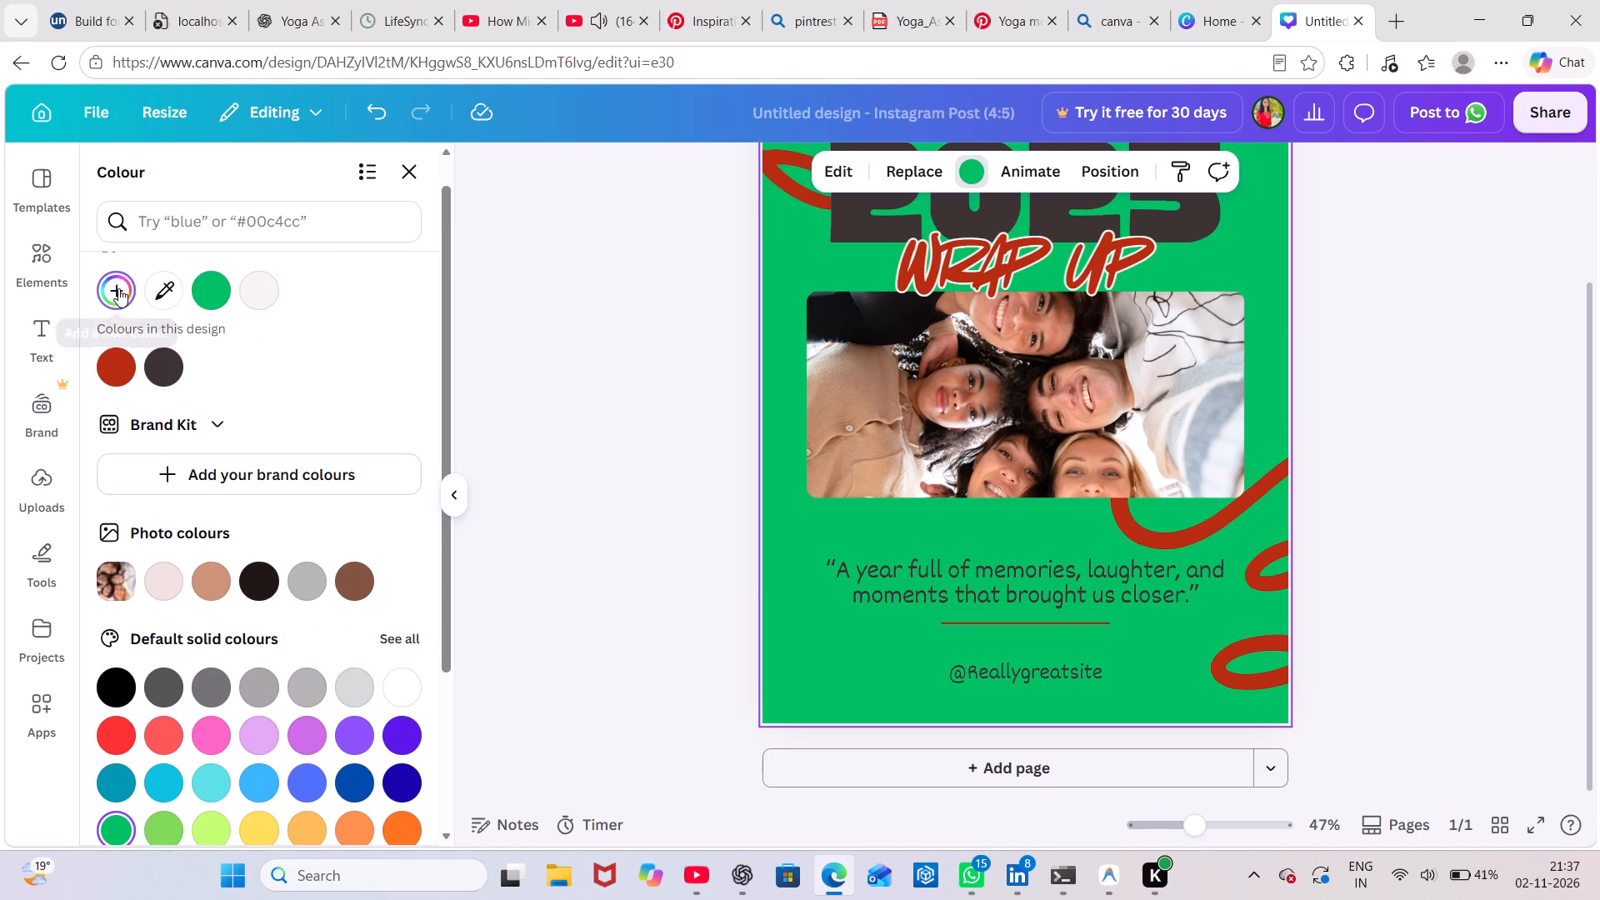
pyautogui.click(377, 451)
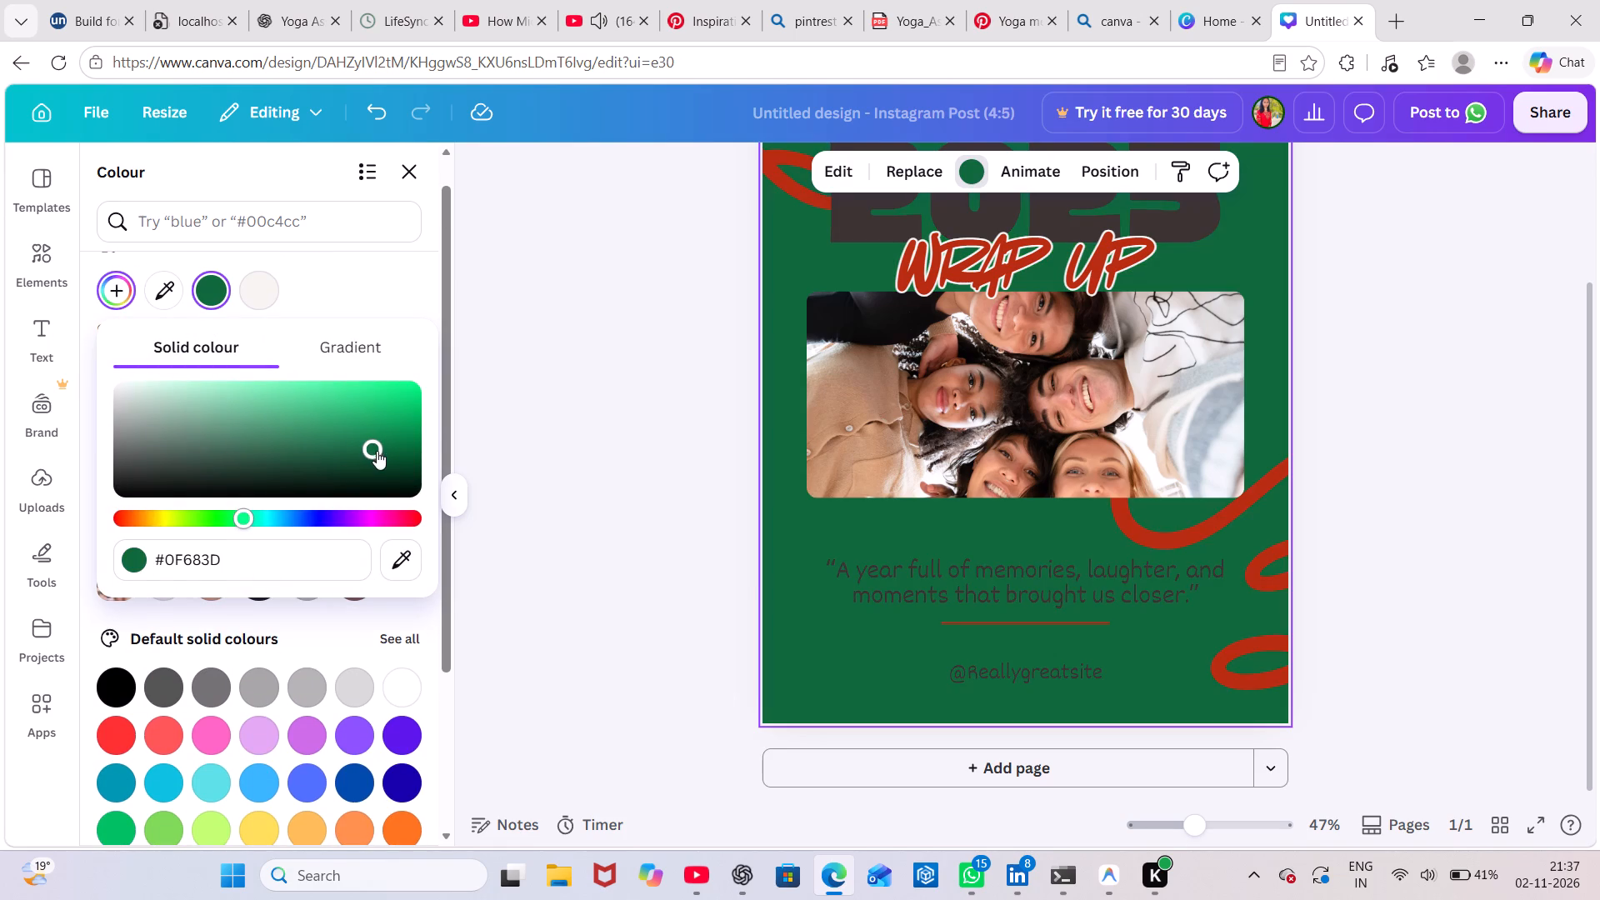
pyautogui.click(377, 412)
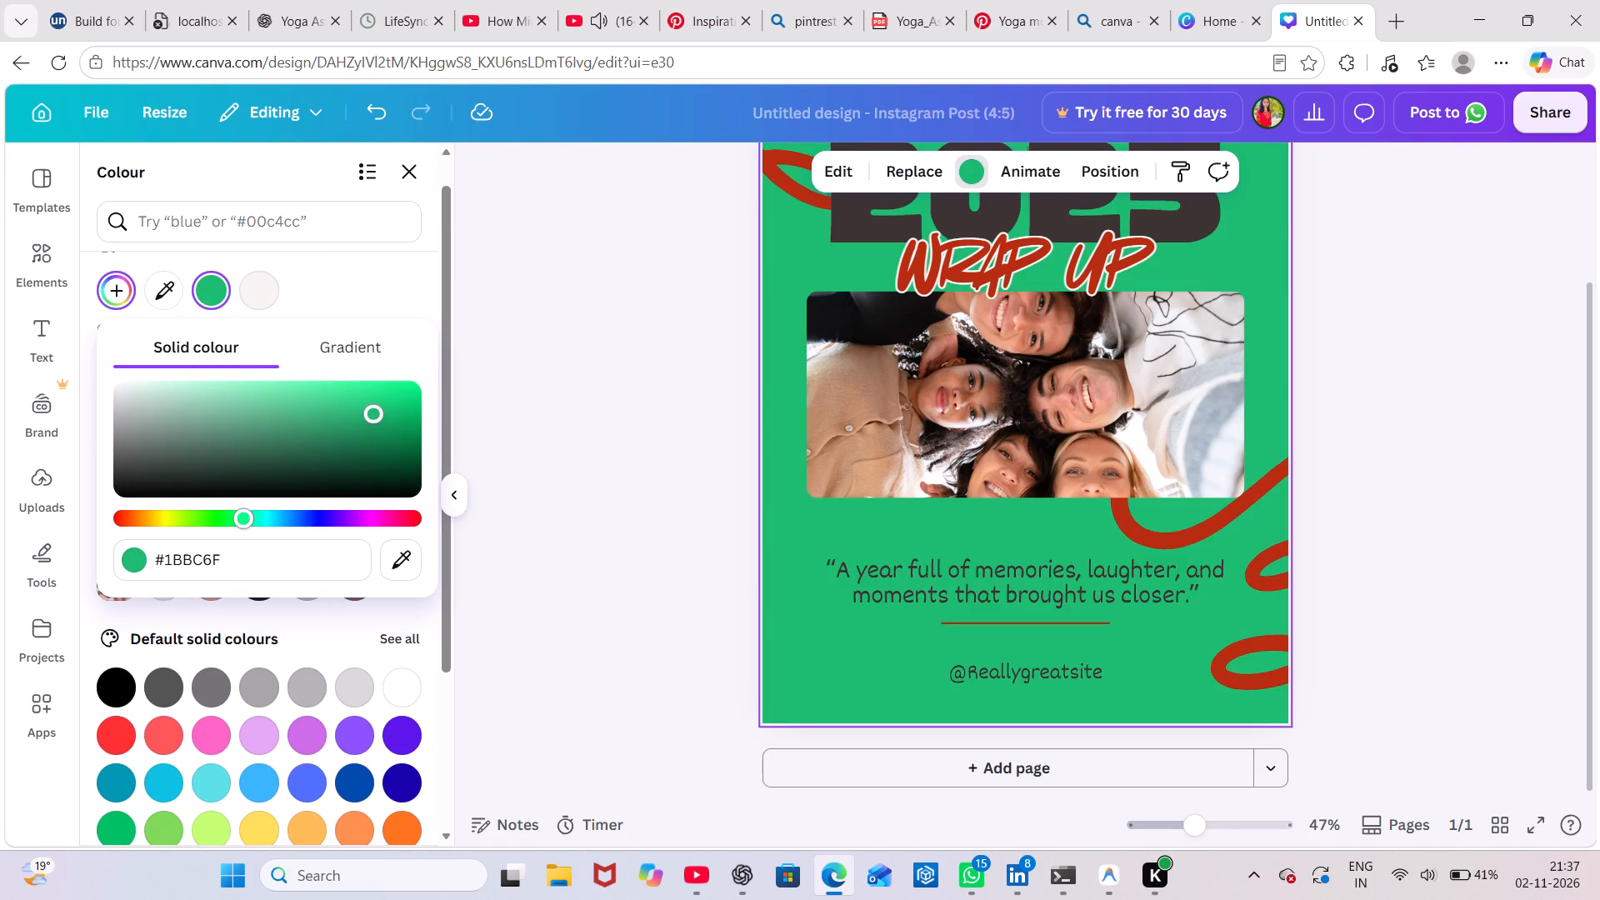
pyautogui.click(390, 439)
pyautogui.click(609, 359)
pyautogui.click(609, 359)
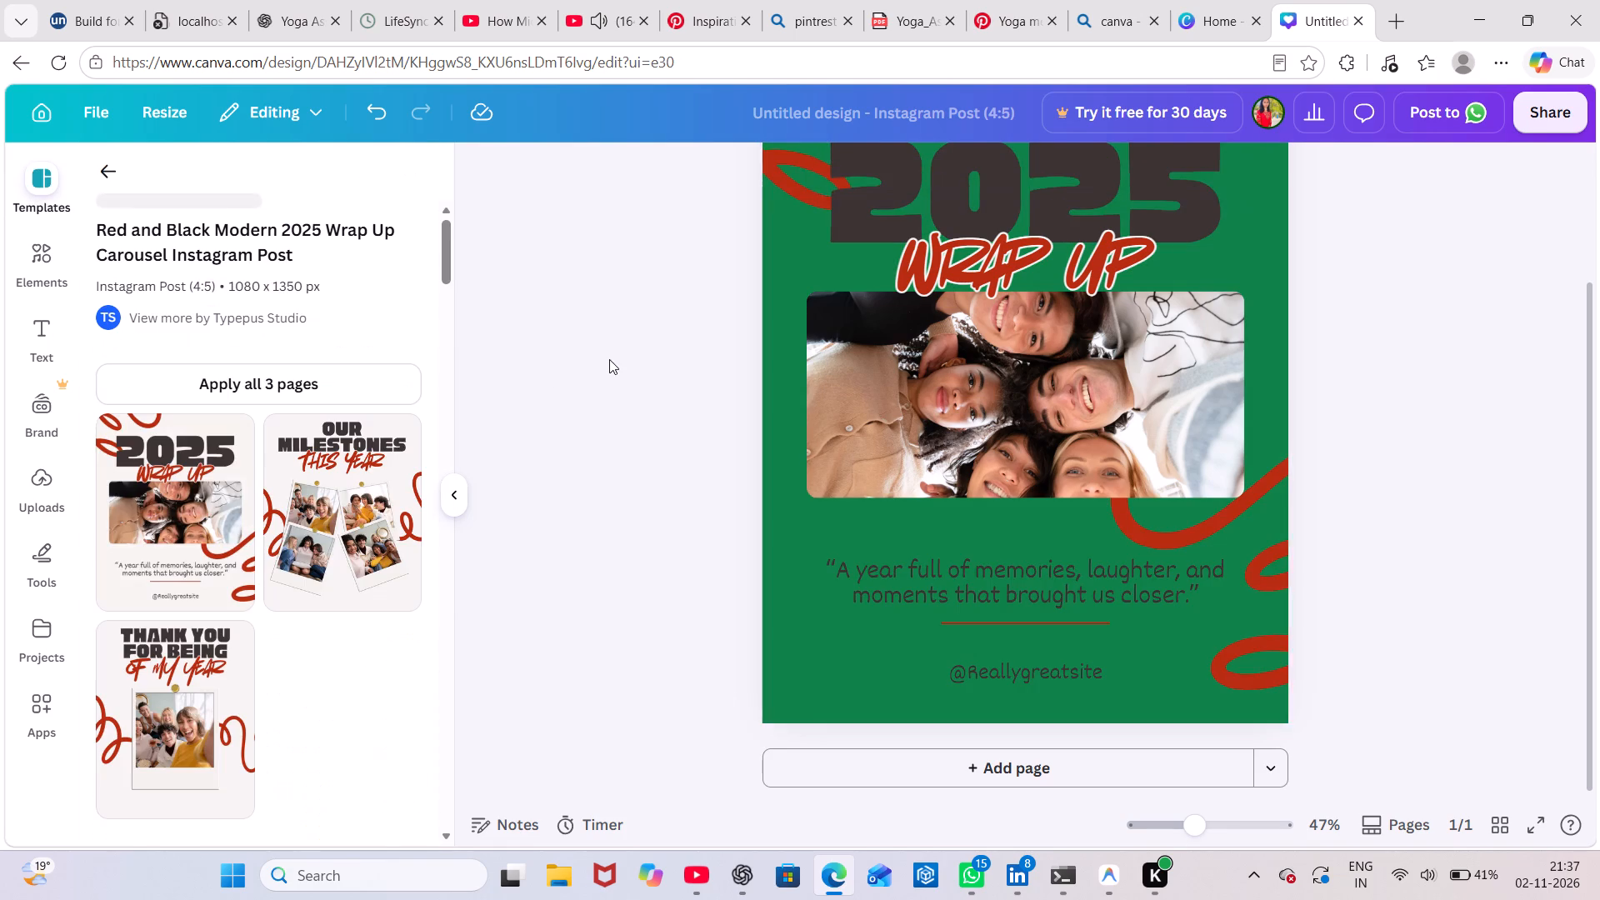
# Change the year in the large heading above "WRAP UP" to 2026.
pyautogui.scroll(3, 609, 359)
pyautogui.click(1055, 377)
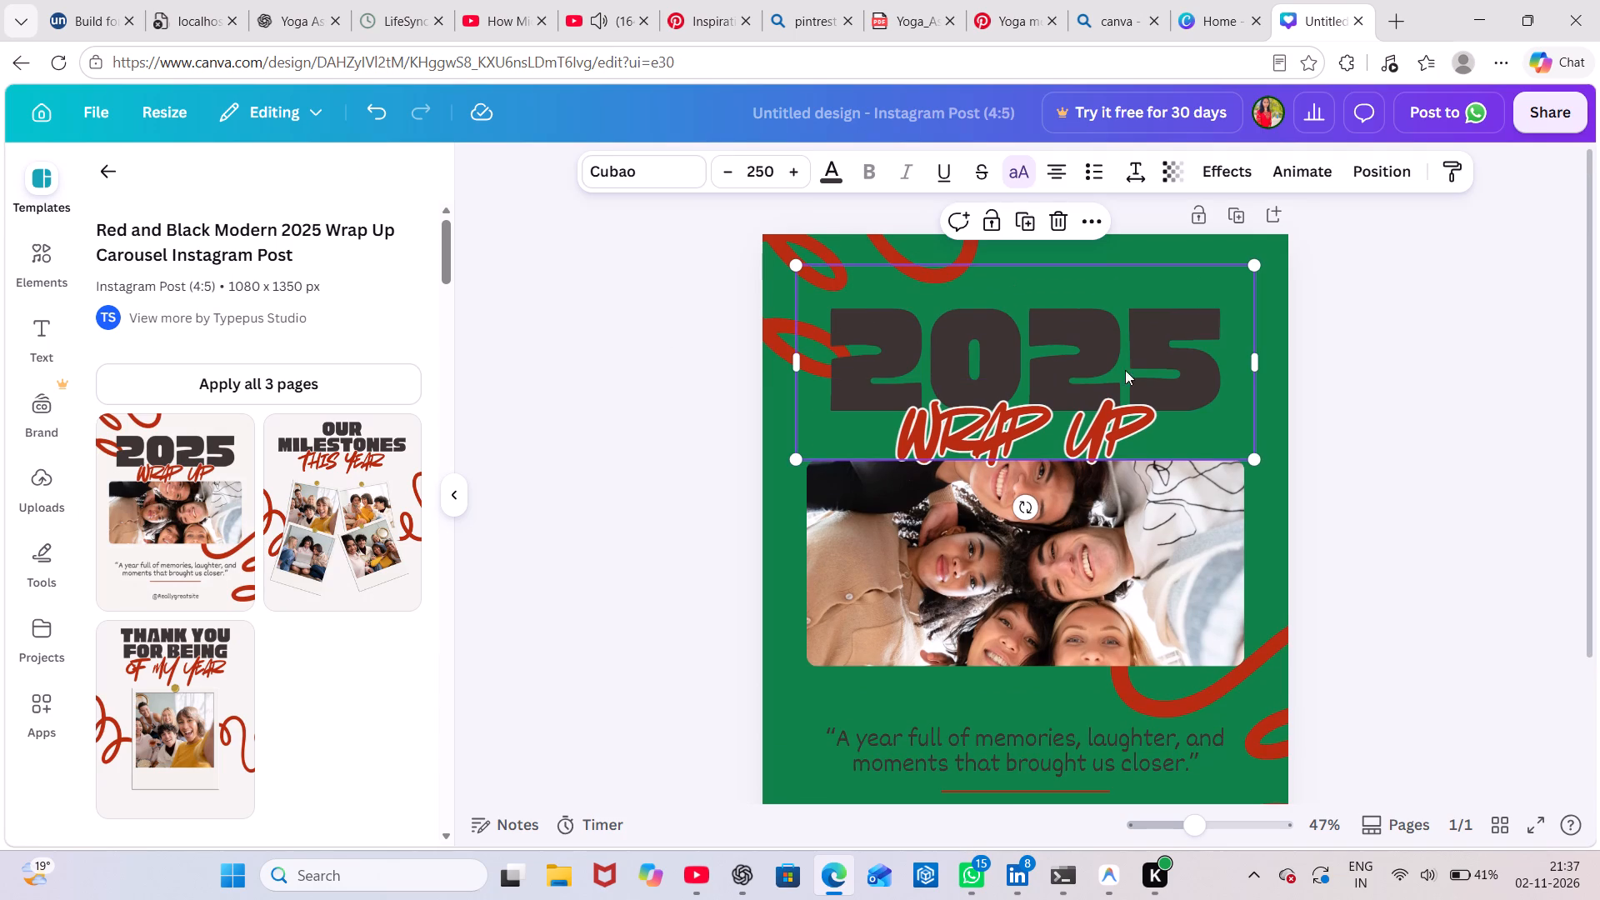
pyautogui.click(1189, 358)
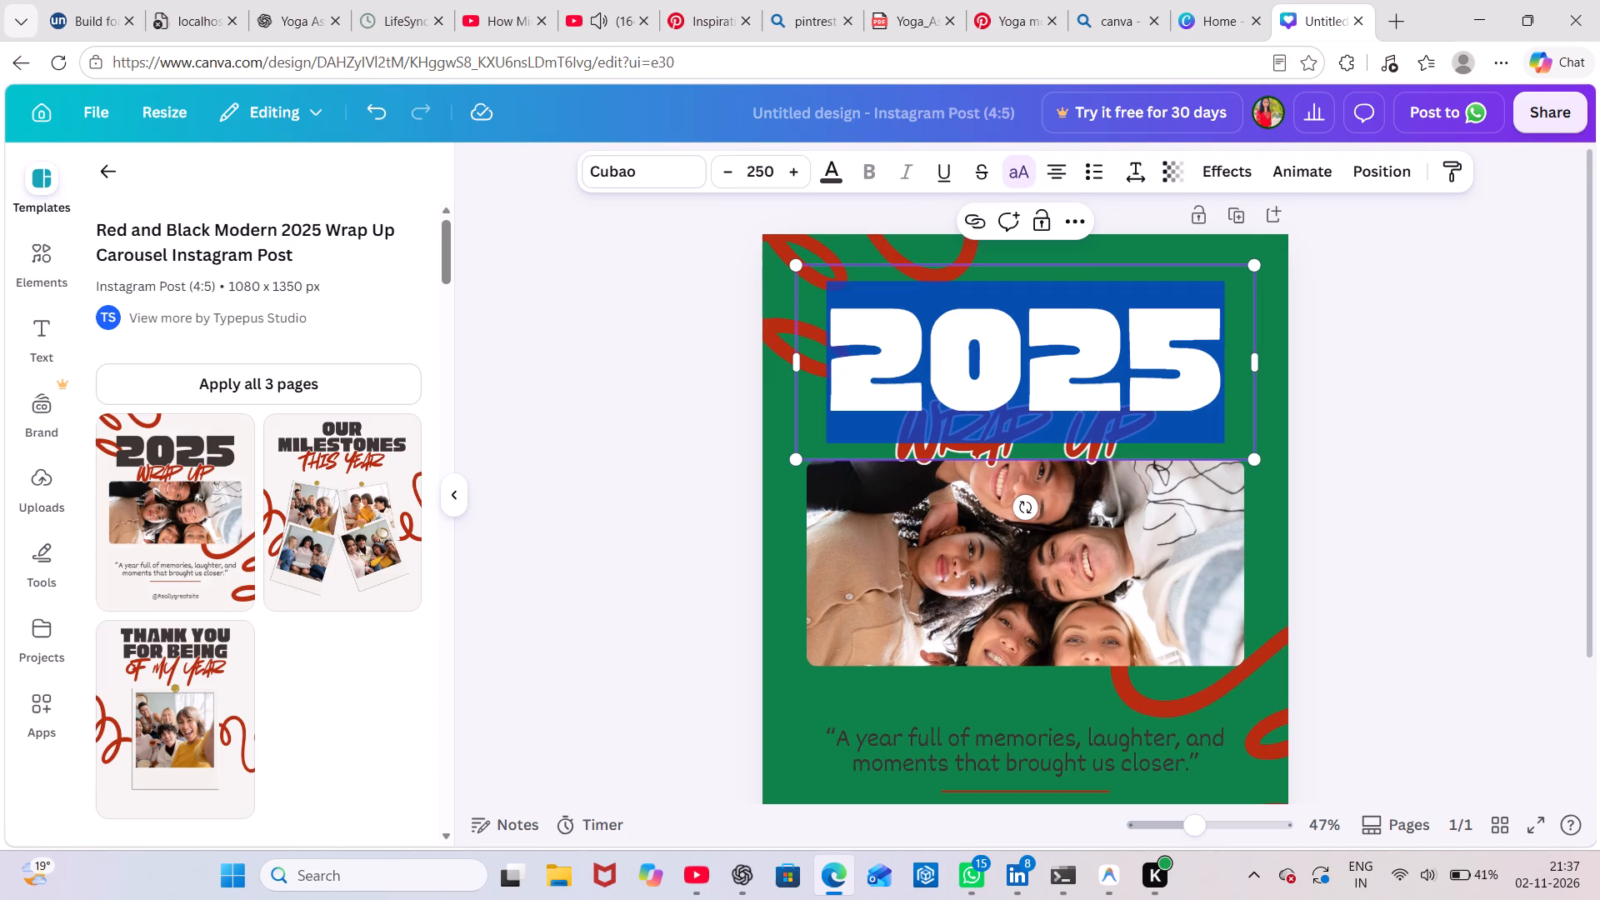
pyautogui.click(1242, 337)
pyautogui.press('BackSpace')
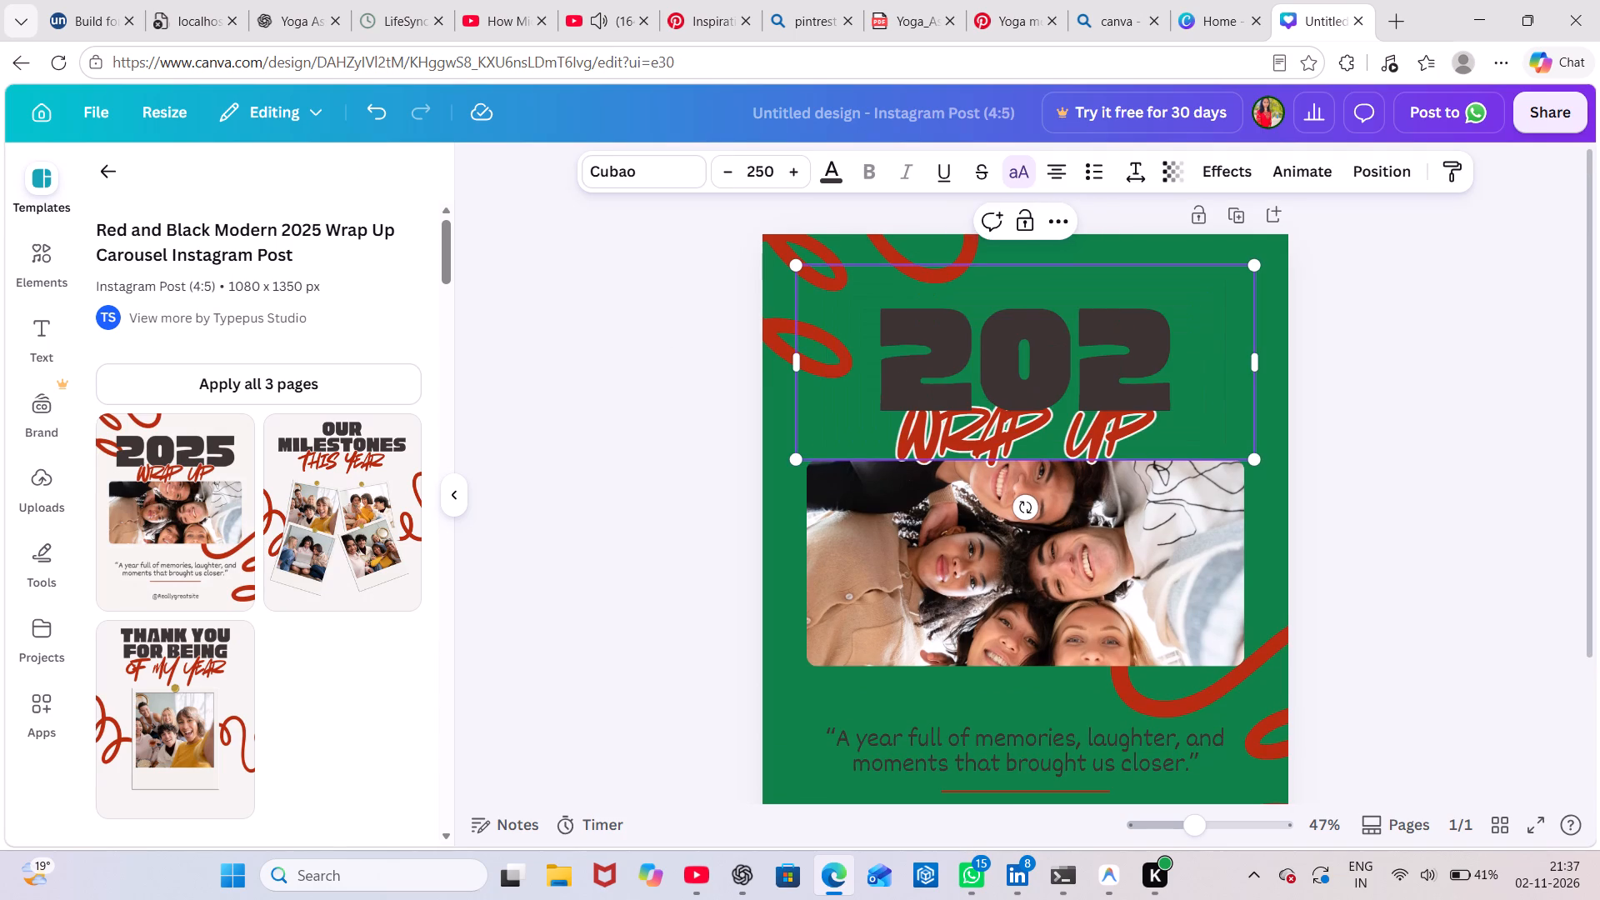
pyautogui.press('6')
# Narrow the year heading's text box and scale it down to a font size of about 147, keeping it near the page's upper-left corner.
pyautogui.moveTo(1255, 451); pyautogui.dragTo(1204, 413)
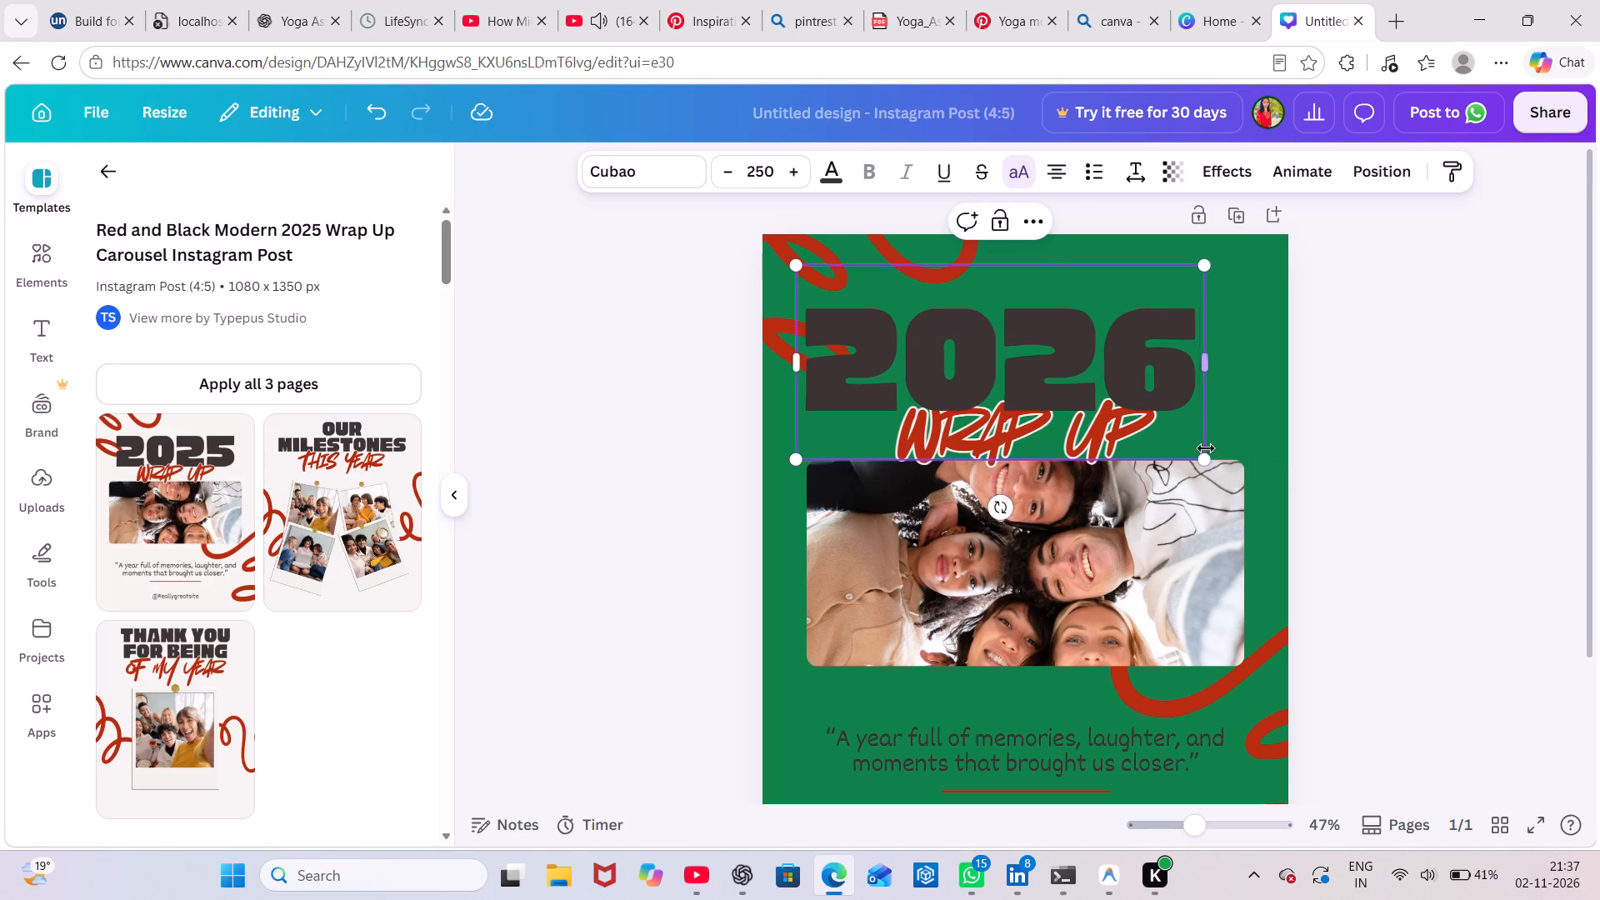
pyautogui.moveTo(1206, 458); pyautogui.dragTo(1091, 357)
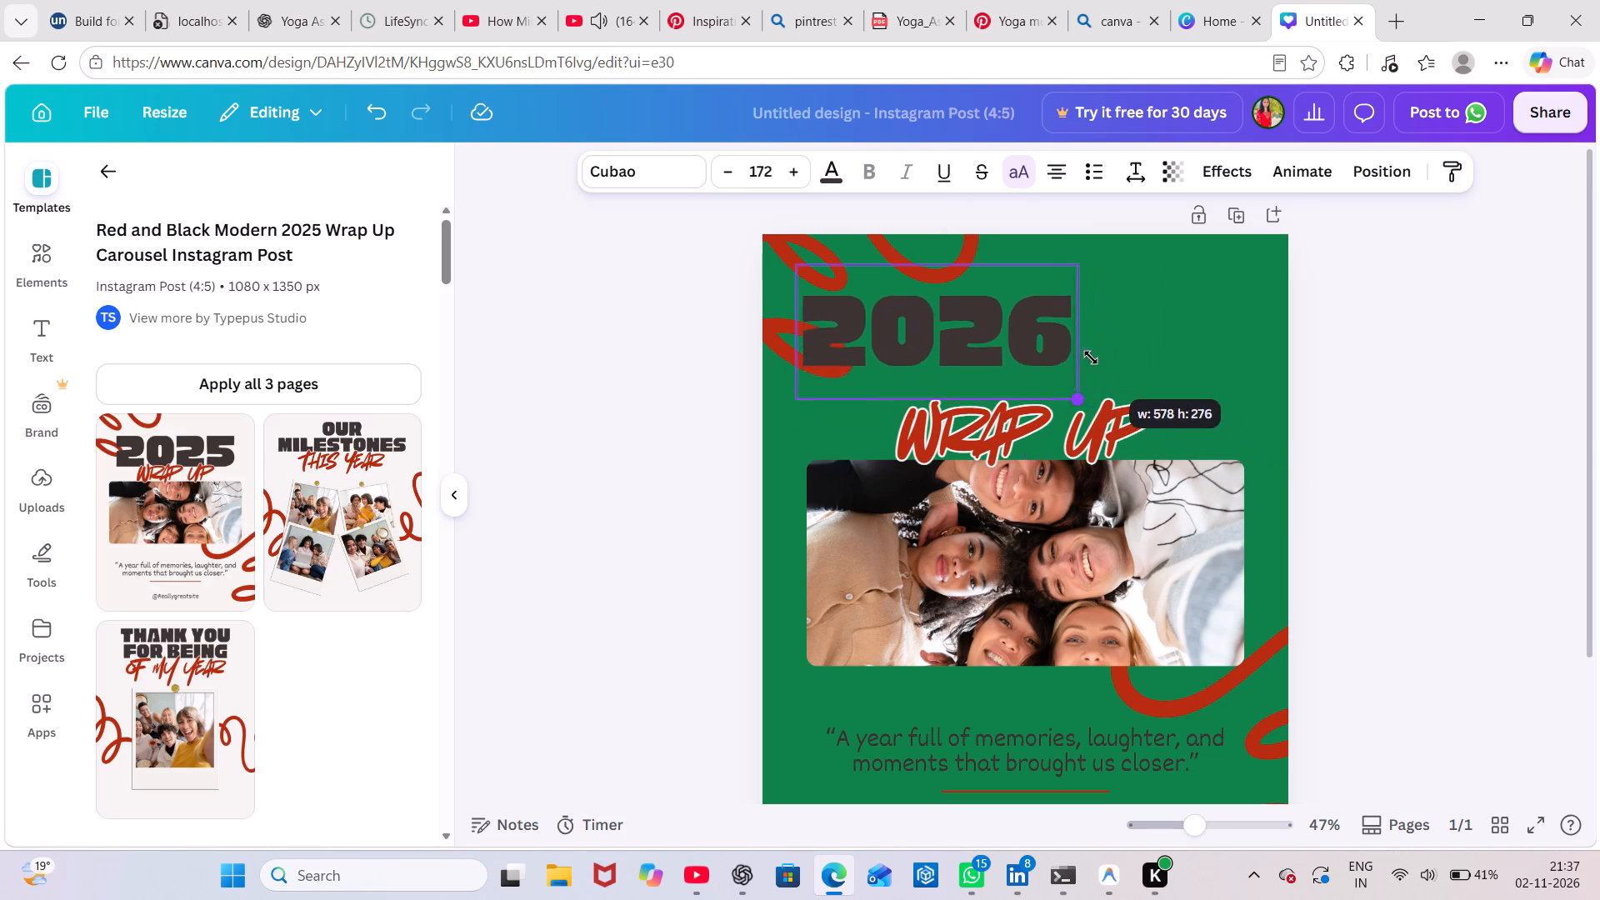
pyautogui.moveTo(1091, 357); pyautogui.dragTo(1060, 335)
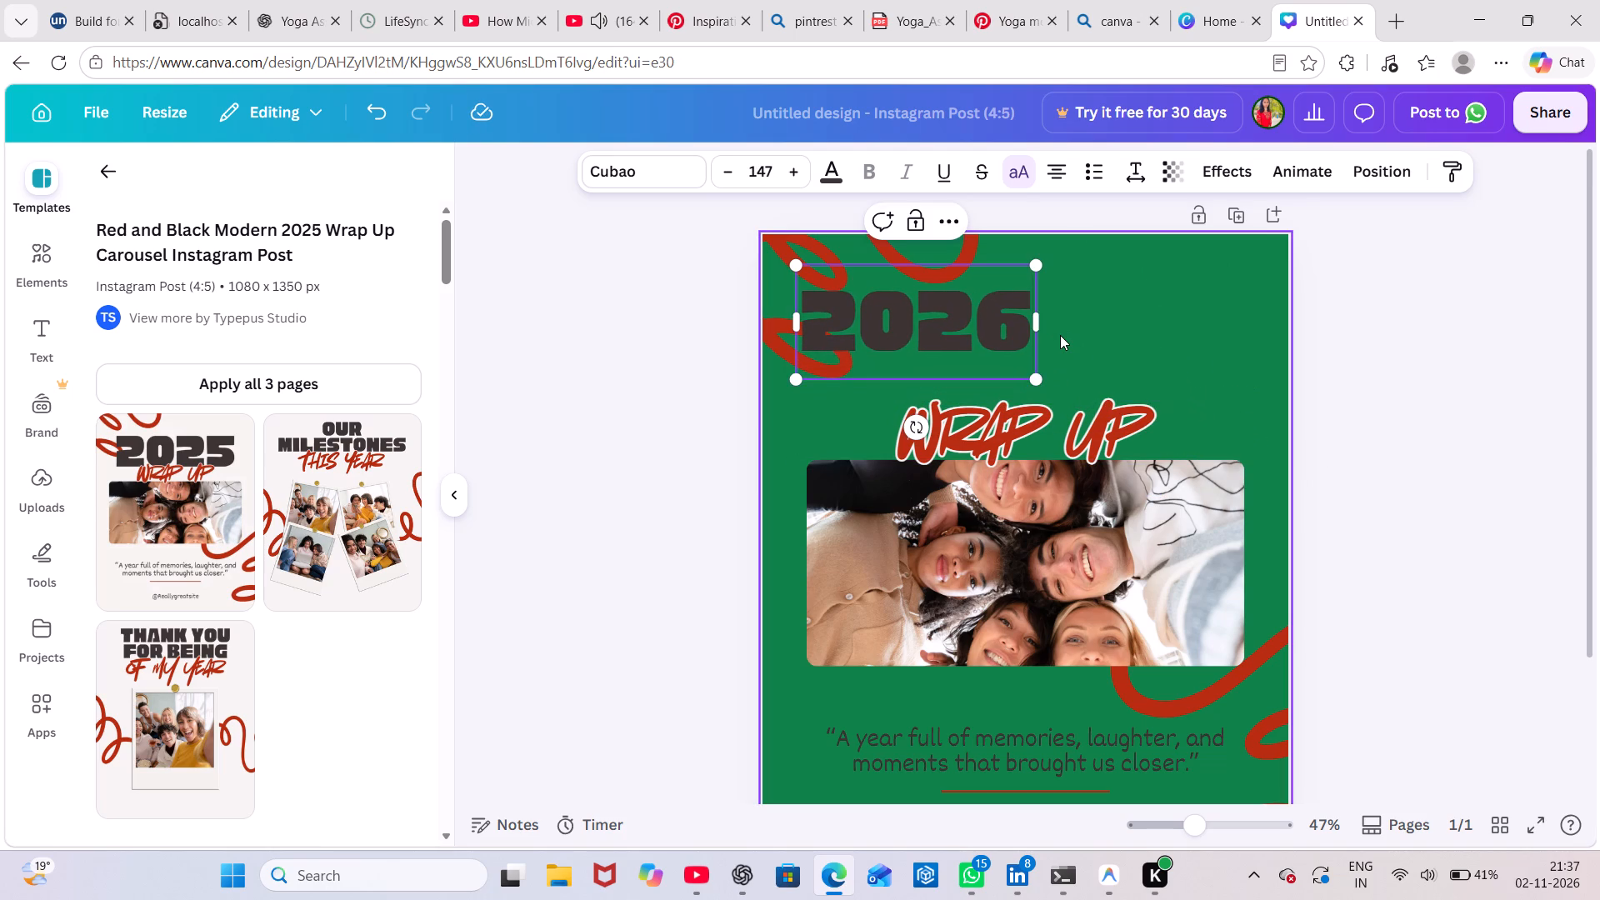
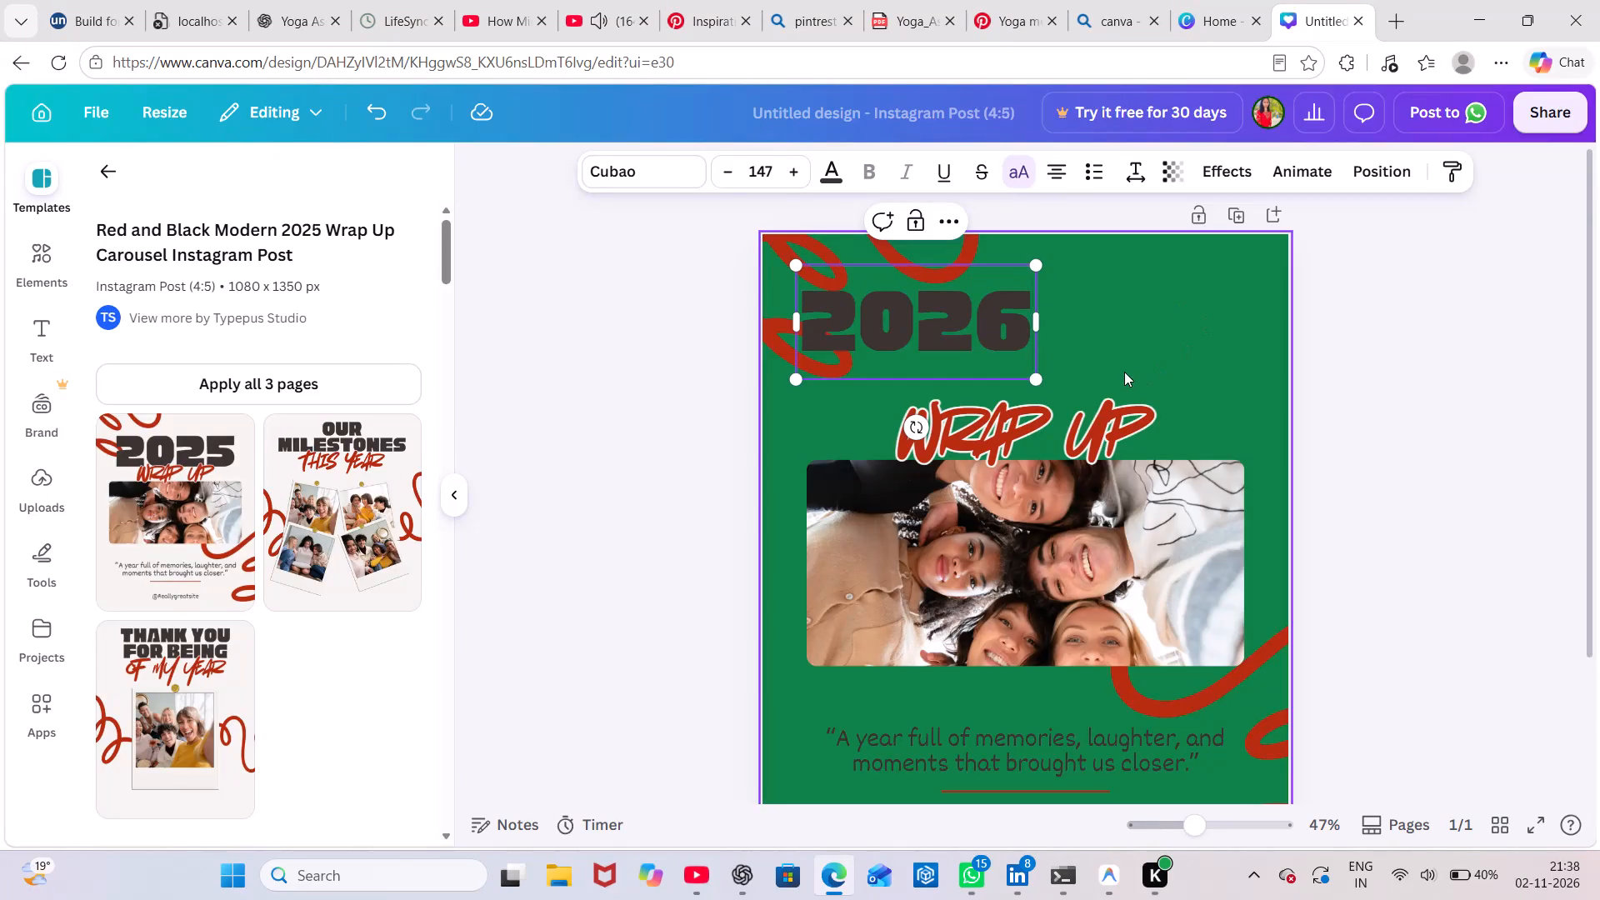
# Replace the "WRAP UP" heading text with "NEC FINALISTS".
pyautogui.click(1040, 439)
pyautogui.click(1044, 434)
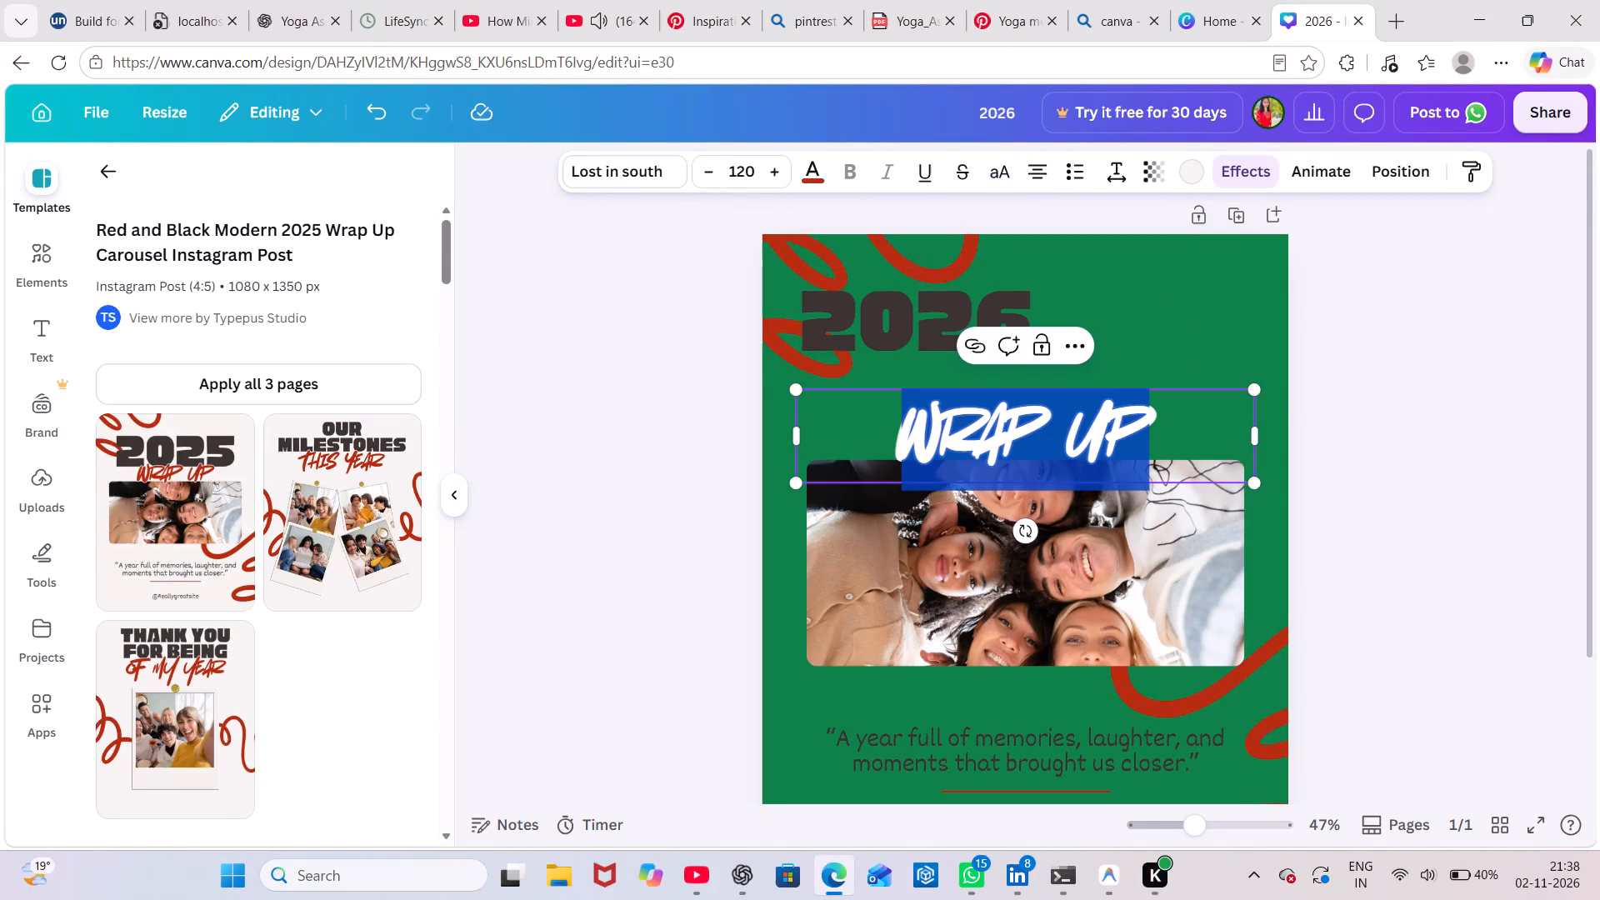
pyautogui.click(1044, 434)
pyautogui.click(1044, 434)
pyautogui.press('BackSpace')
pyautogui.press('BackSpace')
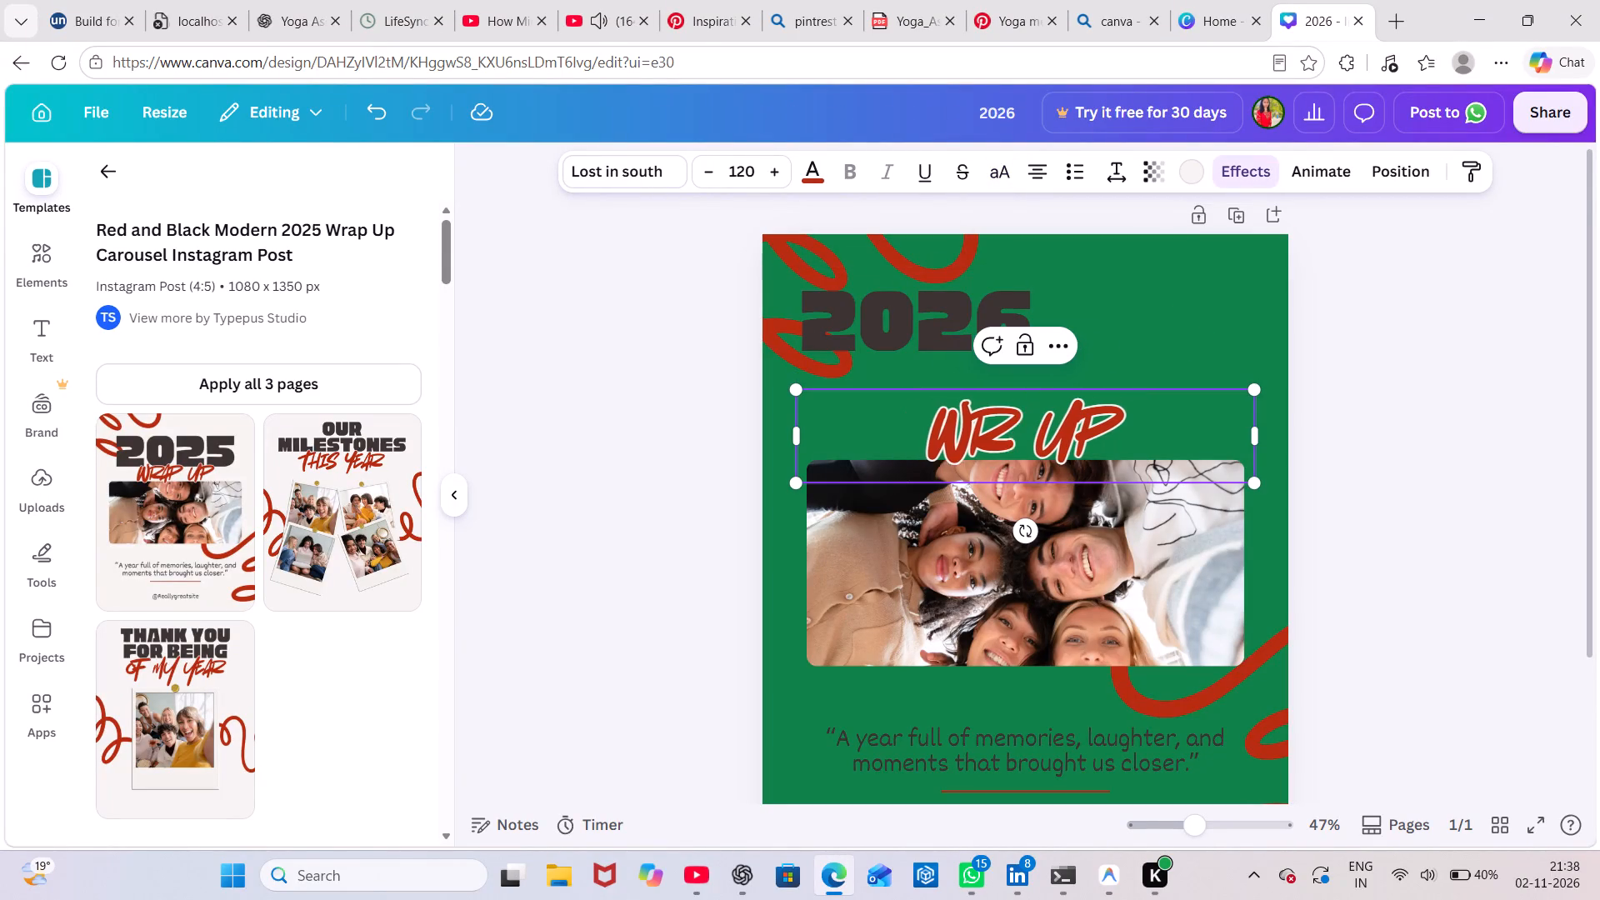
pyautogui.press('BackSpace')
pyautogui.press('BackSpace')
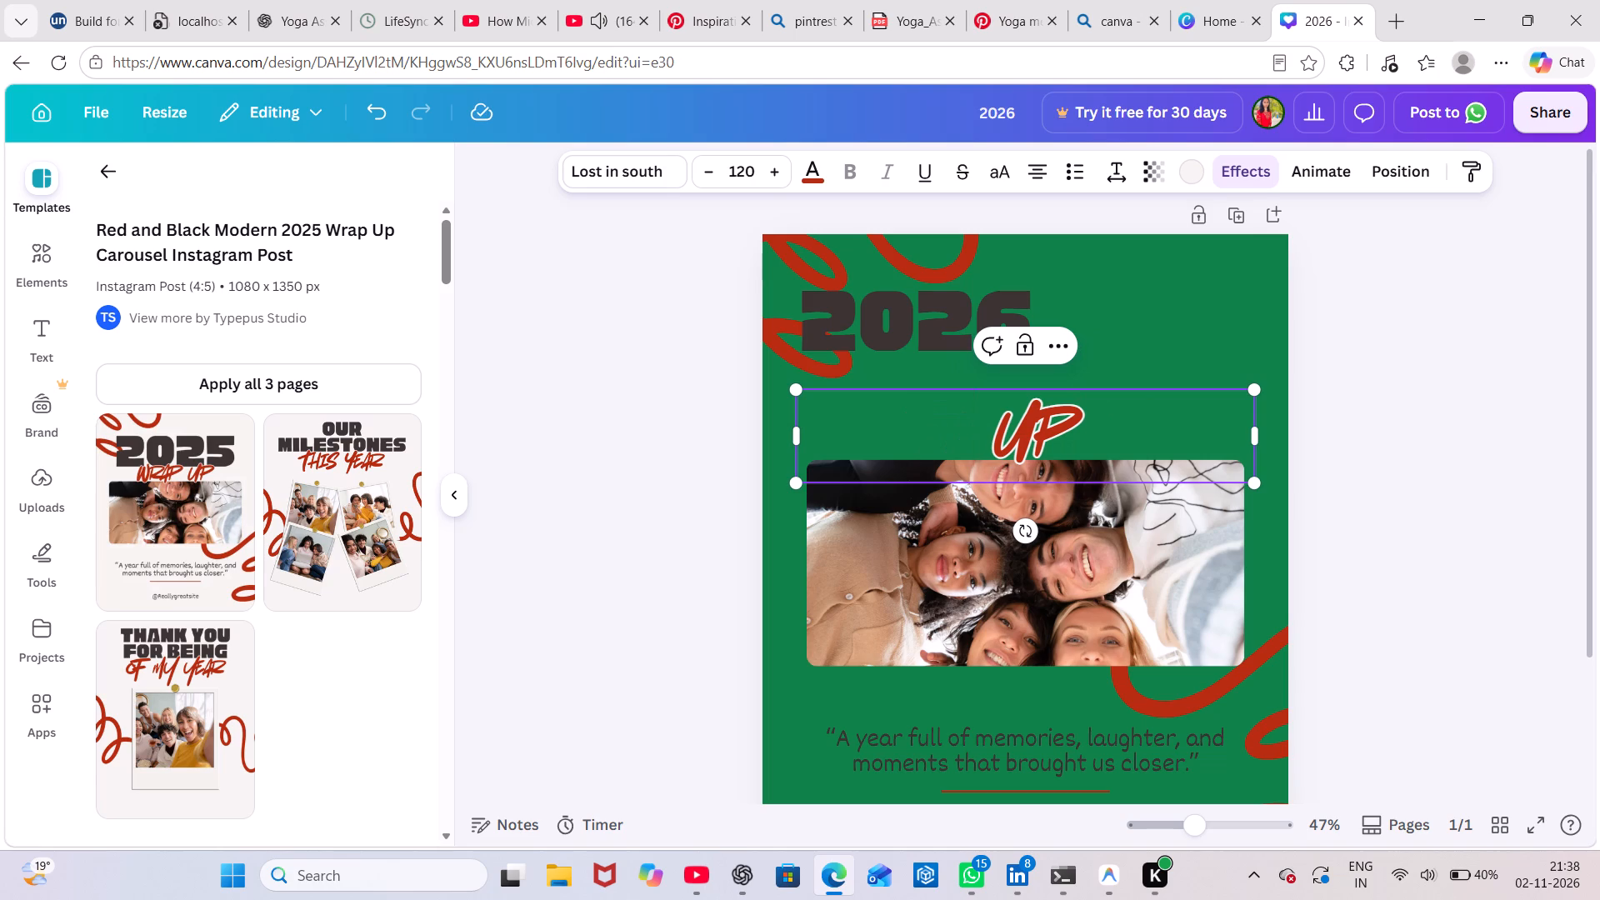
pyautogui.write('NEC')
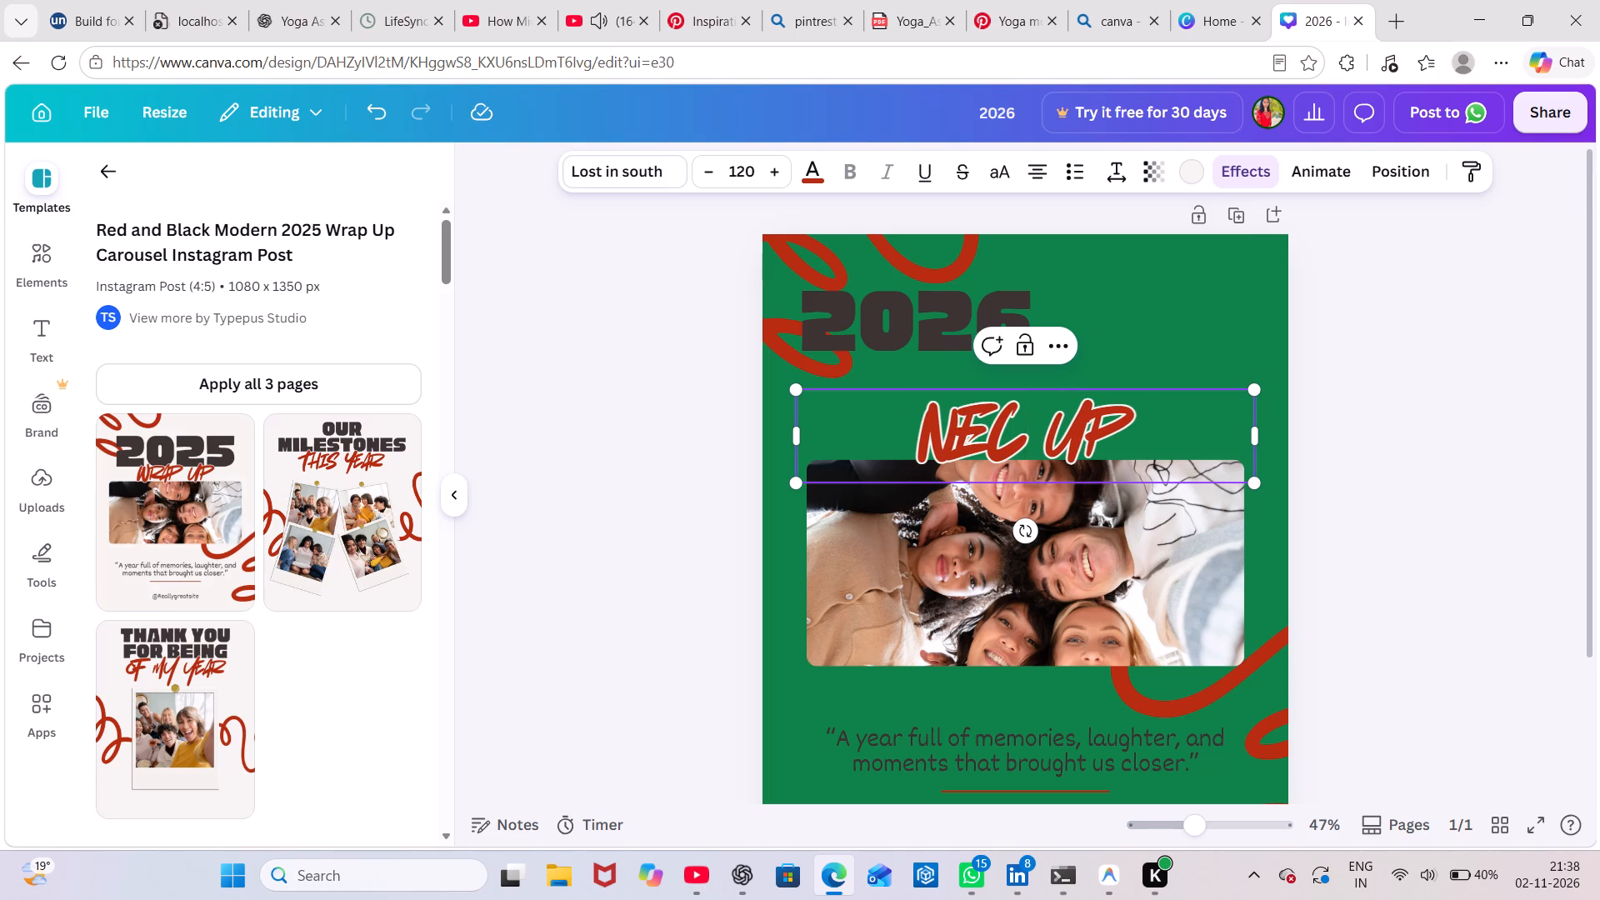
pyautogui.press('BackSpace')
pyautogui.press('BackSpace')
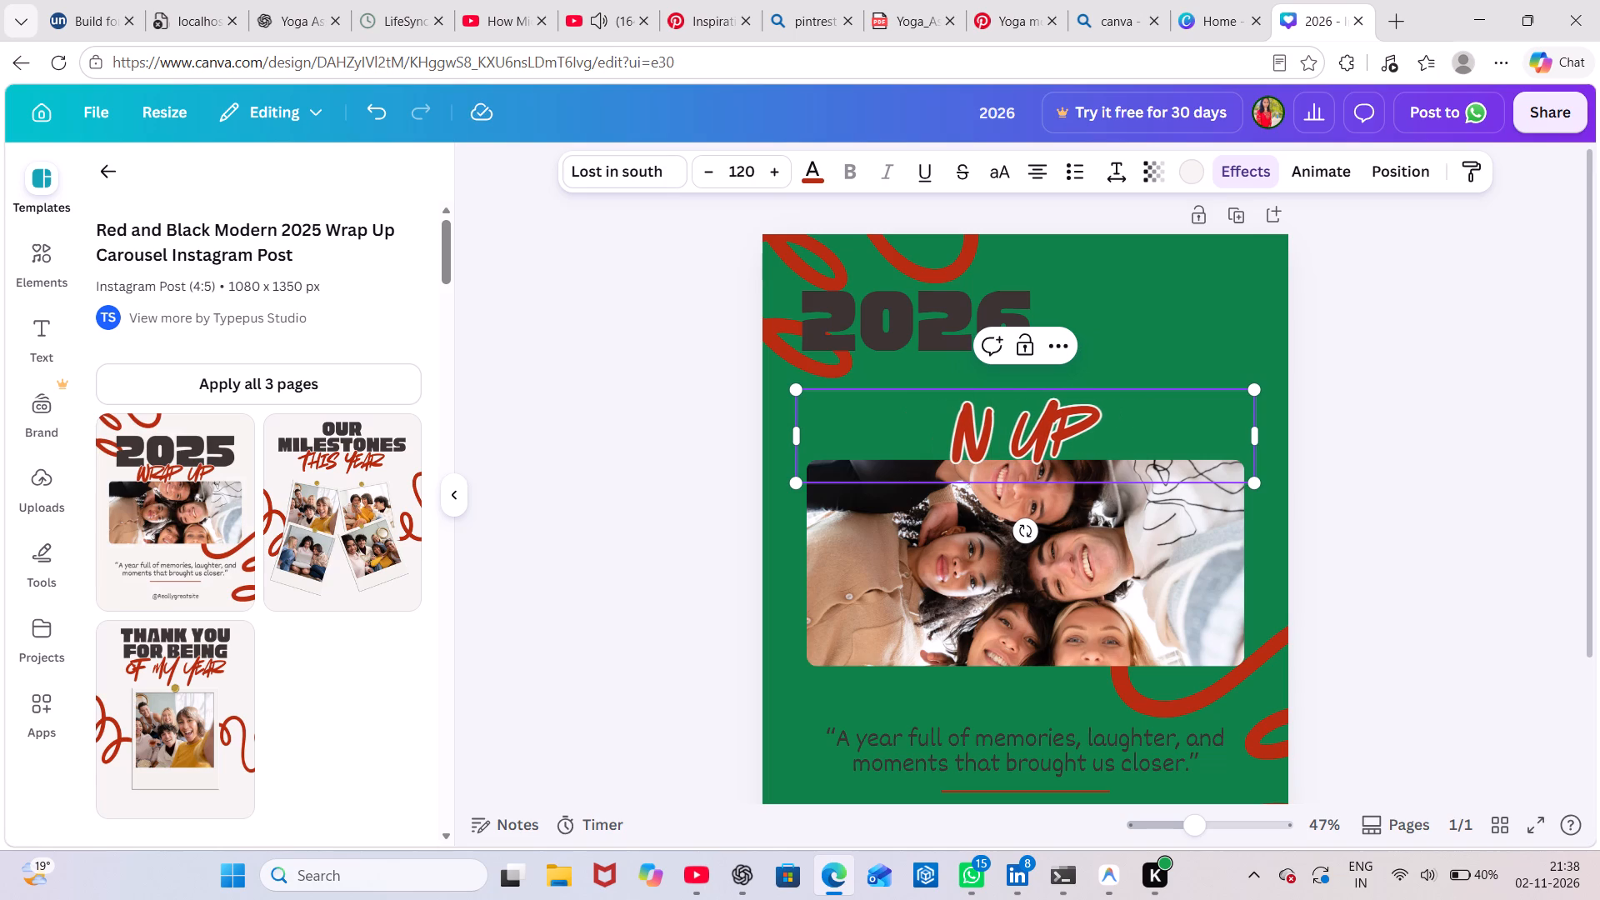
pyautogui.write('EC')
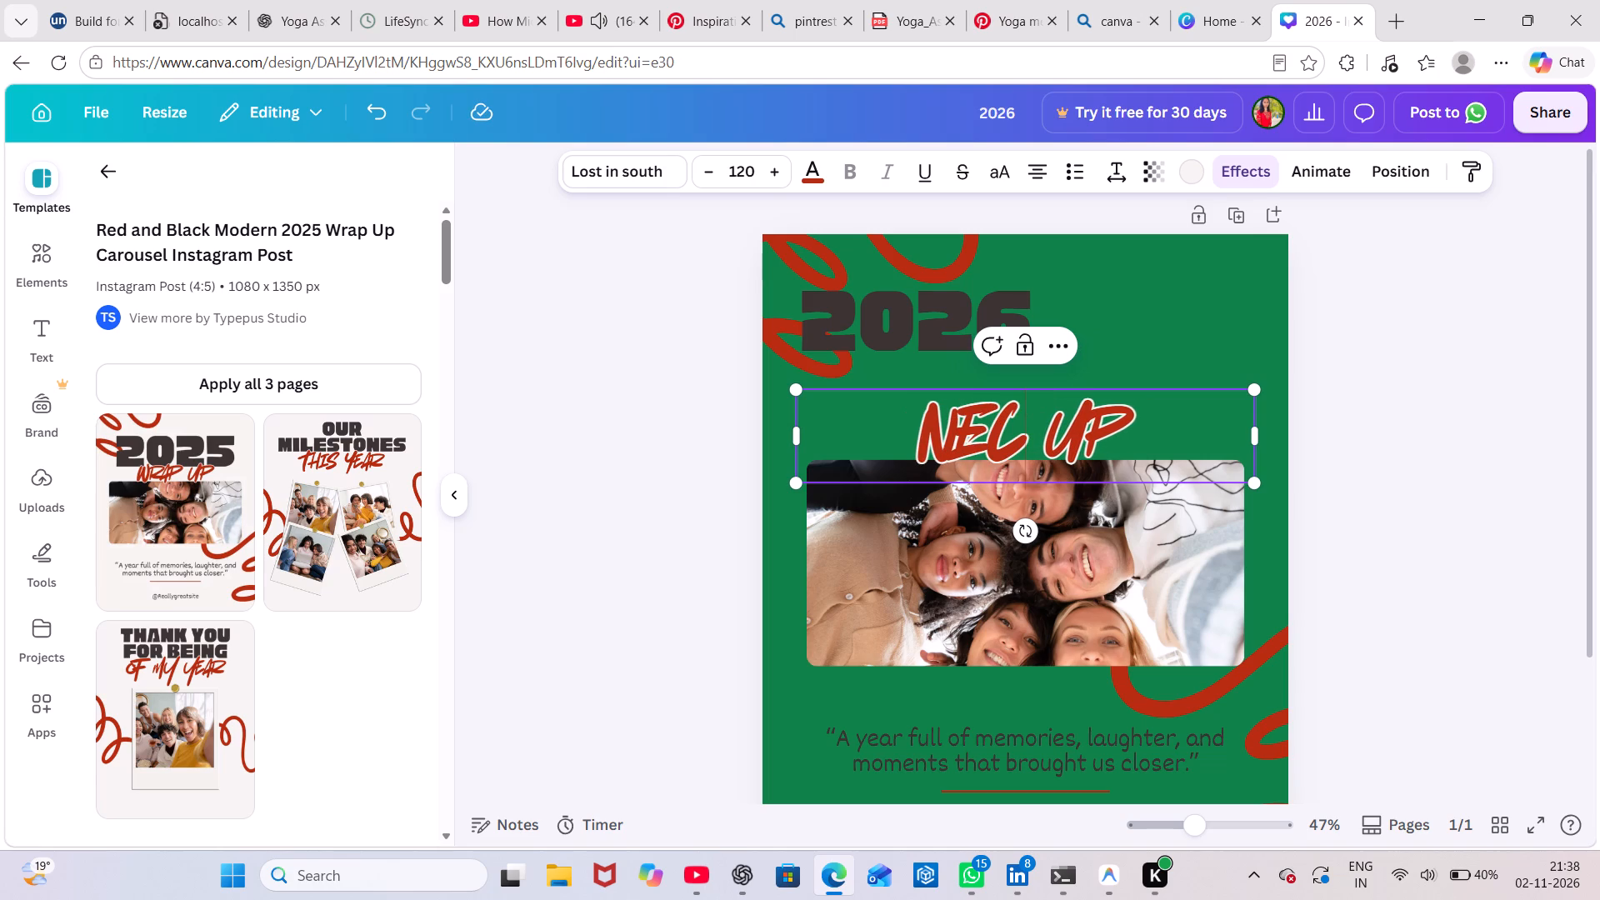
pyautogui.press('Delete')
pyautogui.press('Delete')
pyautogui.press('Delete')
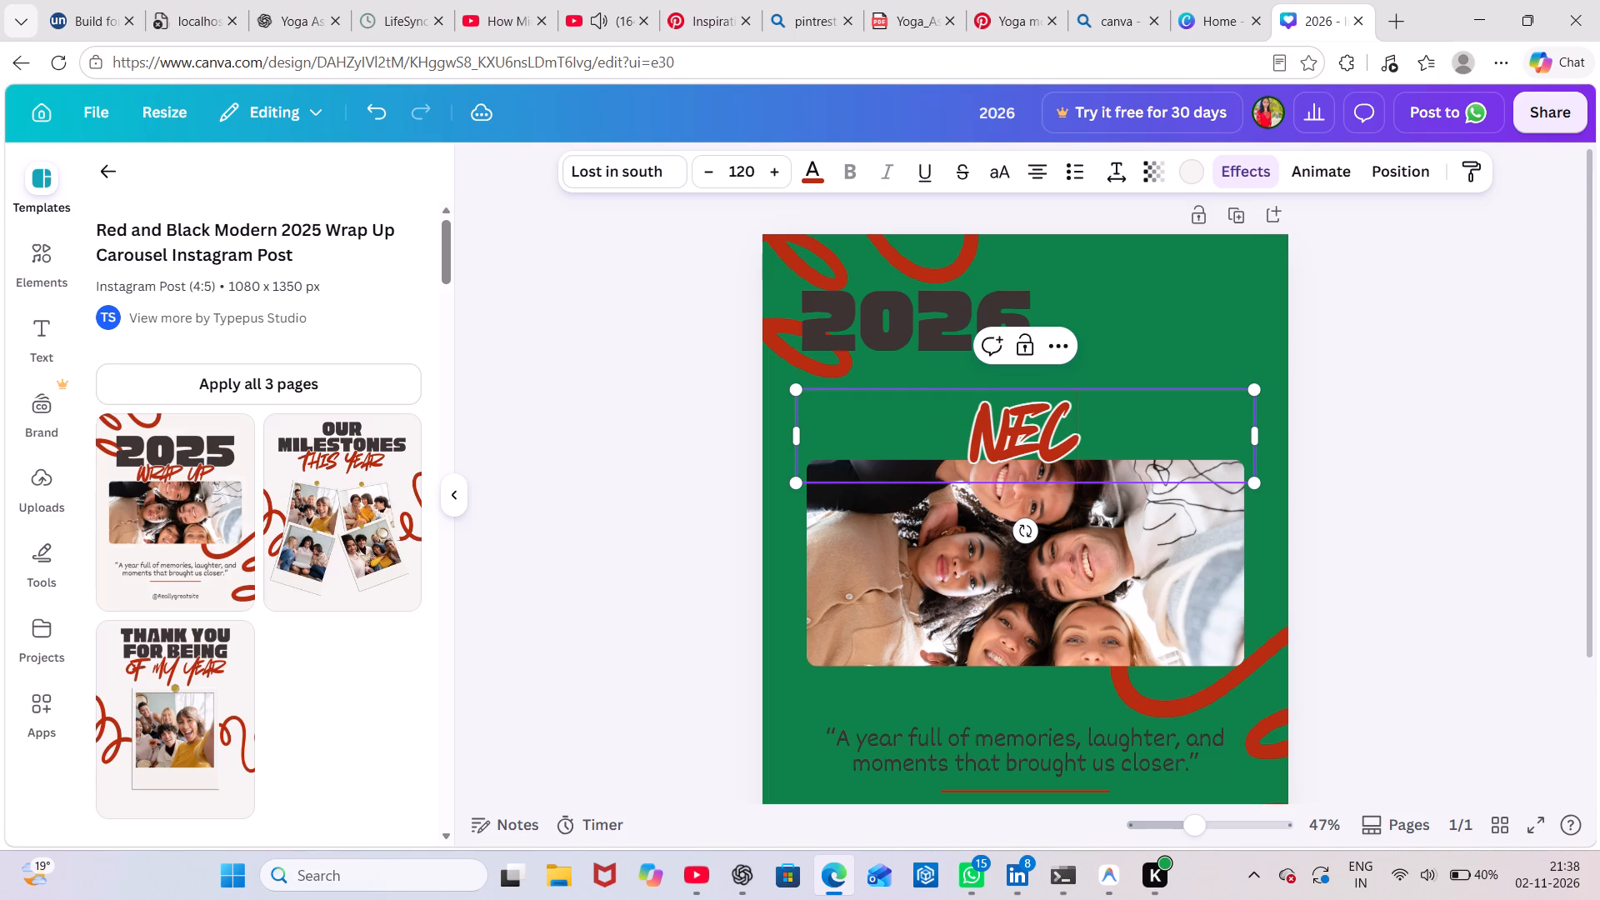
pyautogui.press('space')
pyautogui.write('FINALI')
pyautogui.hotkey('shift', 's')
pyautogui.write('TS')
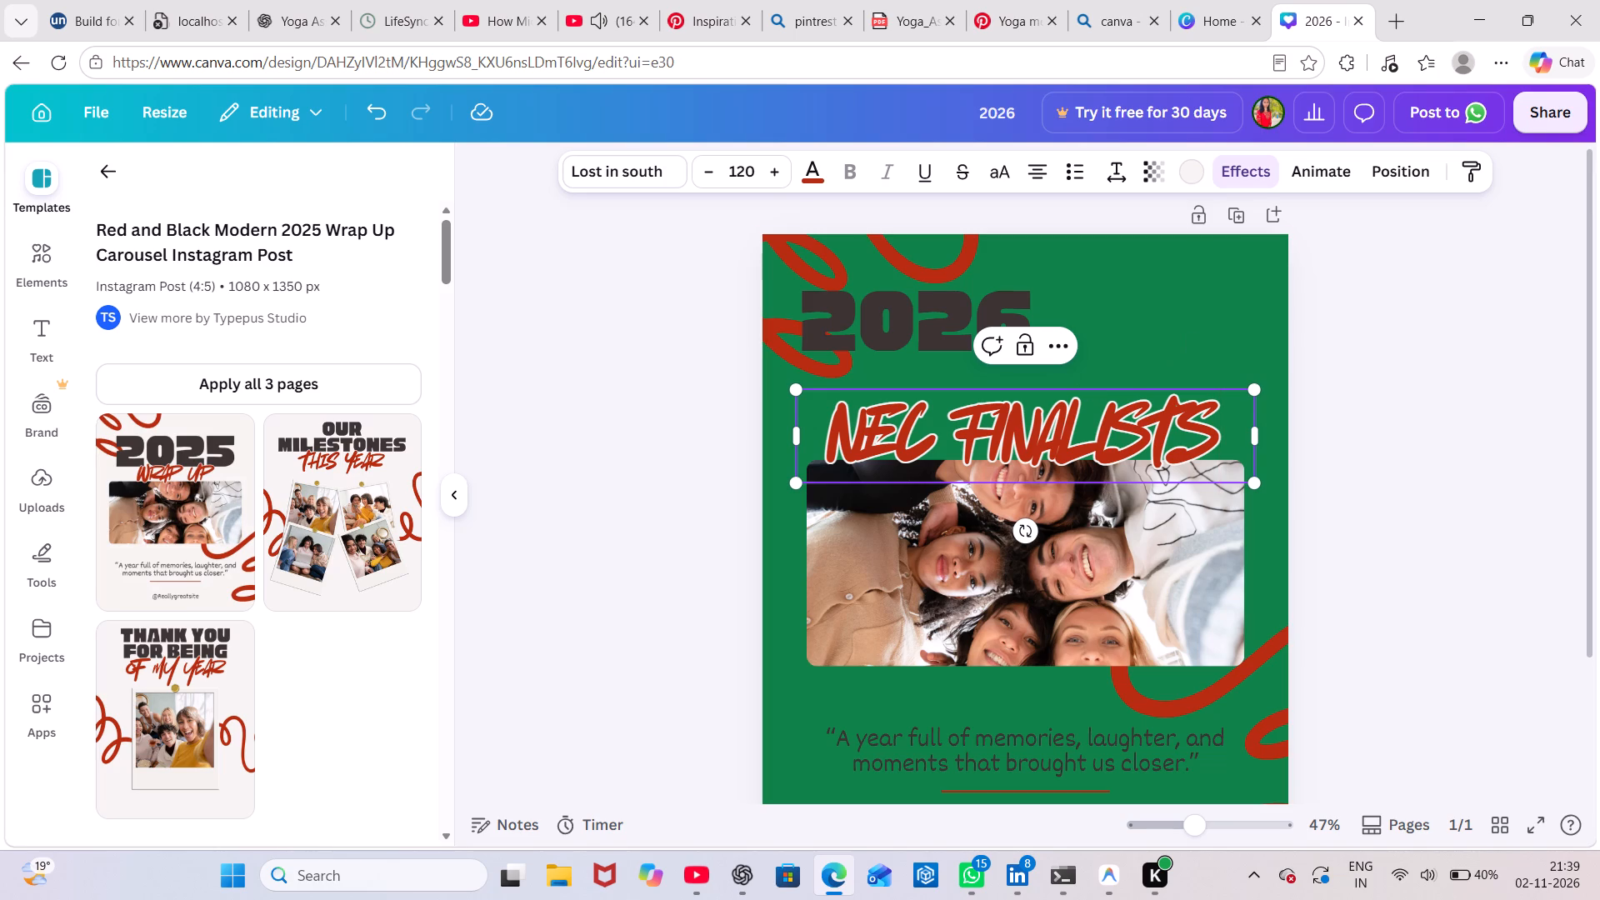
# Rearrange the headings so "NEC FINALISTS" sits above the year, with 2026 below it near the photo's upper-right edge.
pyautogui.moveTo(1082, 428); pyautogui.dragTo(1088, 351)
pyautogui.click(1453, 387)
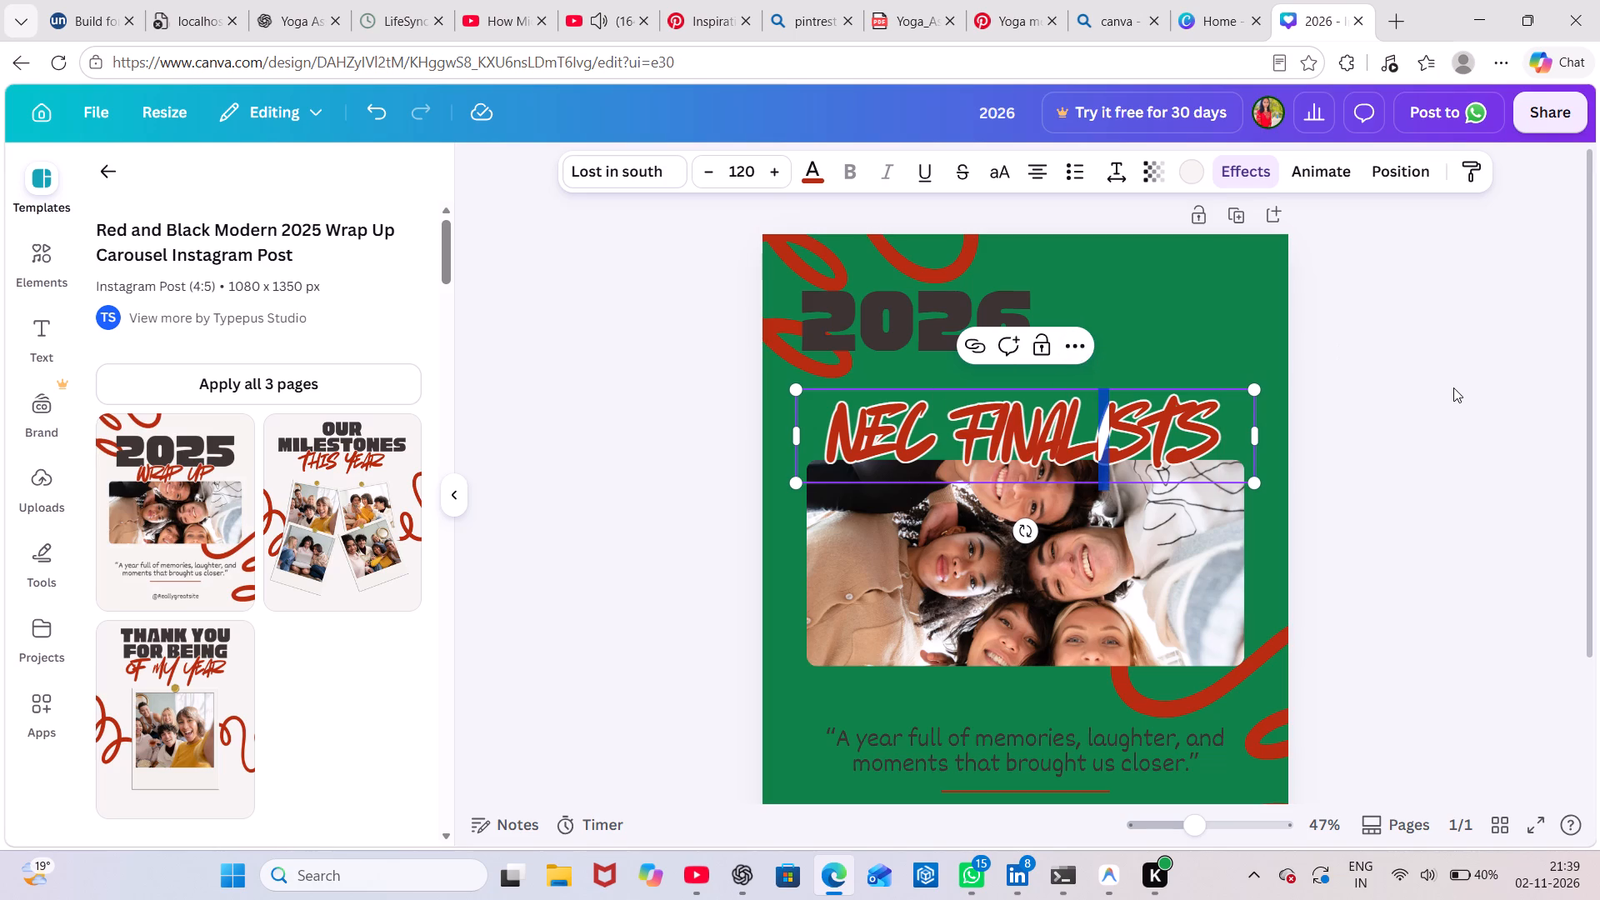
pyautogui.moveTo(1125, 420); pyautogui.dragTo(1136, 272)
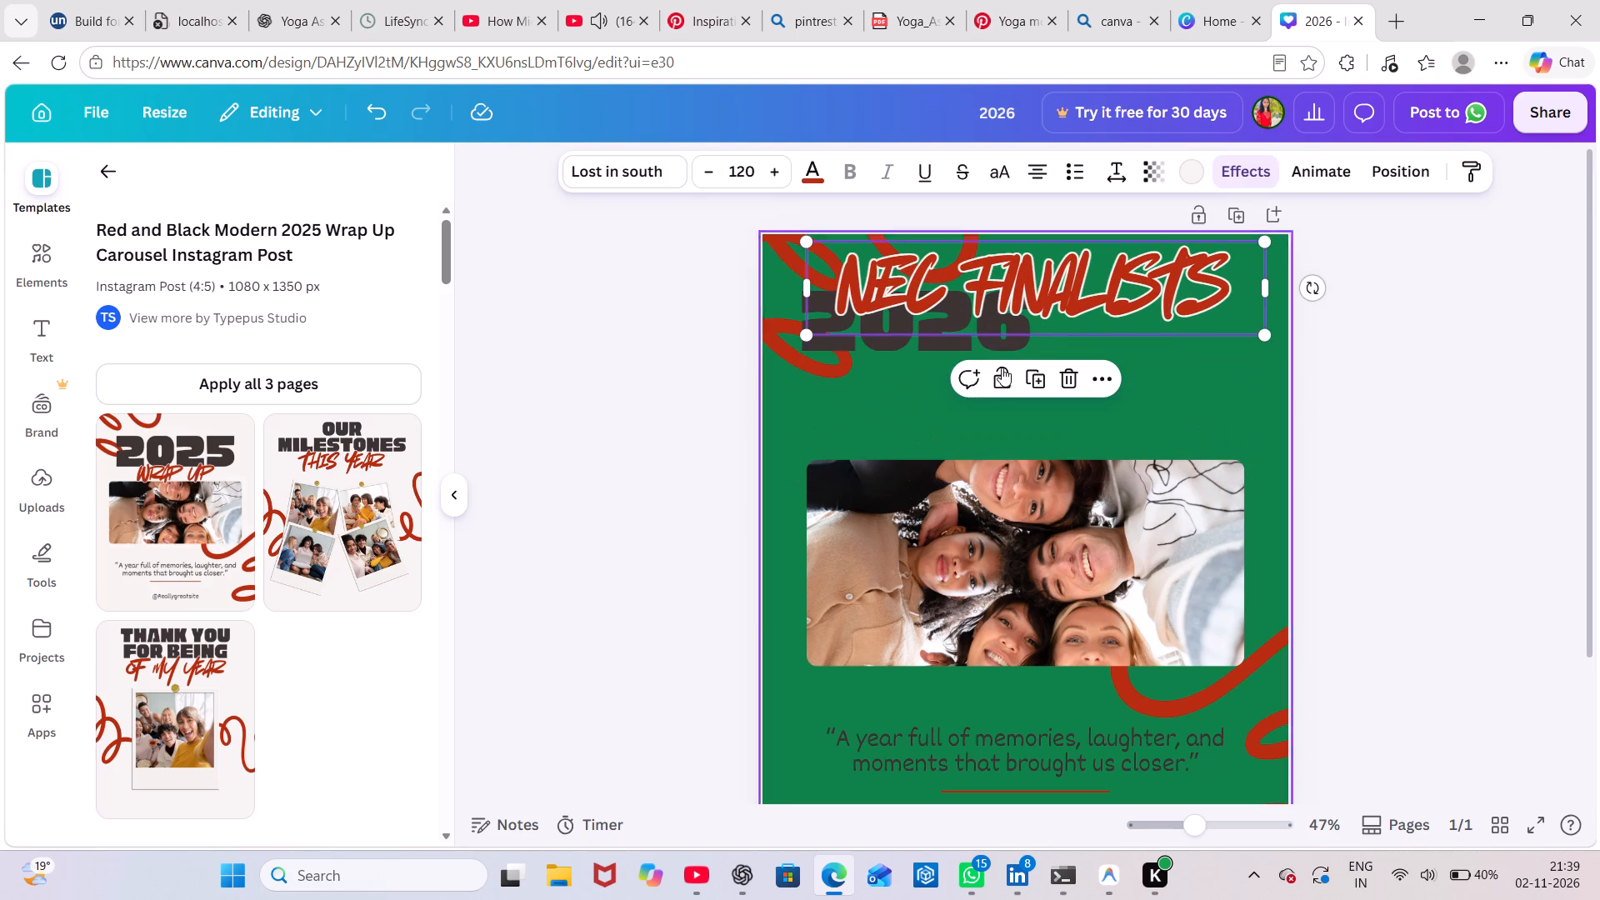
pyautogui.moveTo(944, 344); pyautogui.dragTo(1121, 420)
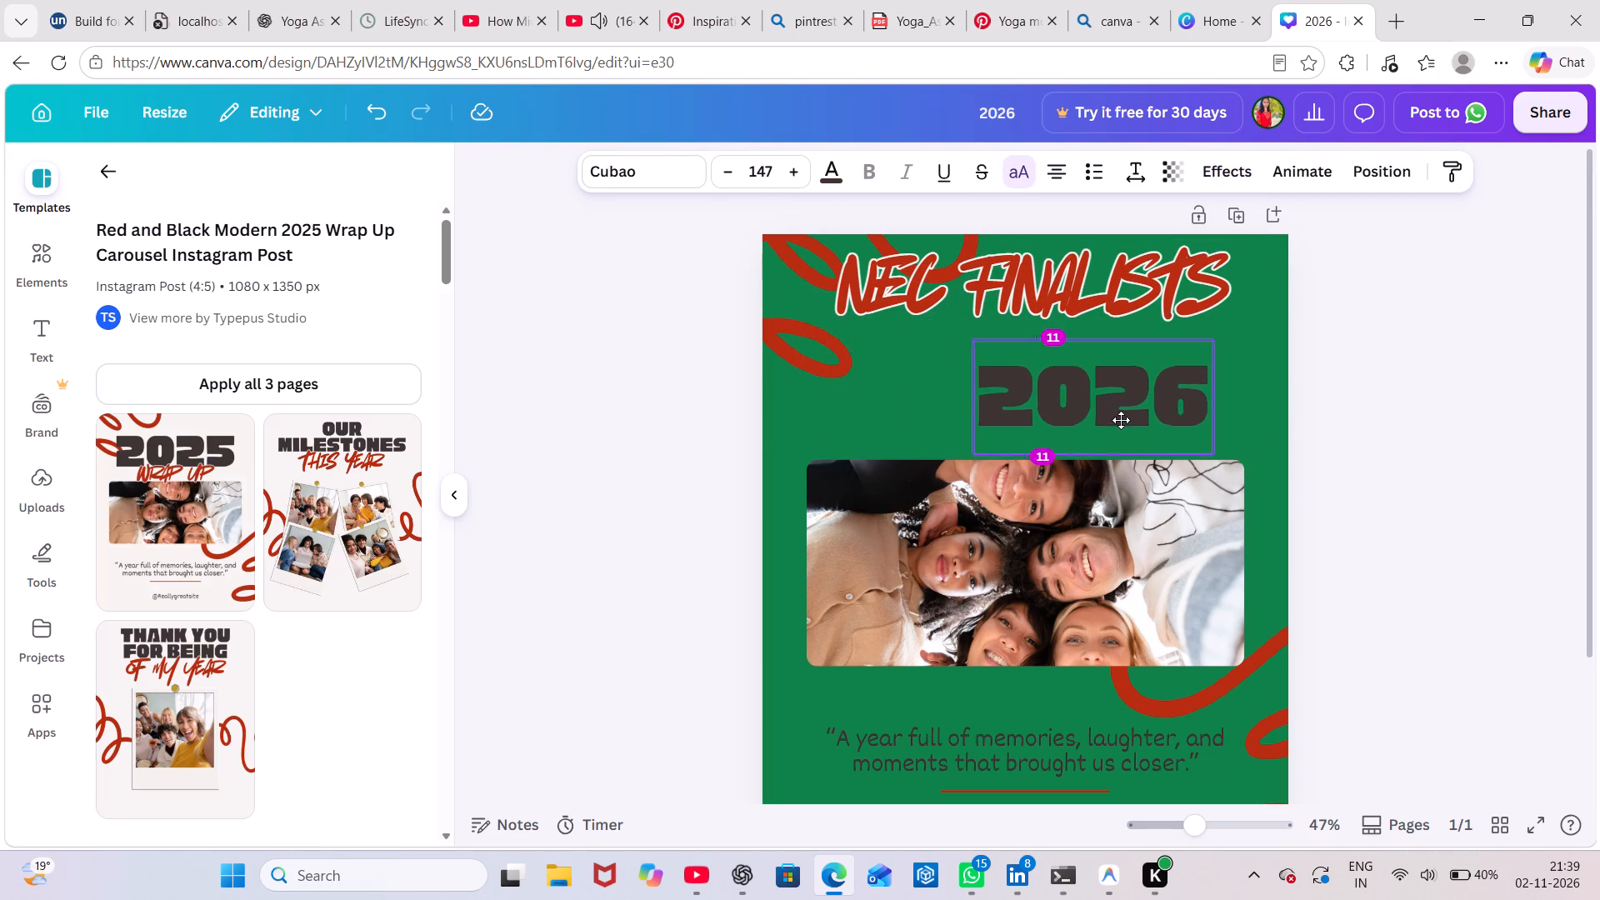
pyautogui.moveTo(1121, 420); pyautogui.dragTo(1162, 436)
pyautogui.moveTo(991, 276); pyautogui.dragTo(984, 340)
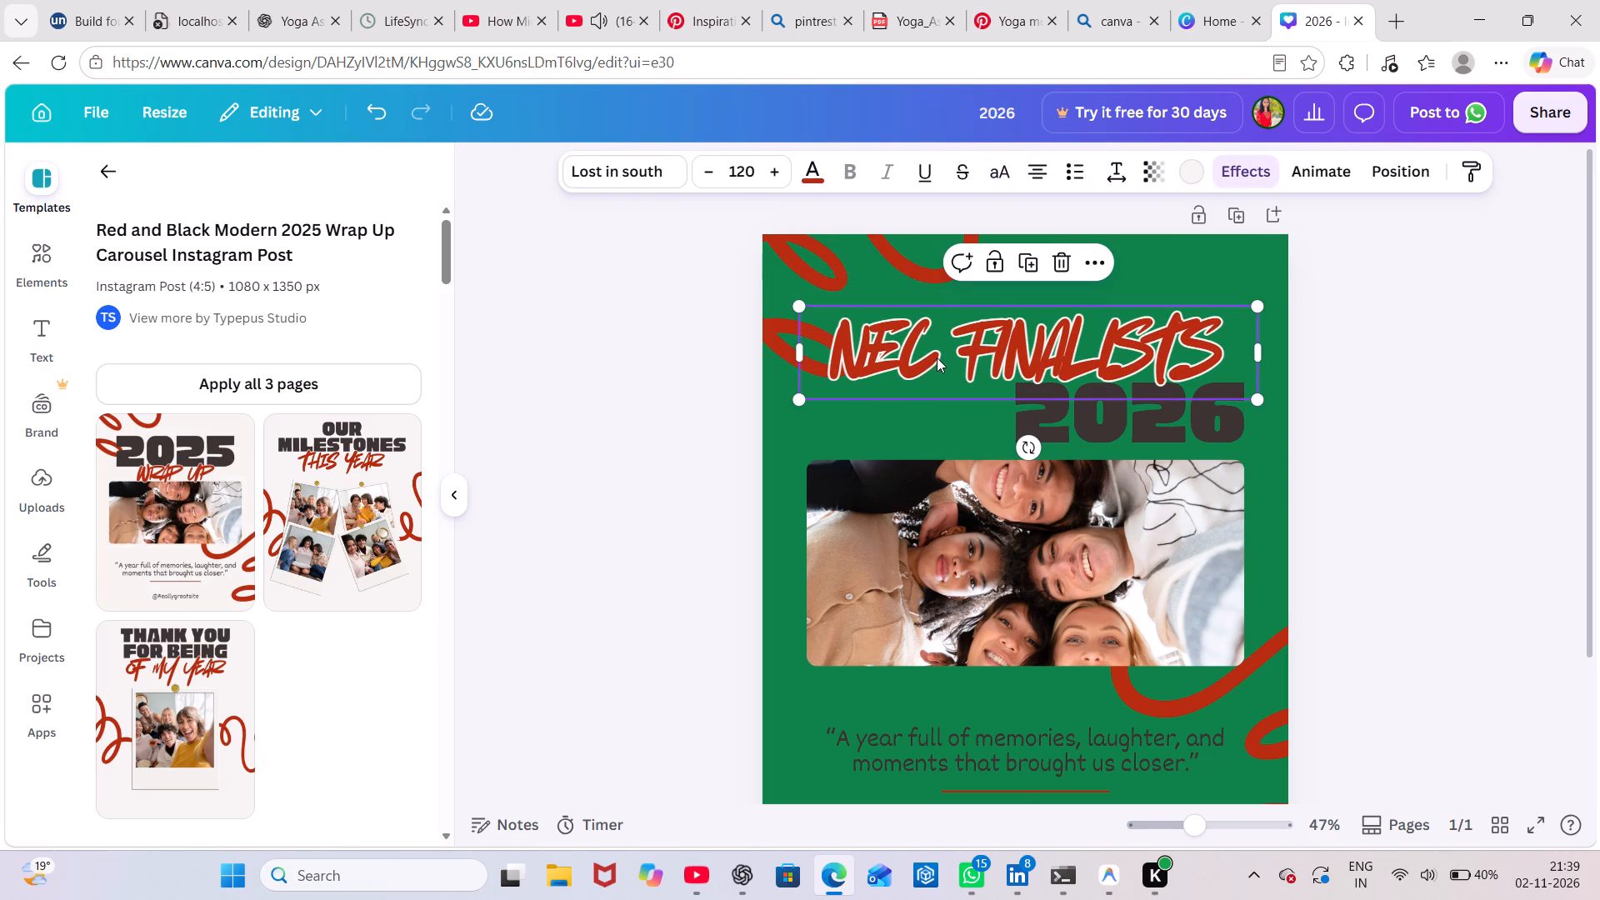
pyautogui.moveTo(963, 358); pyautogui.dragTo(981, 354)
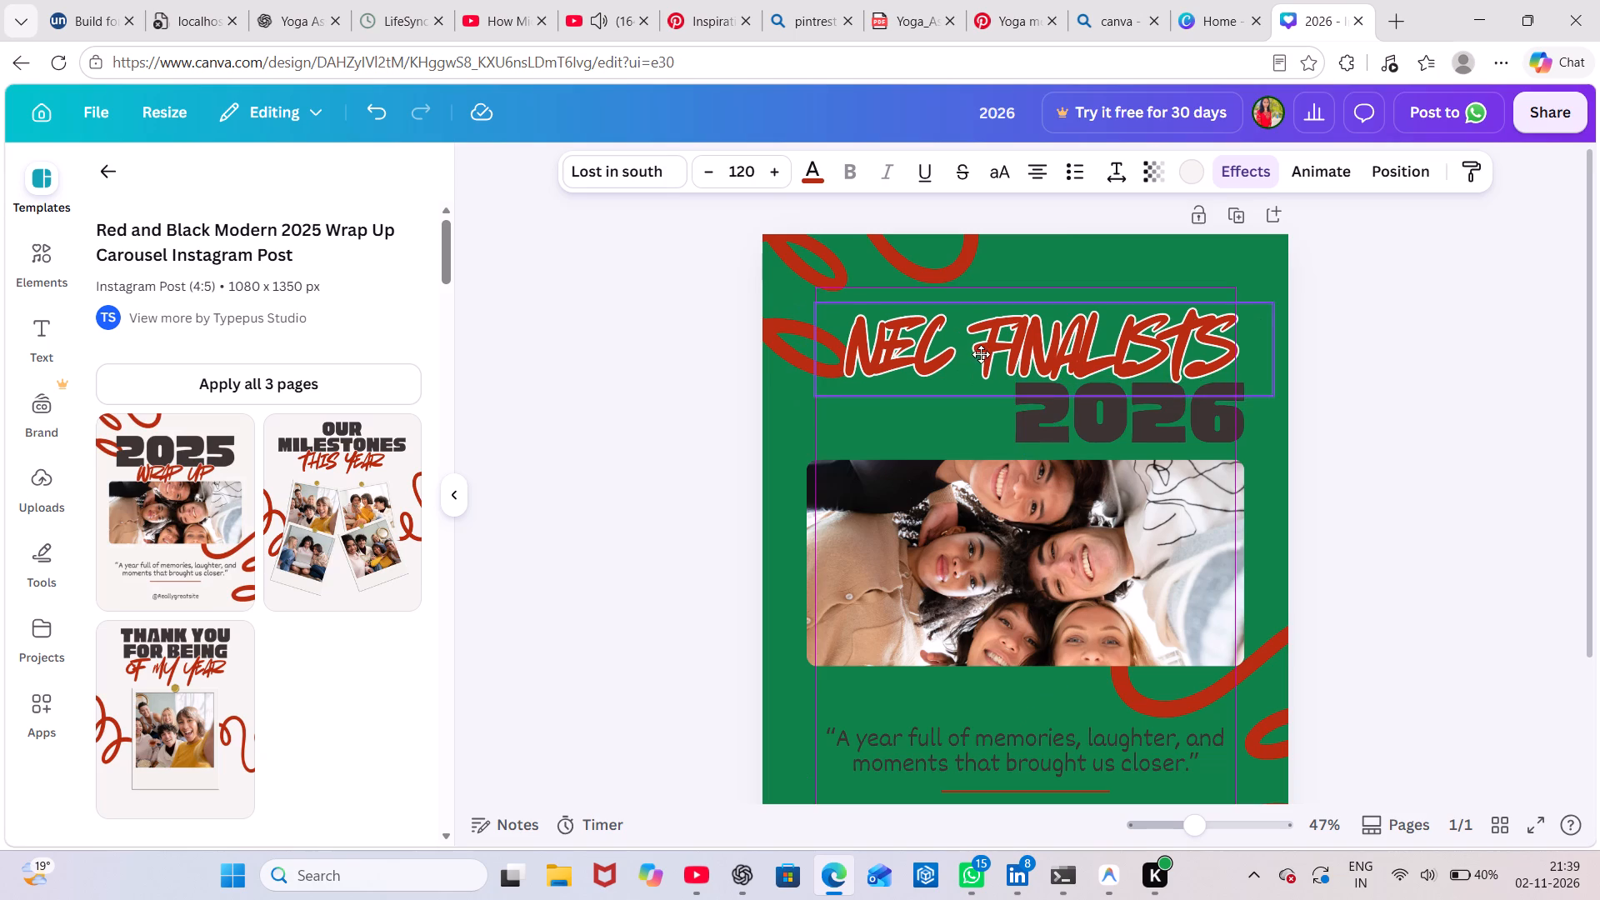
pyautogui.moveTo(981, 354); pyautogui.dragTo(982, 354)
pyautogui.click(1435, 372)
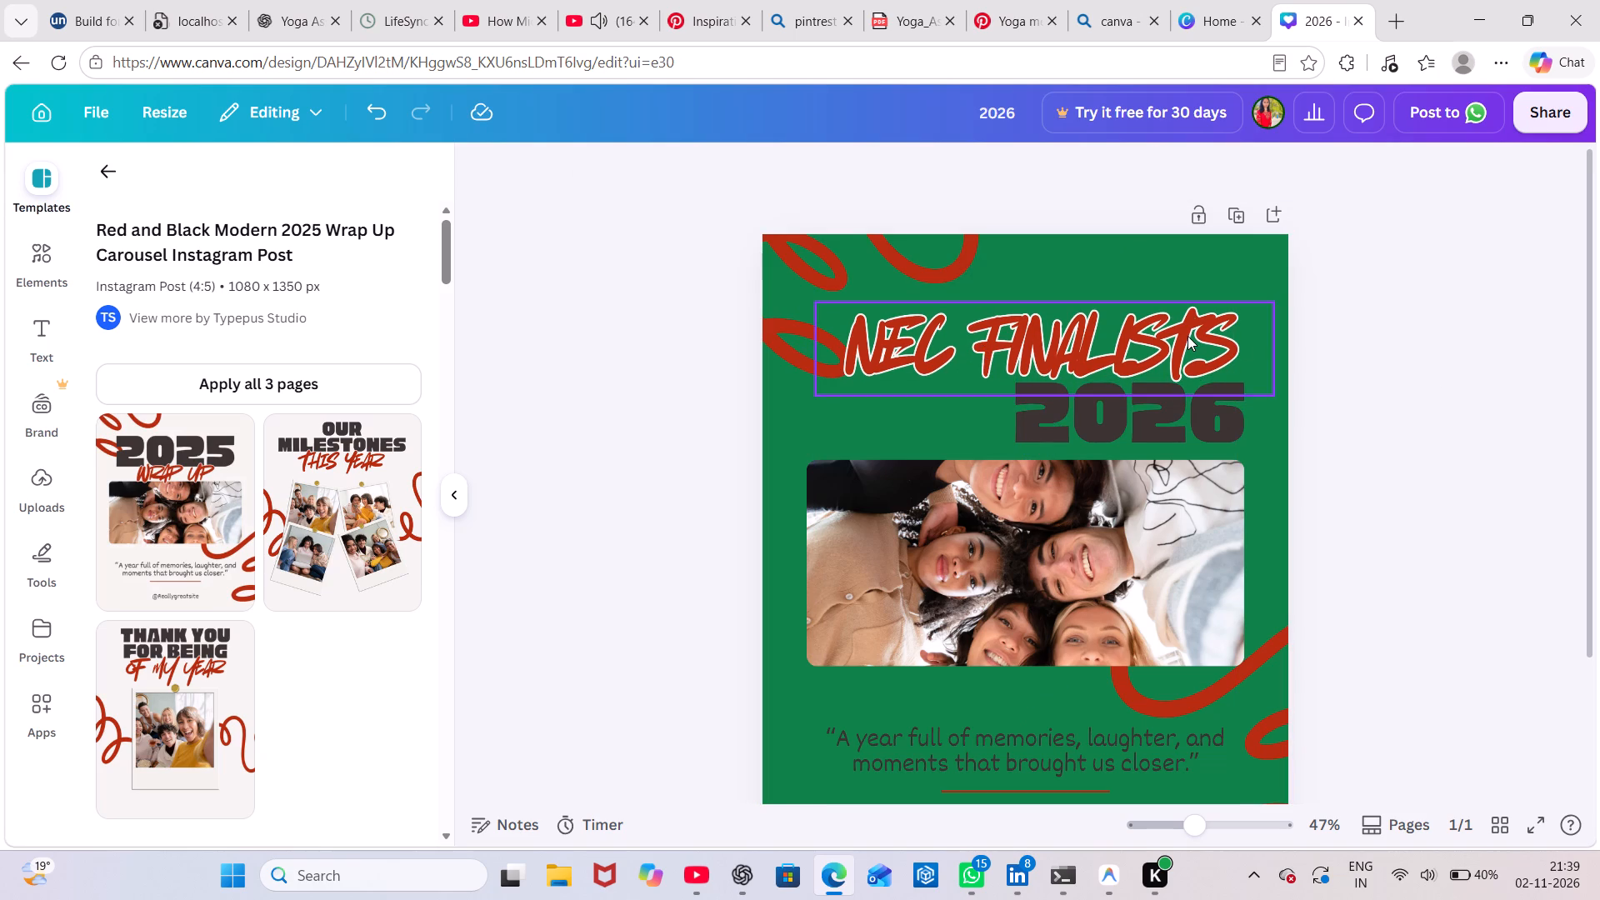
pyautogui.moveTo(1187, 336); pyautogui.dragTo(1186, 323)
# Scale the 2026 heading down to a font size of about 115 and nudge it into the gap between "NEC FINALISTS" and the photo.
pyautogui.click(1172, 409)
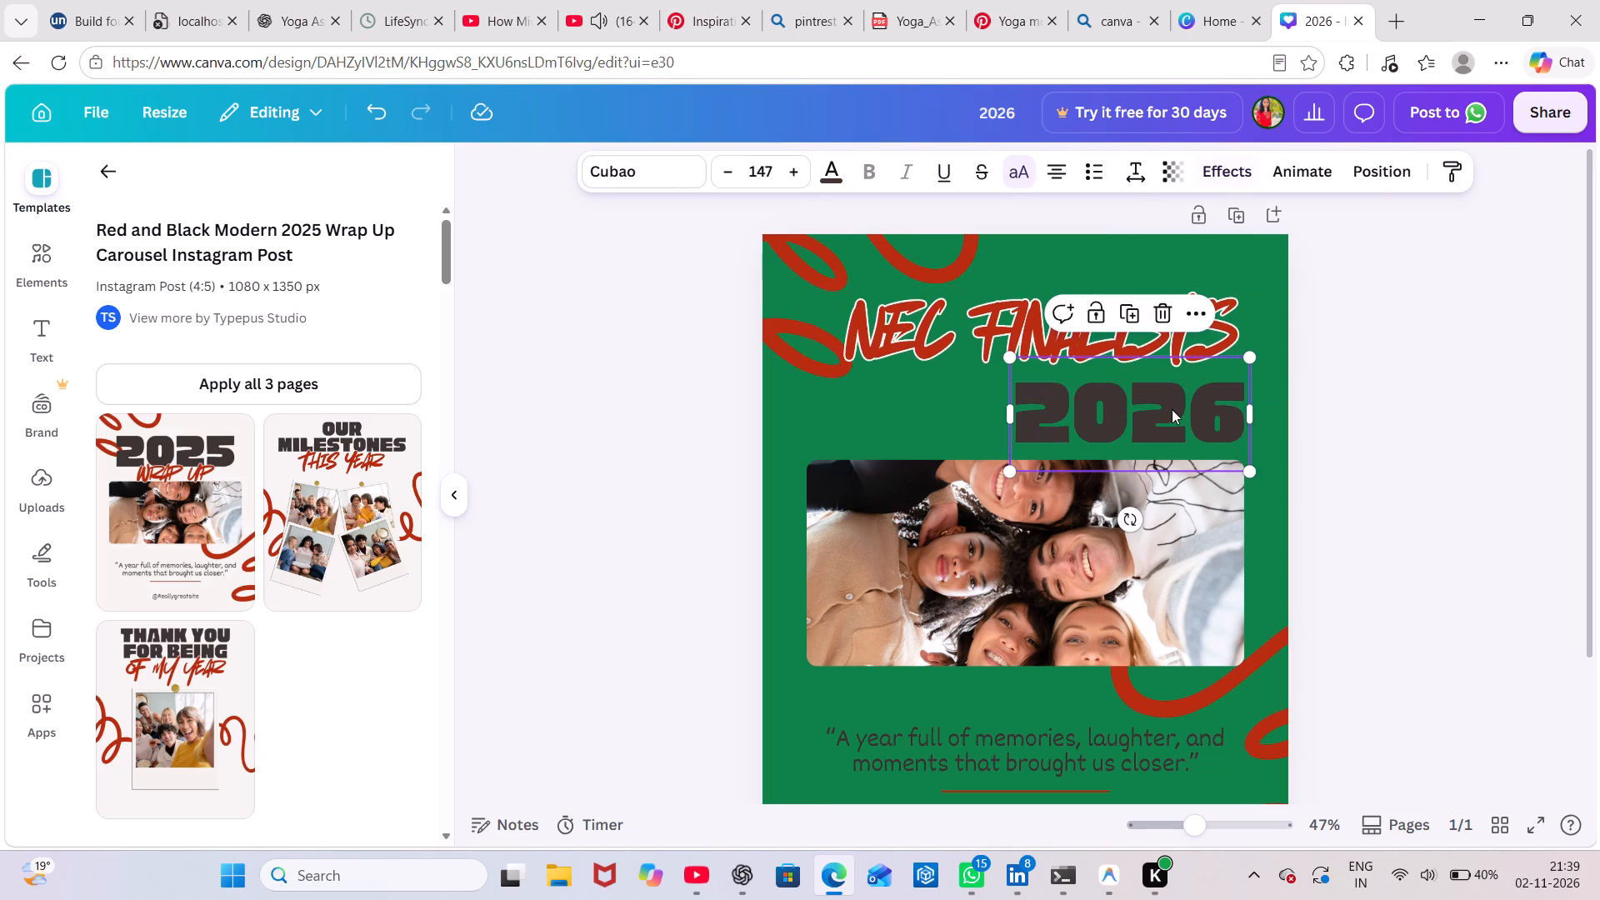
pyautogui.click(1008, 473)
pyautogui.moveTo(1009, 472); pyautogui.dragTo(1043, 413)
pyautogui.moveTo(1163, 394); pyautogui.dragTo(1147, 391)
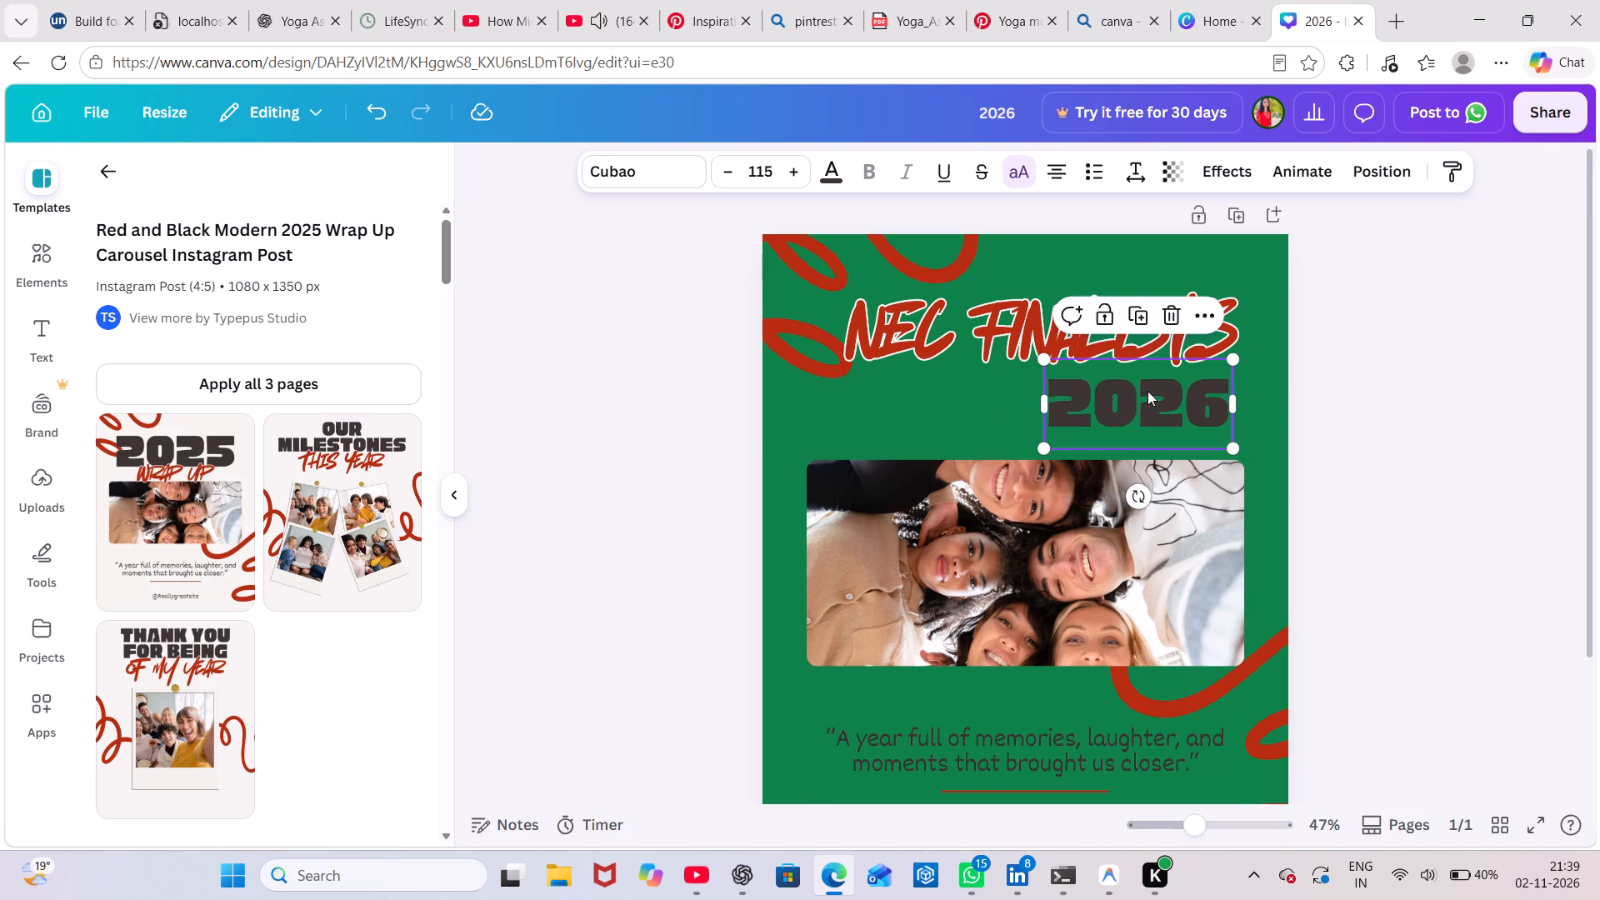
# Shift the red swirl at the page's upper-left corner further outward, away from the "NEC FINALISTS" heading.
pyautogui.moveTo(798, 338); pyautogui.dragTo(771, 323)
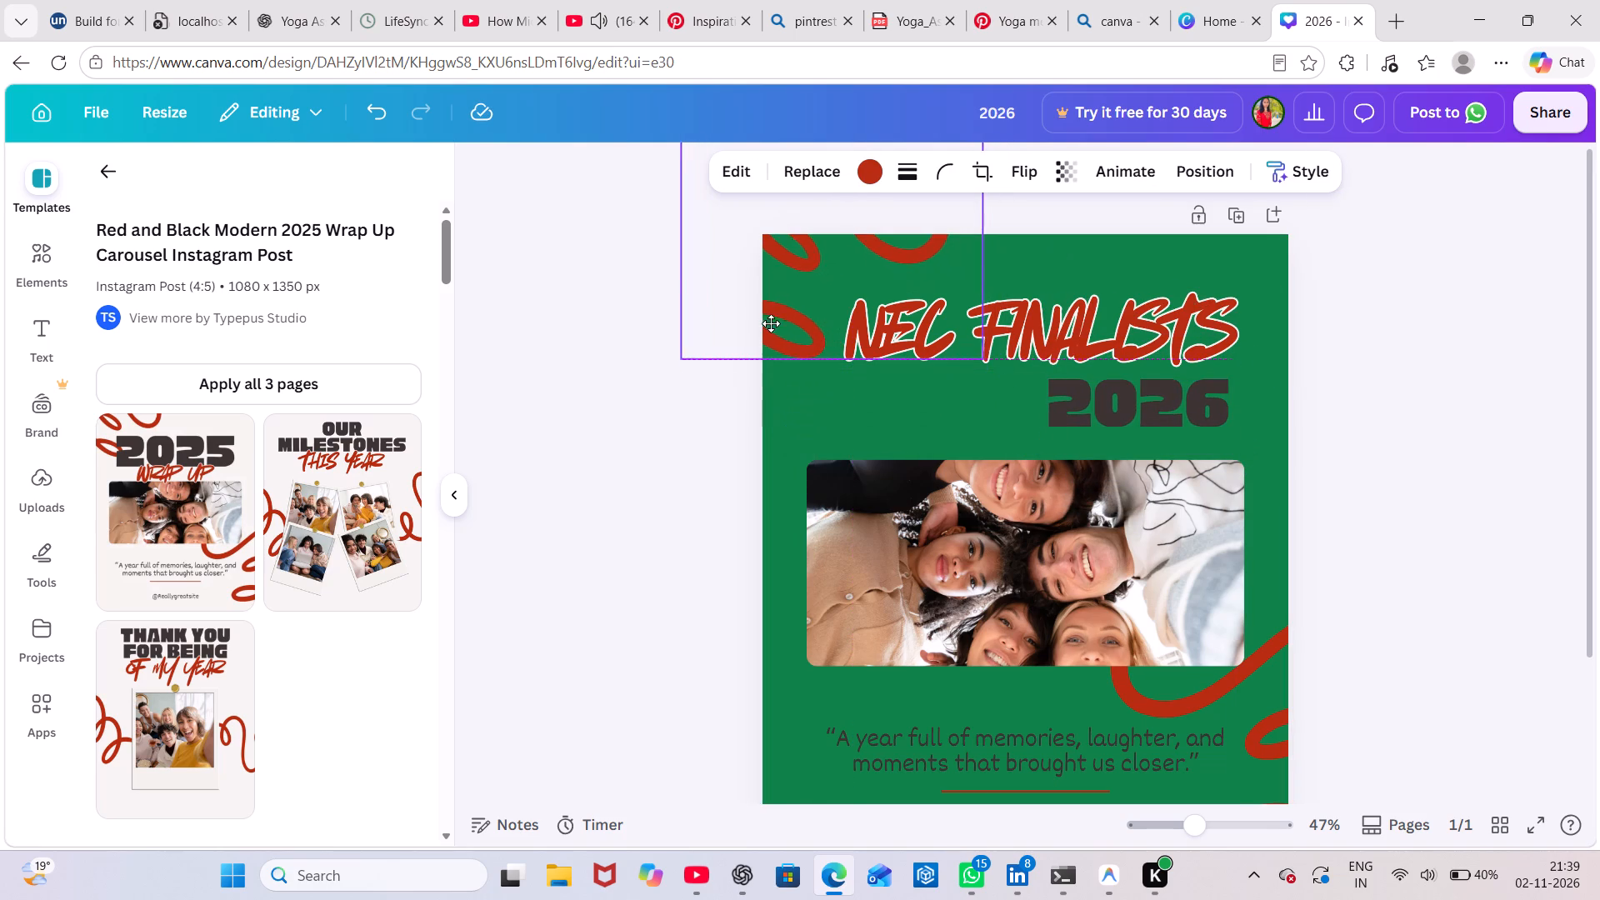
pyautogui.moveTo(771, 323); pyautogui.dragTo(762, 317)
pyautogui.click(1555, 340)
# Open the quote text below the photo for editing with all of its text selected.
pyautogui.scroll(-1, 1555, 340)
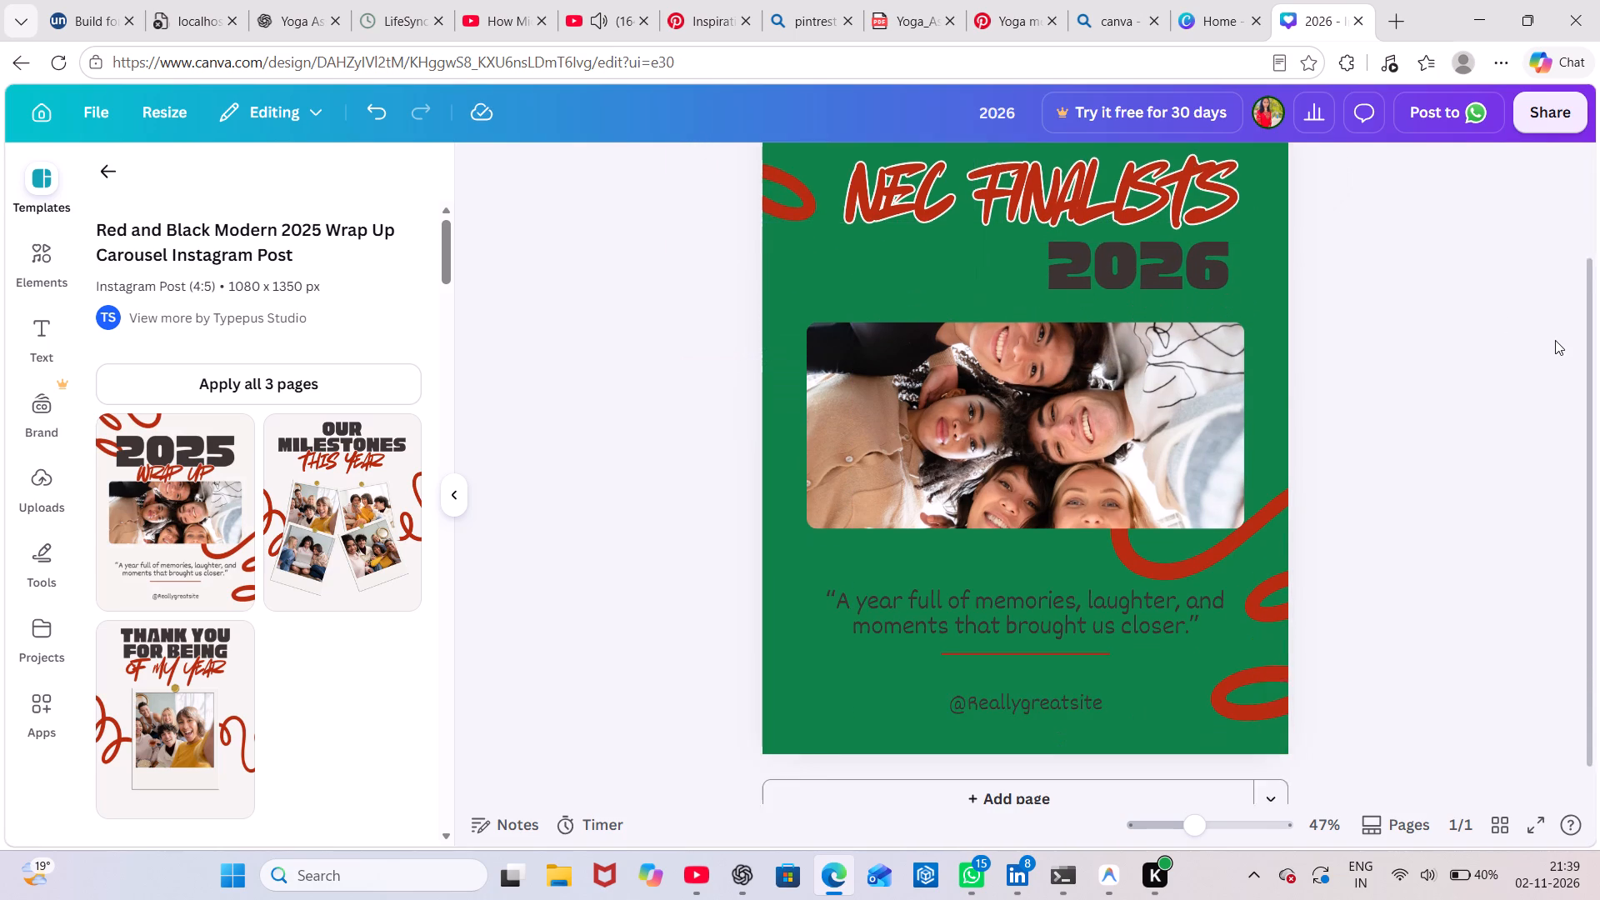
pyautogui.scroll(-1, 1555, 340)
pyautogui.click(1126, 568)
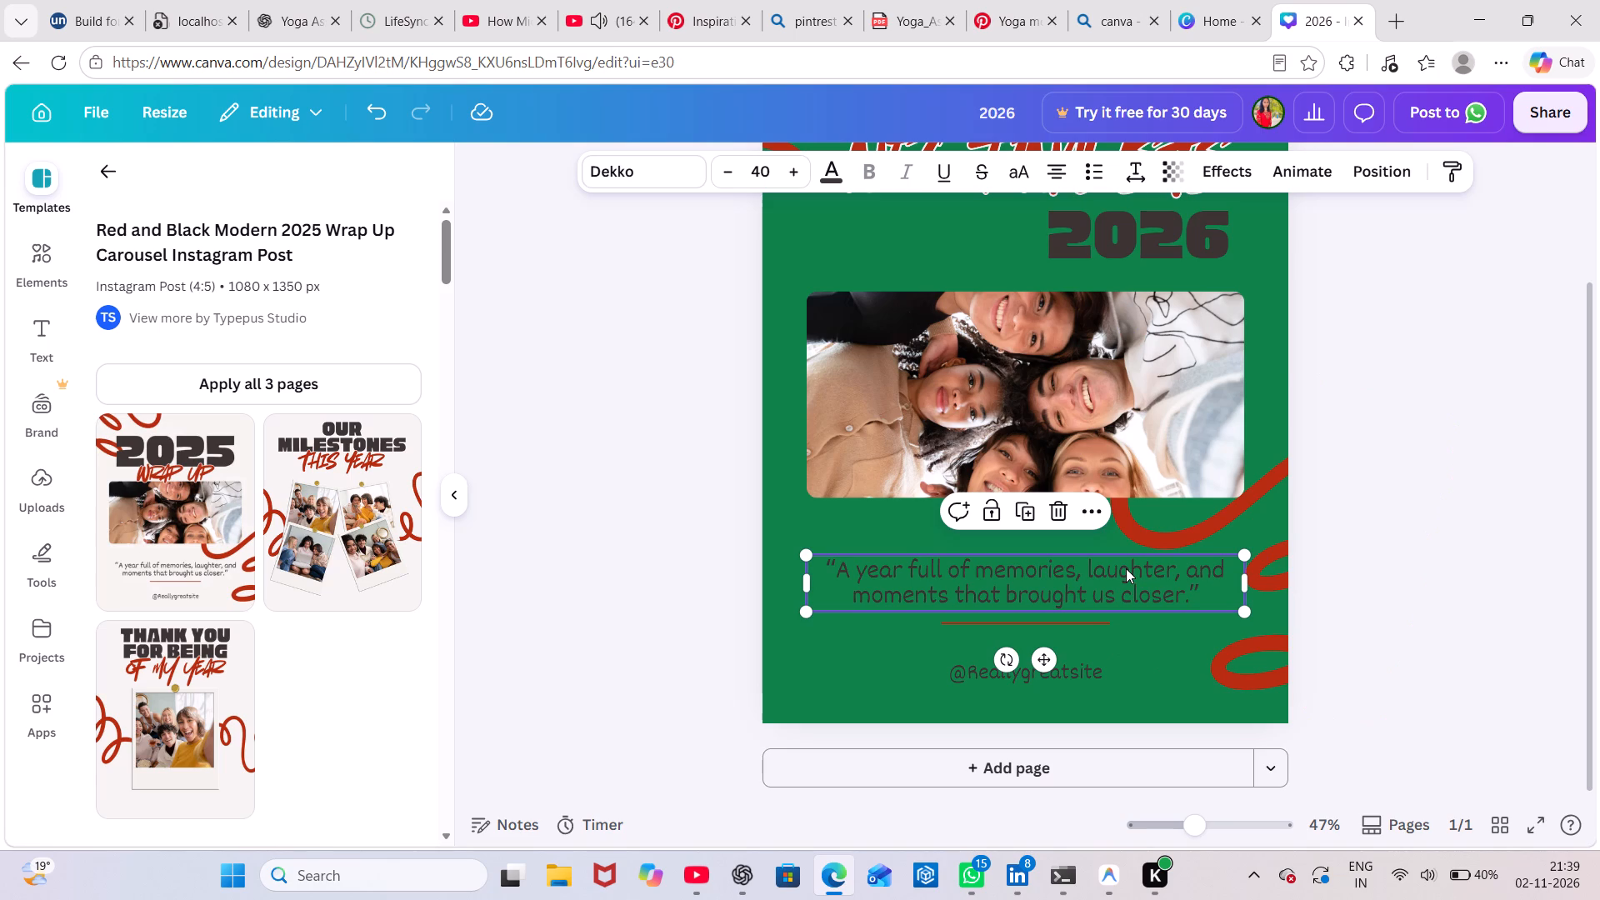
pyautogui.click(1085, 589)
pyautogui.click(1202, 613)
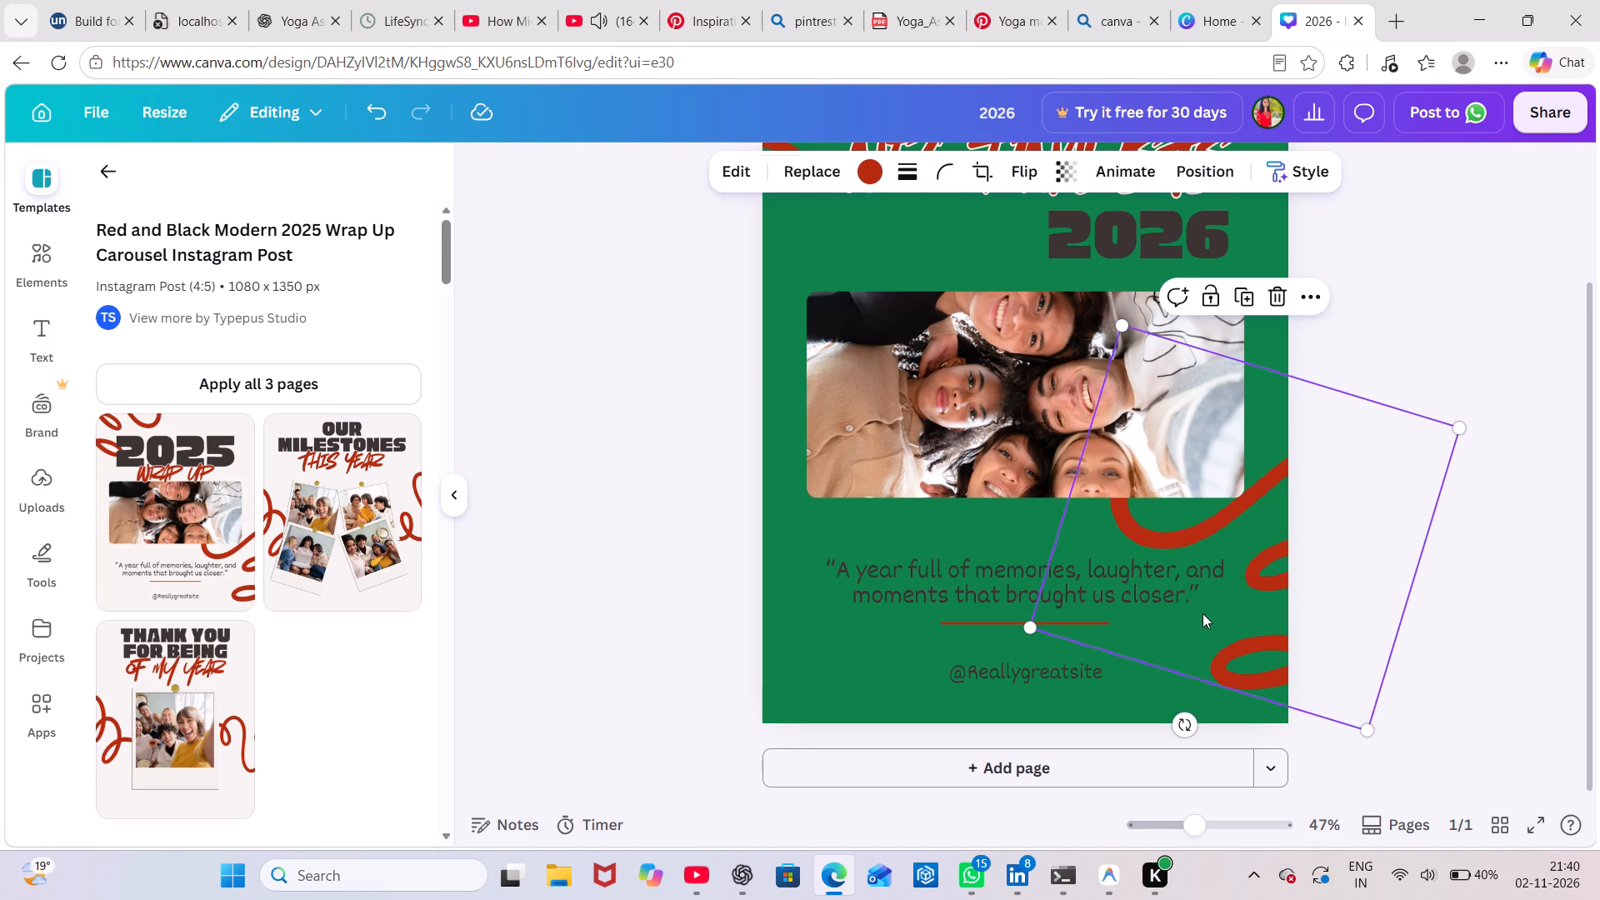
pyautogui.click(975, 584)
pyautogui.click(975, 584)
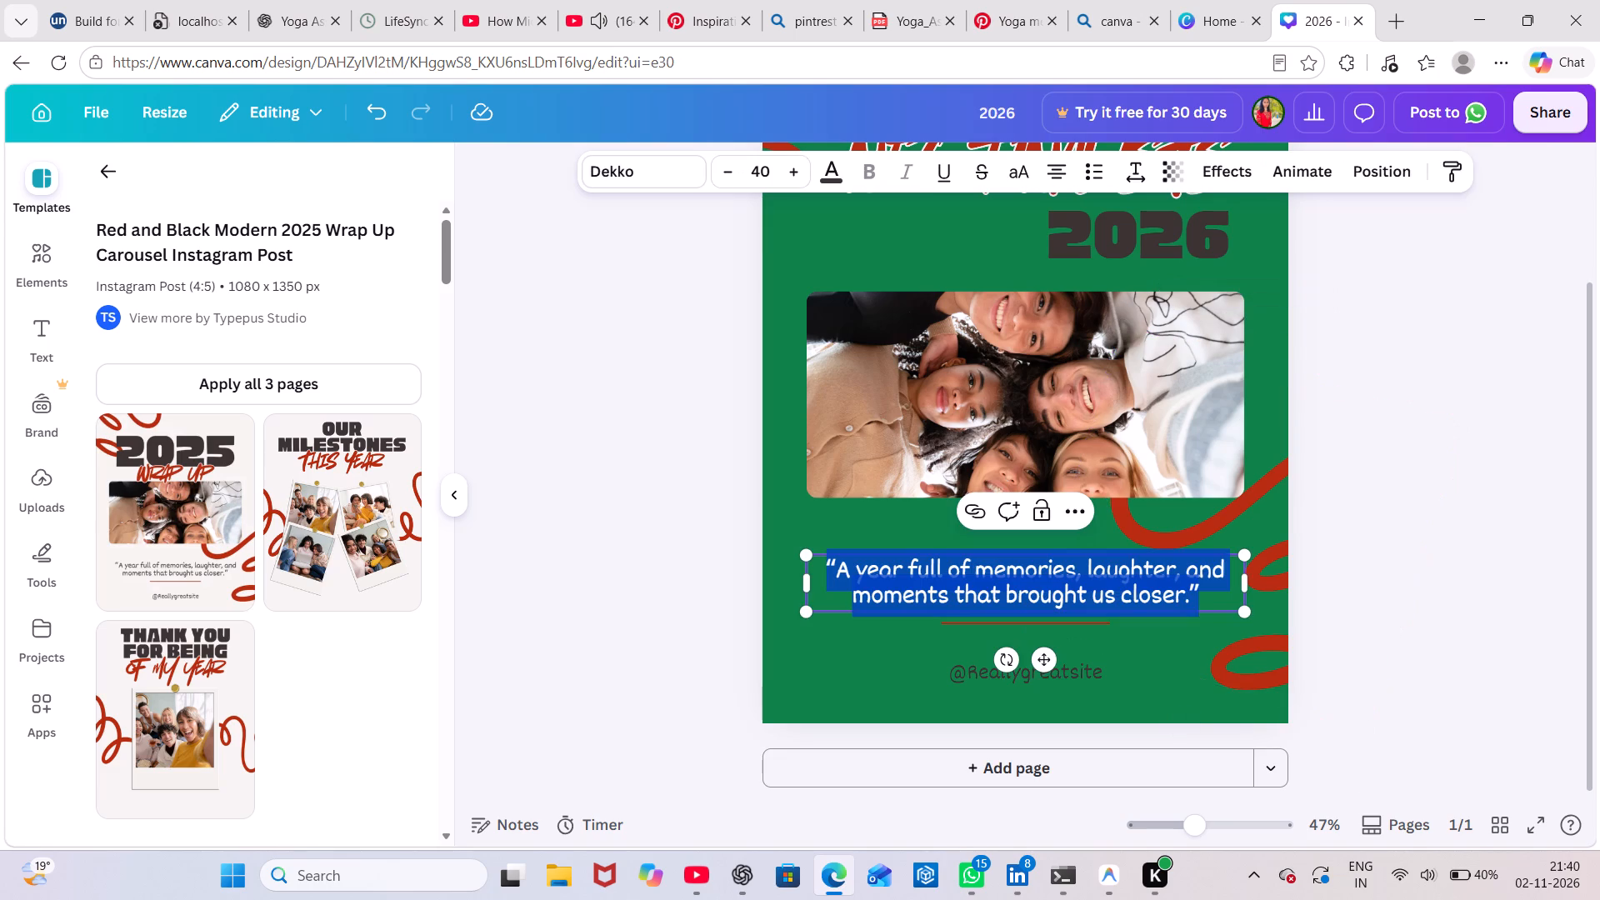
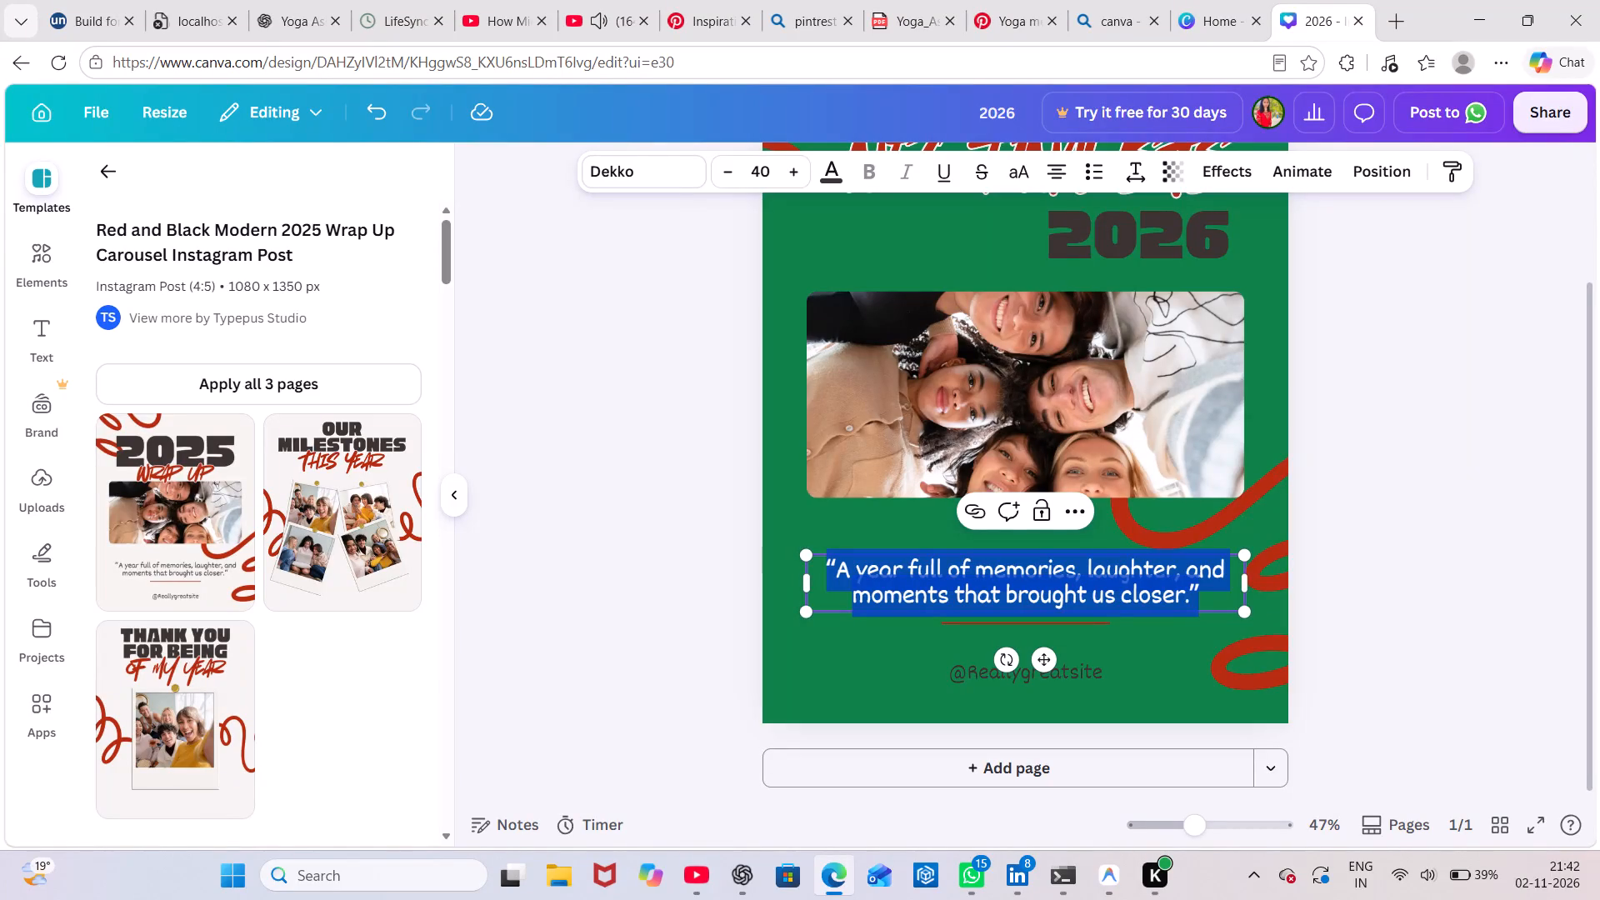
# Replace the quote below the photo with "Heartfelt thanks to HNBGU, TPIC, our faculty and fellow students".
pyautogui.press('BackSpace')
pyautogui.write('Hear')
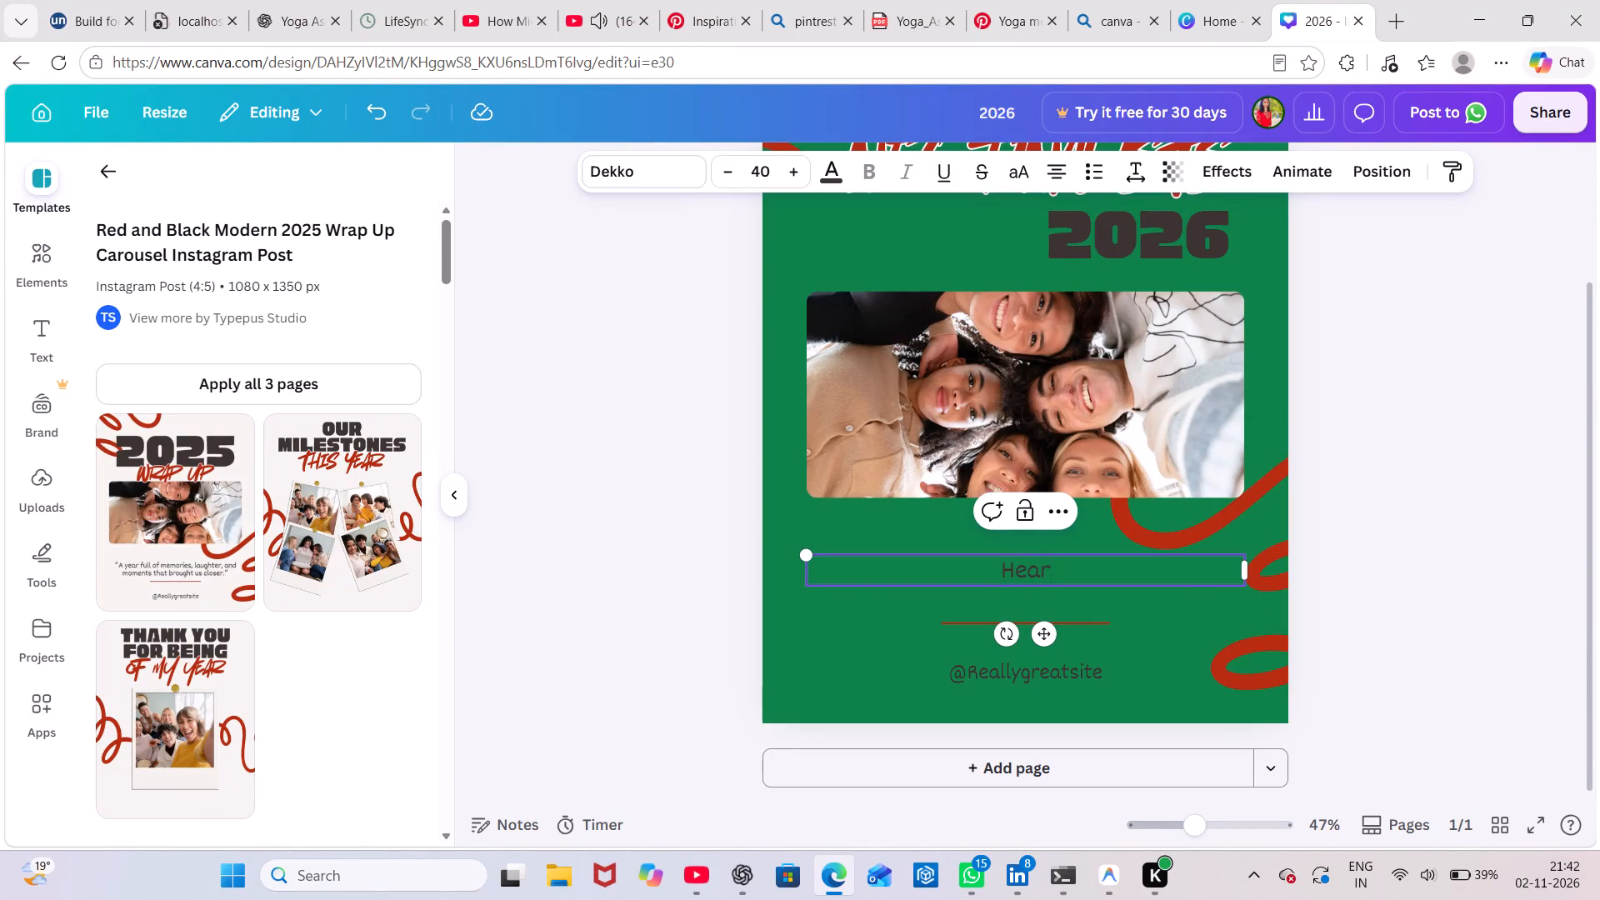
pyautogui.write('tfelt')
pyautogui.press('space')
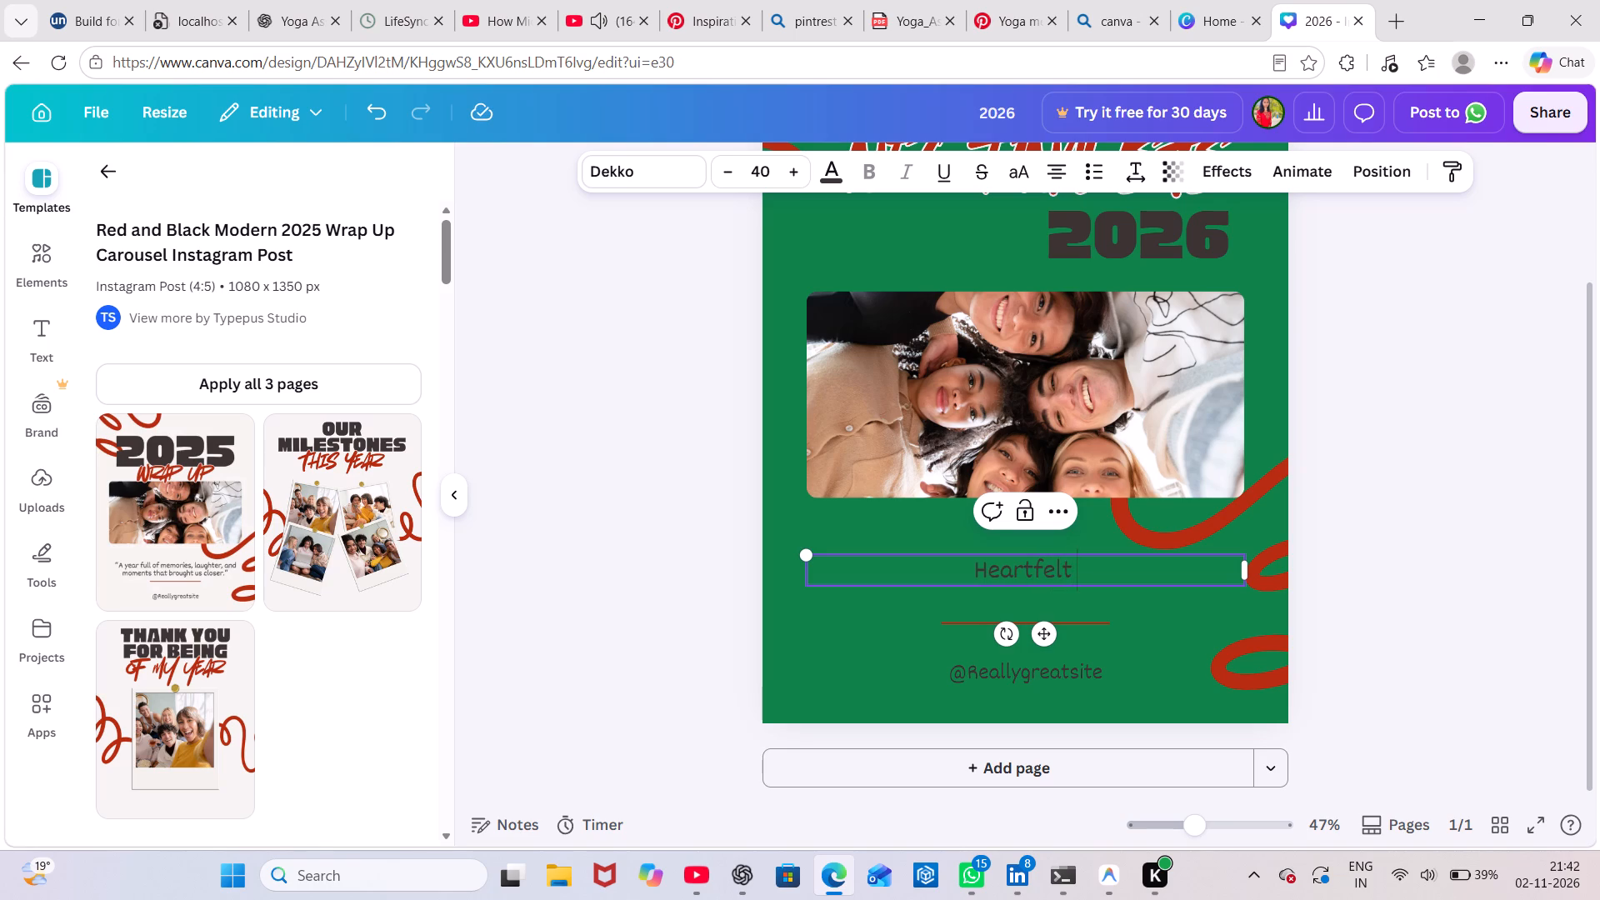
pyautogui.write('thanks to')
pyautogui.press('space')
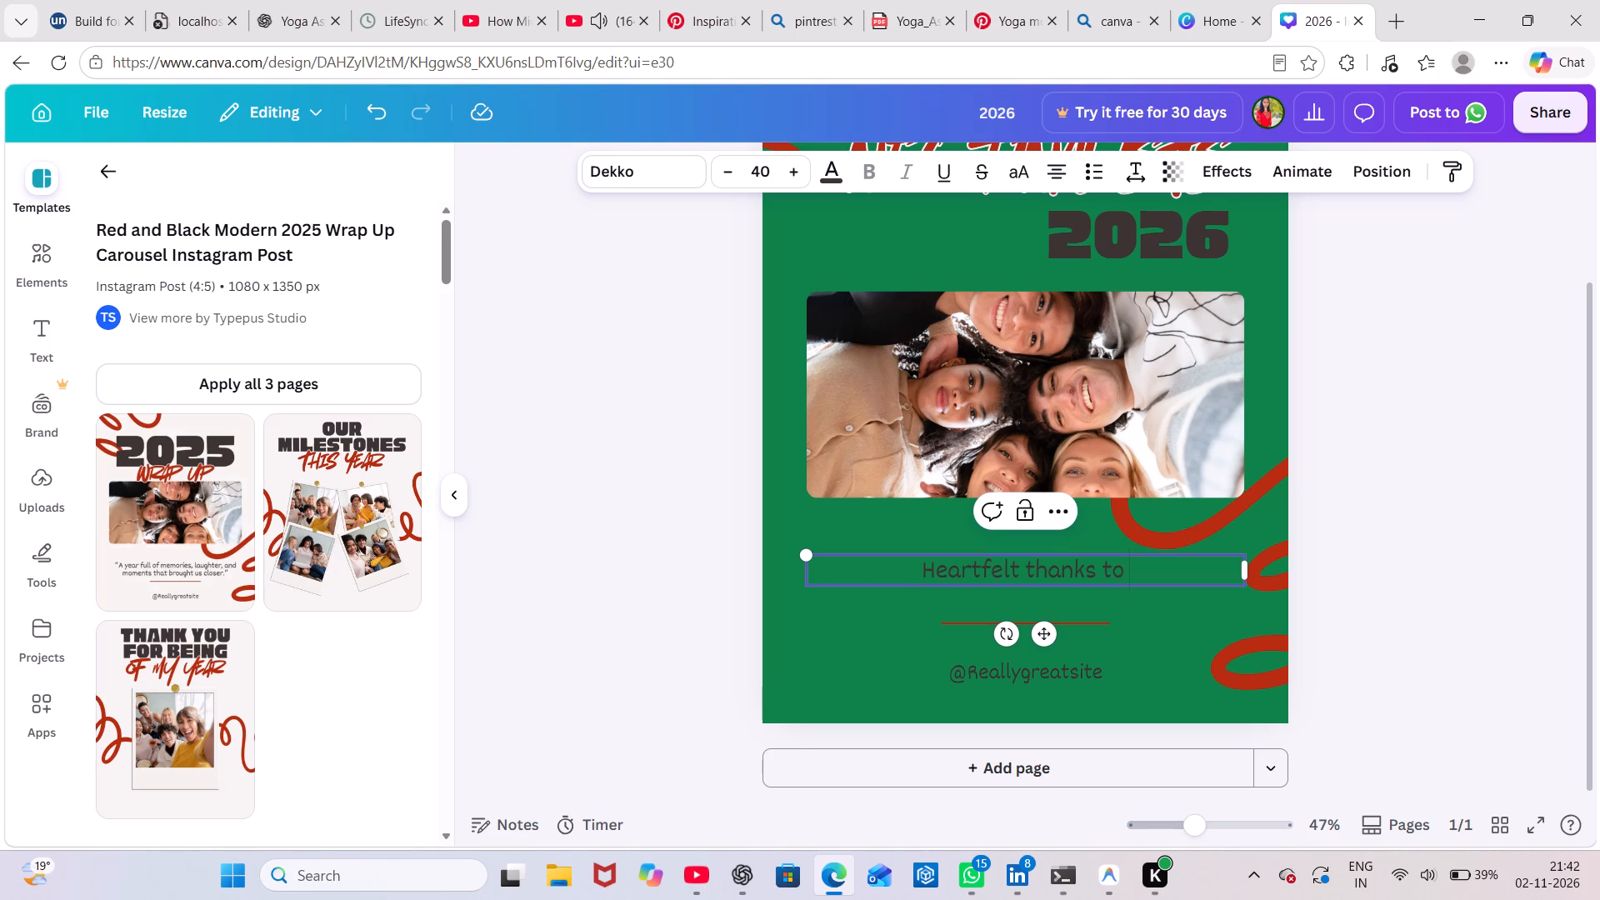
pyautogui.write('HNBGU')
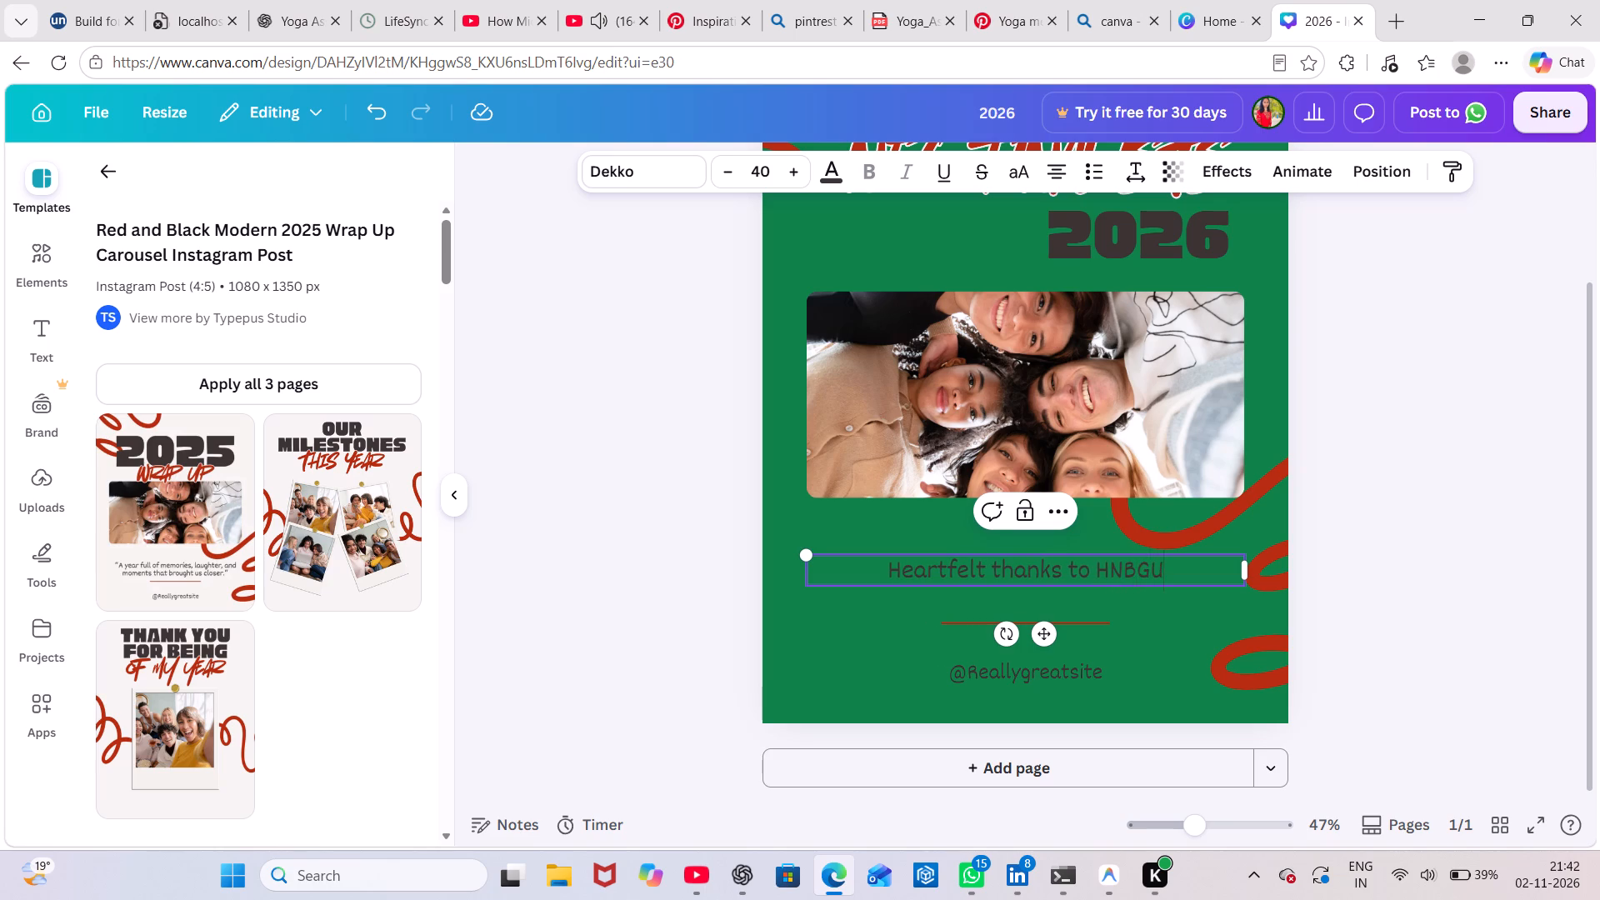
pyautogui.write('<T')
pyautogui.press('BackSpace')
pyautogui.press('BackSpace')
pyautogui.write(', TPi')
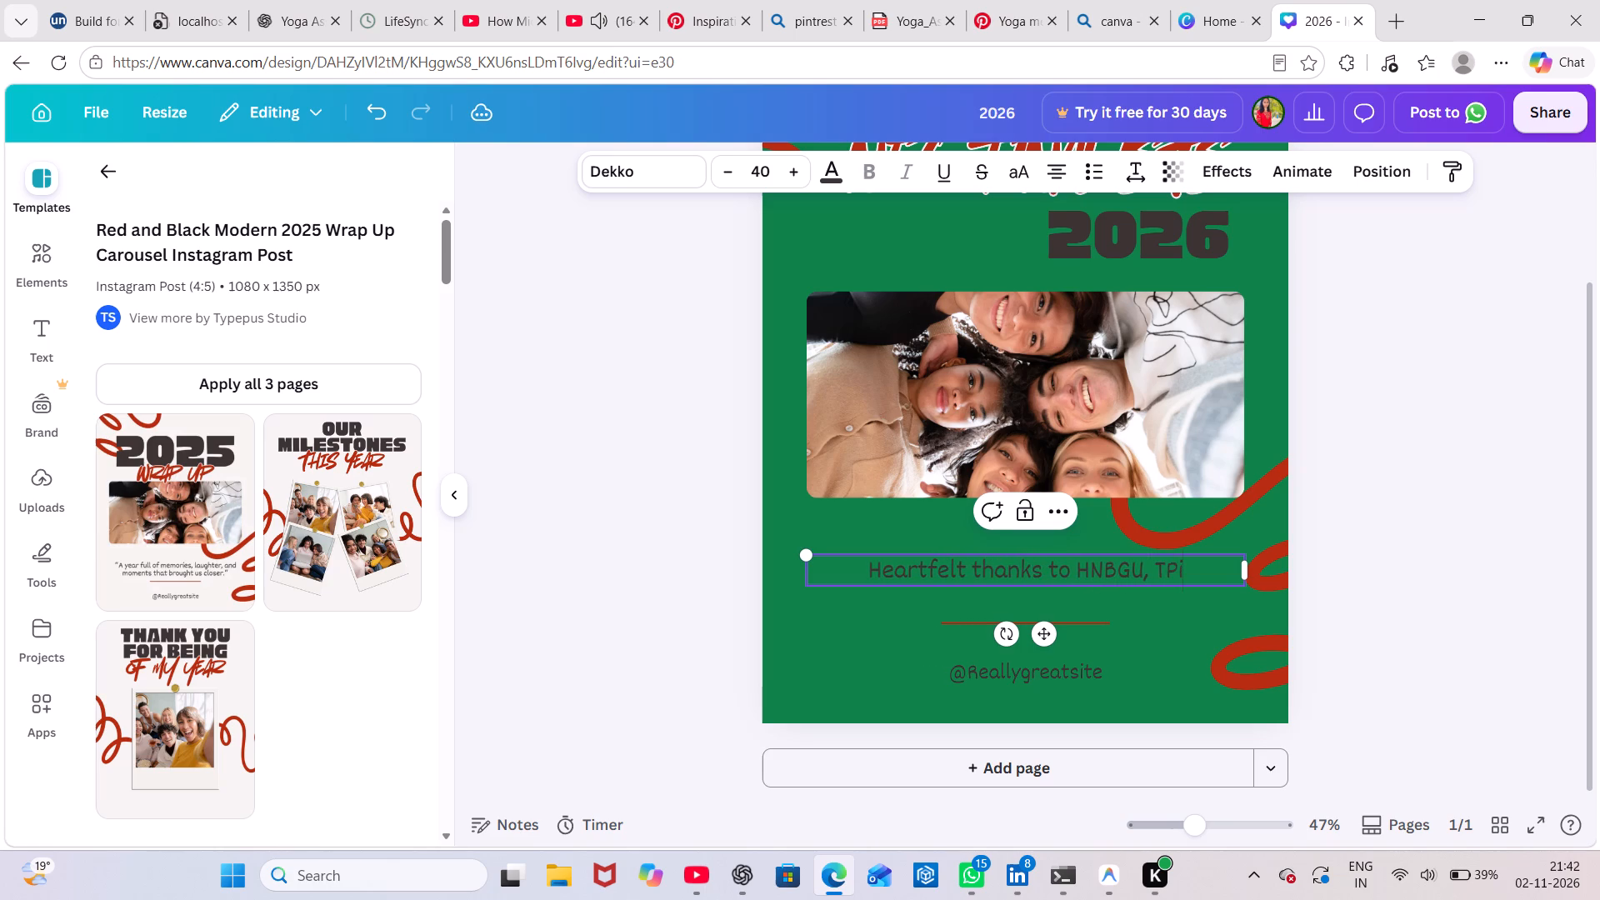
pyautogui.hotkey('shift', 'BackSpace')
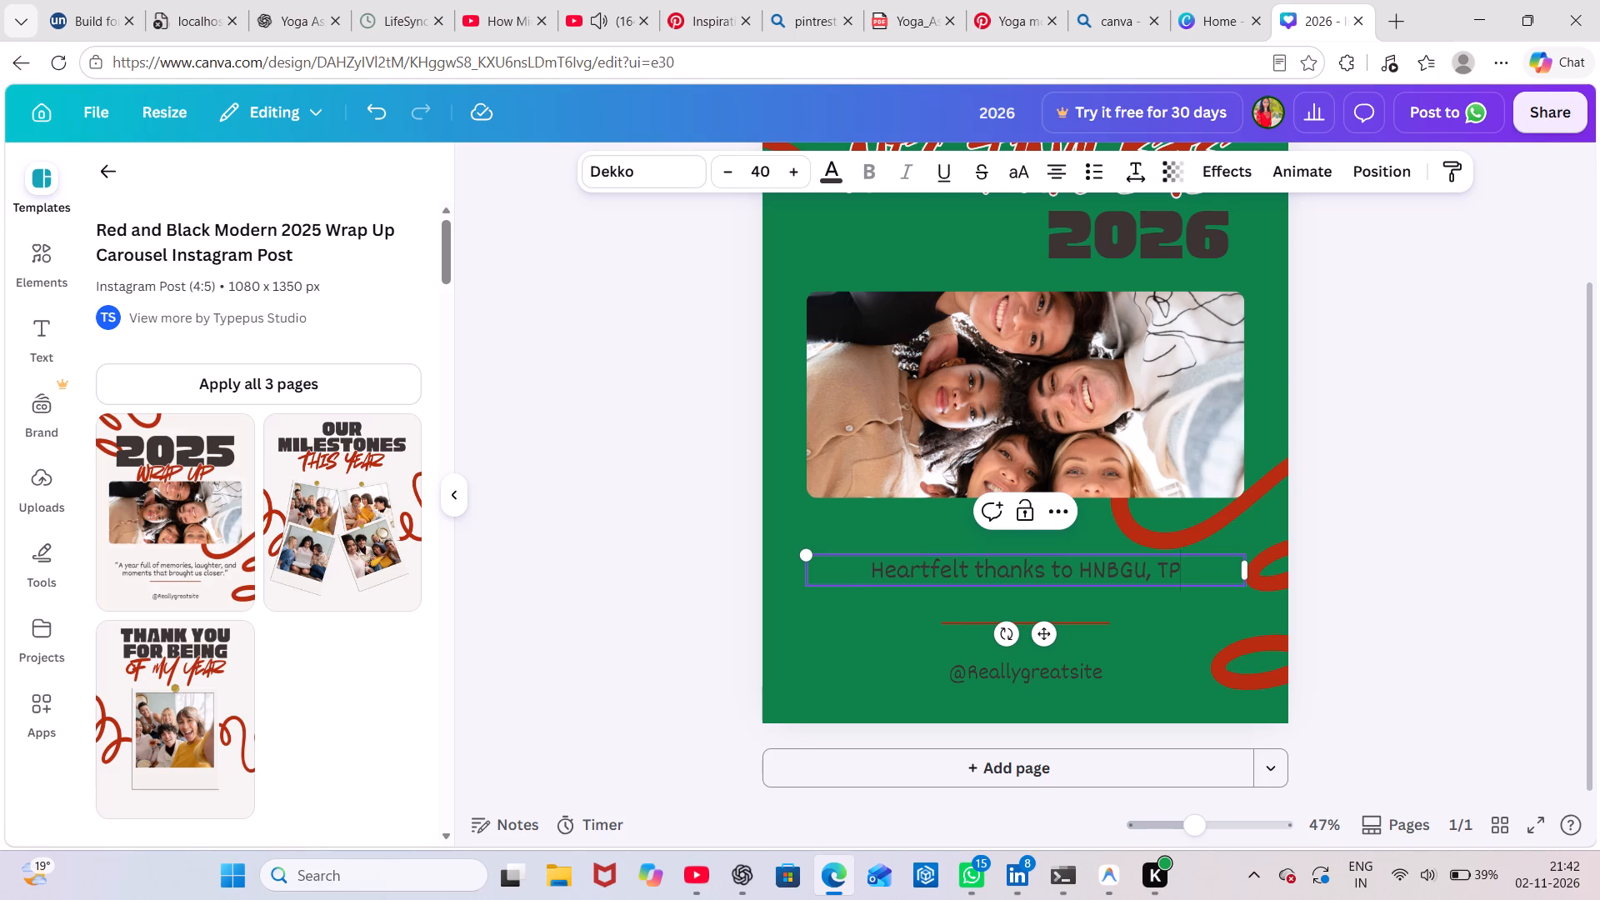
pyautogui.write('IC')
pyautogui.press('space')
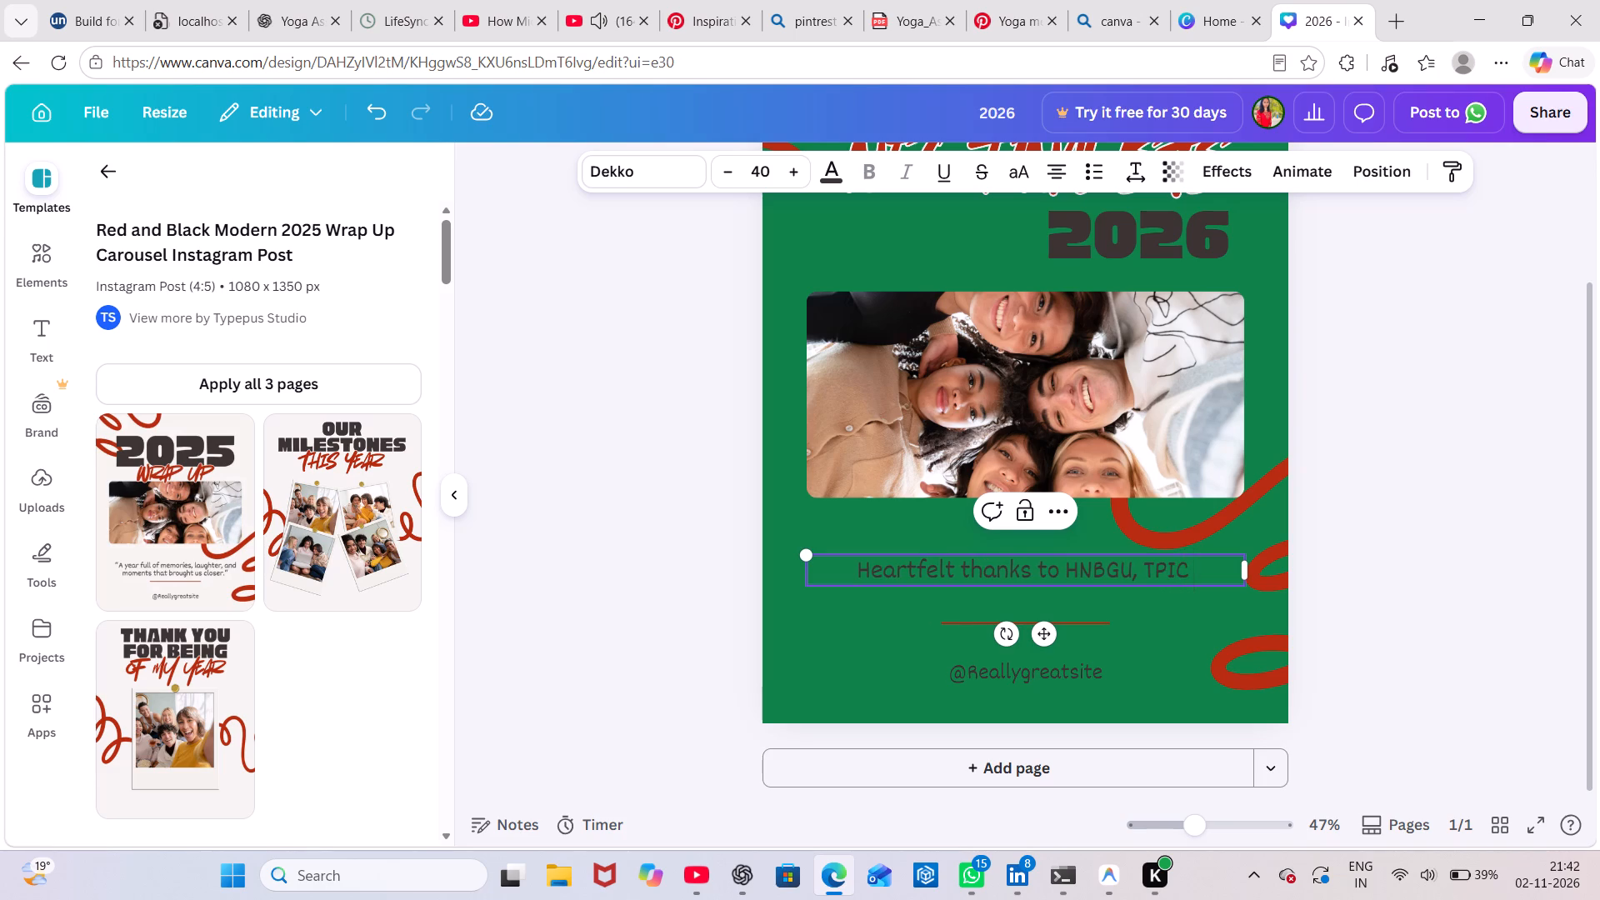
pyautogui.press('BackSpace')
pyautogui.write(', p')
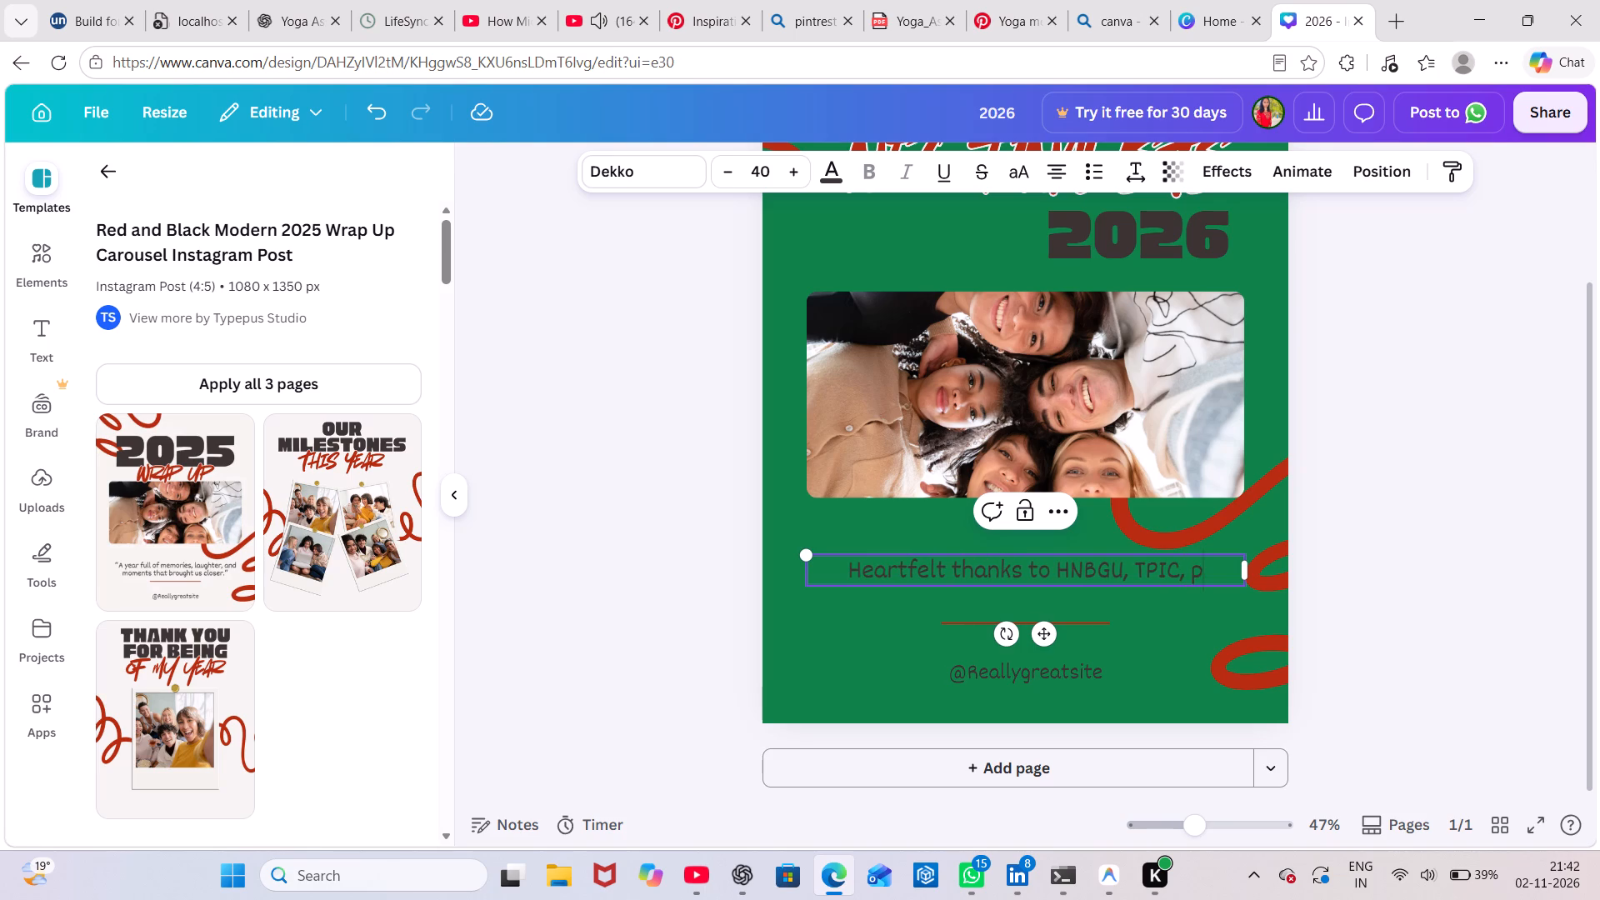
pyautogui.press('BackSpace')
pyautogui.write('our faculty')
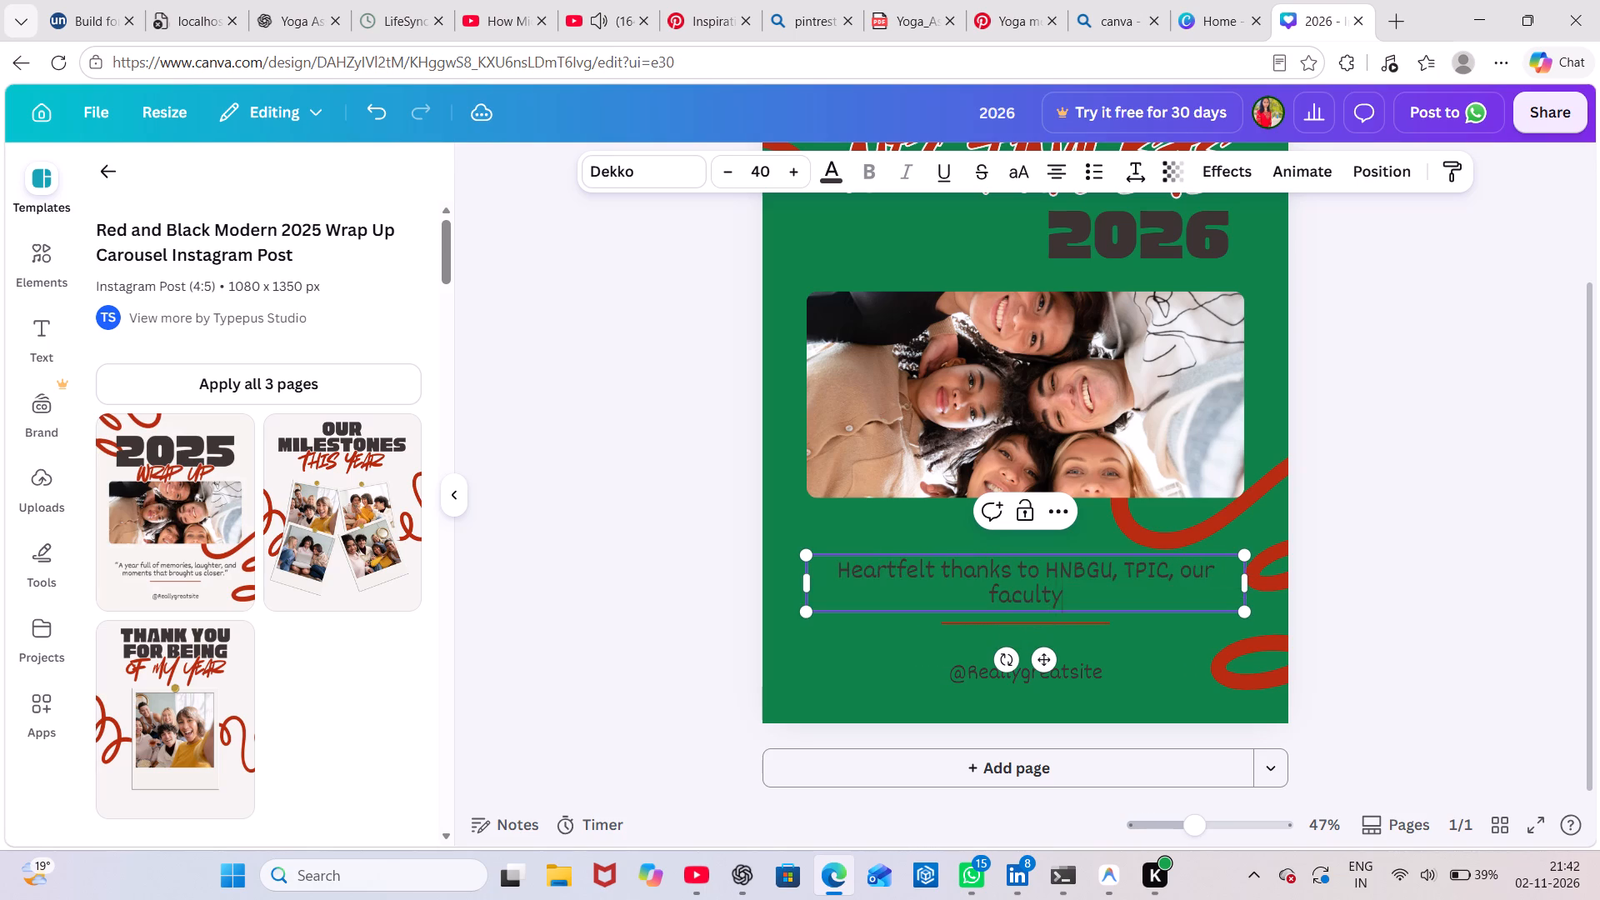
pyautogui.press('space')
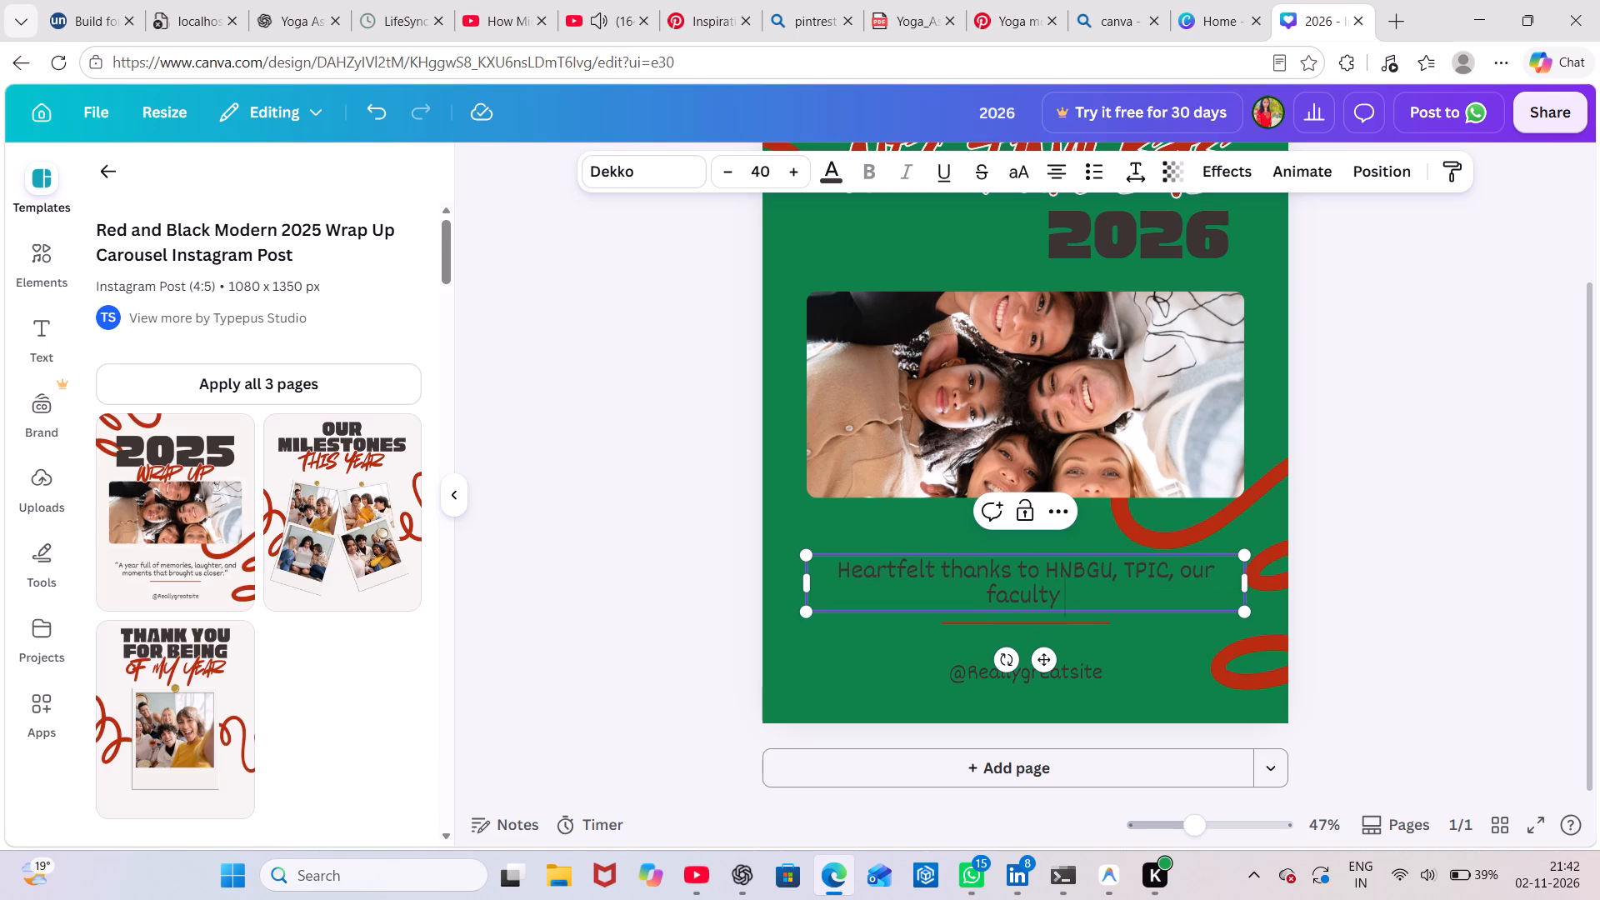
pyautogui.write('and fellow')
pyautogui.press('space')
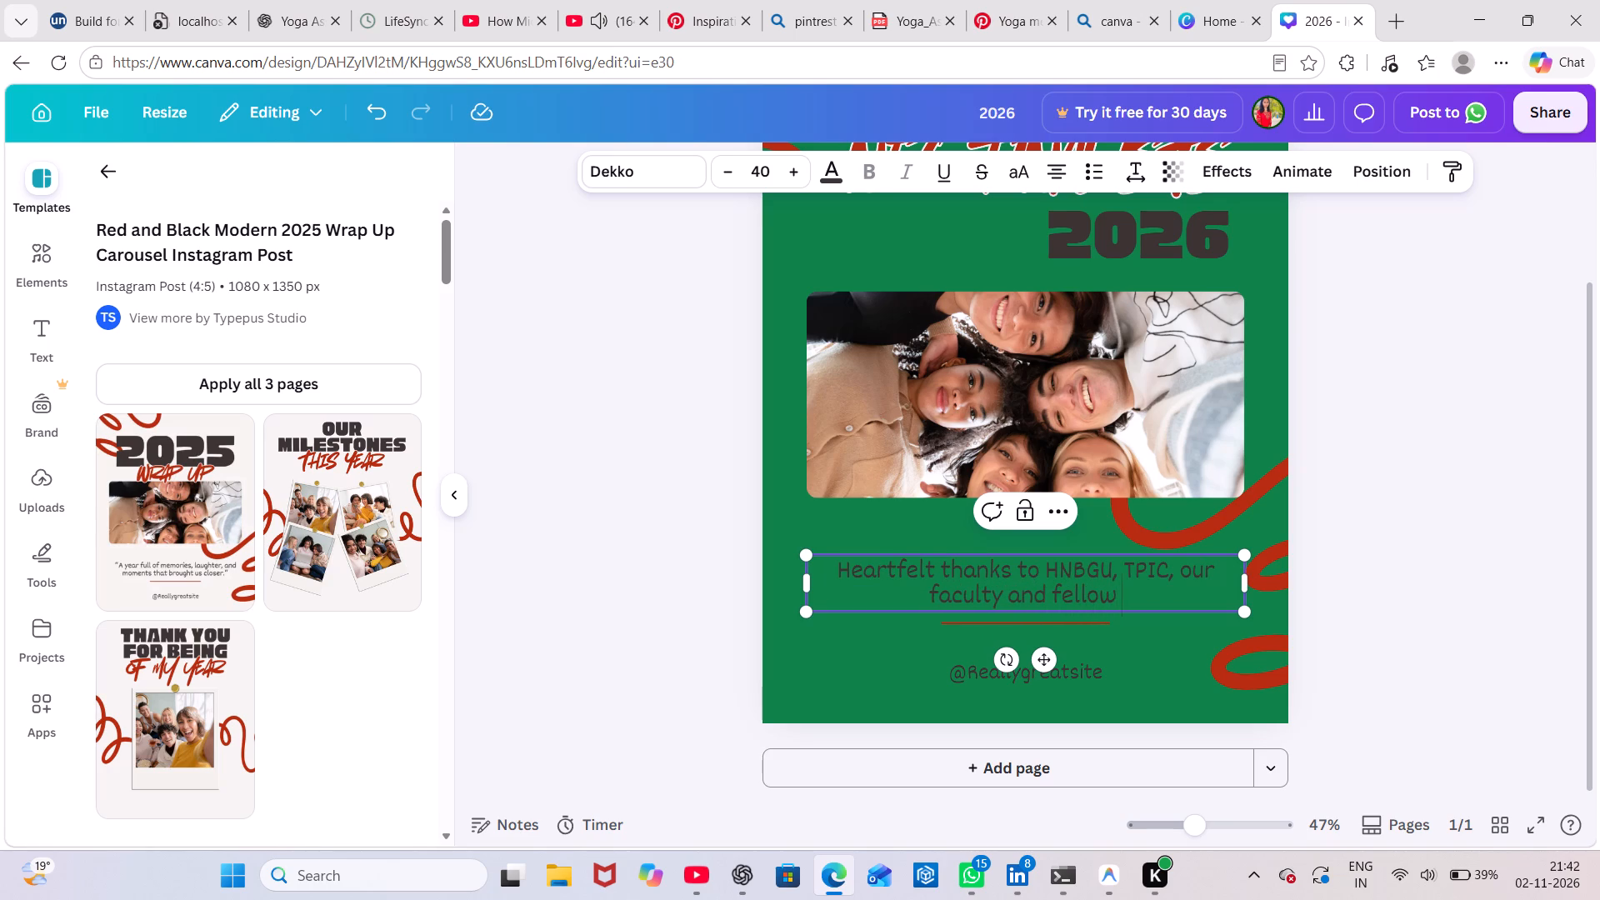
pyautogui.write('students')
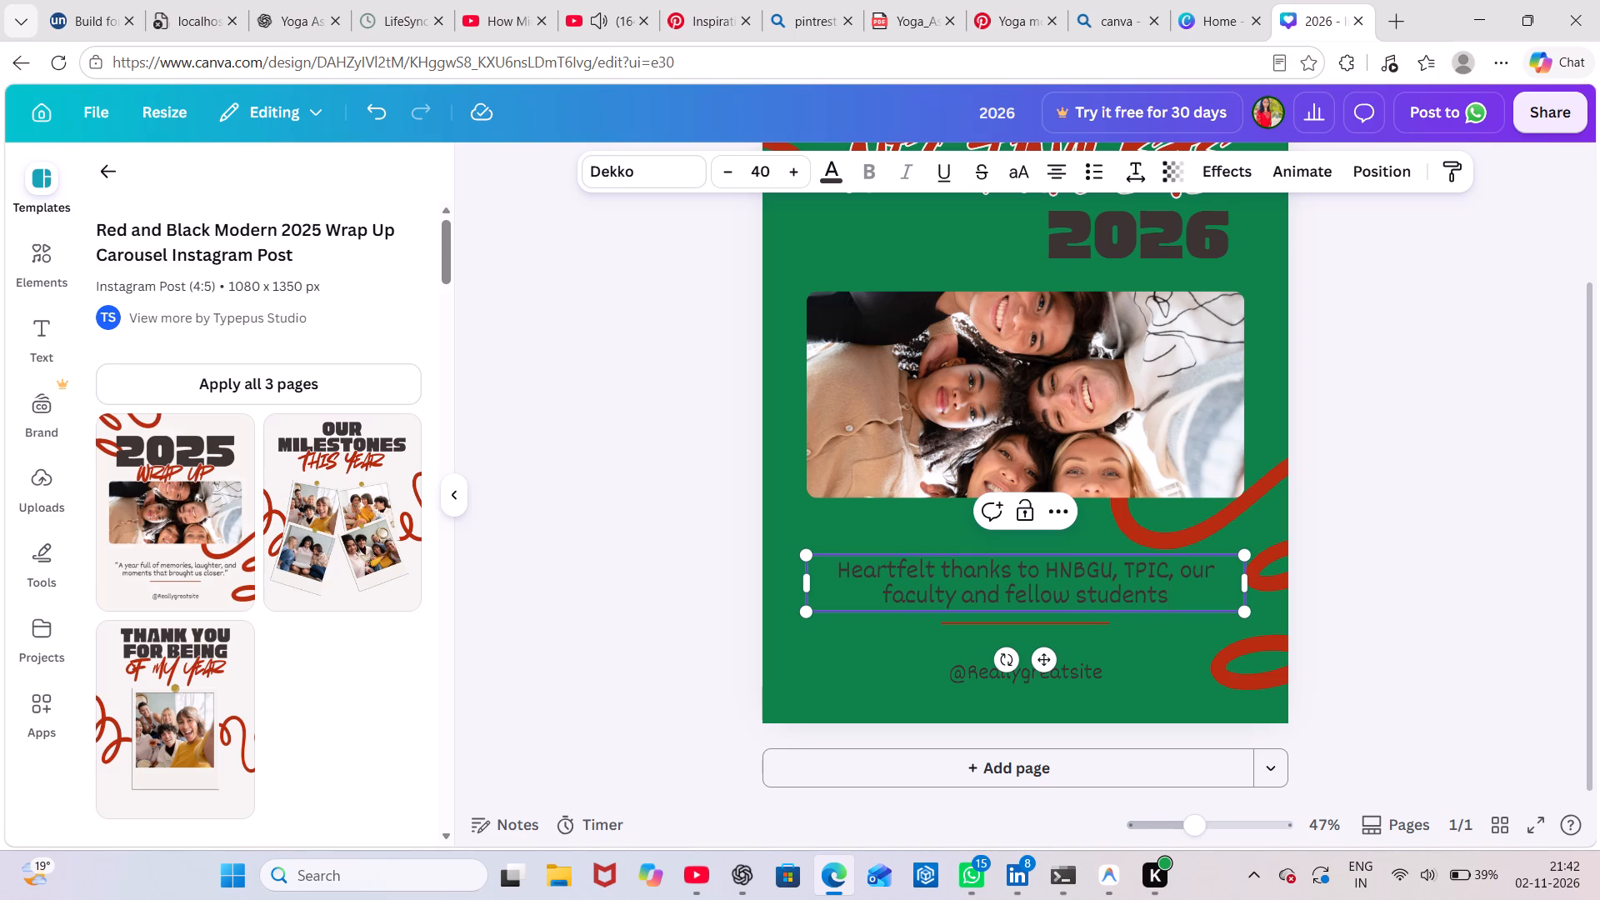
# Continue the thank-you sentence after "students" with "for their constant support and encouragement.".
pyautogui.click(1110, 602)
pyautogui.press('space')
pyautogui.write('f')
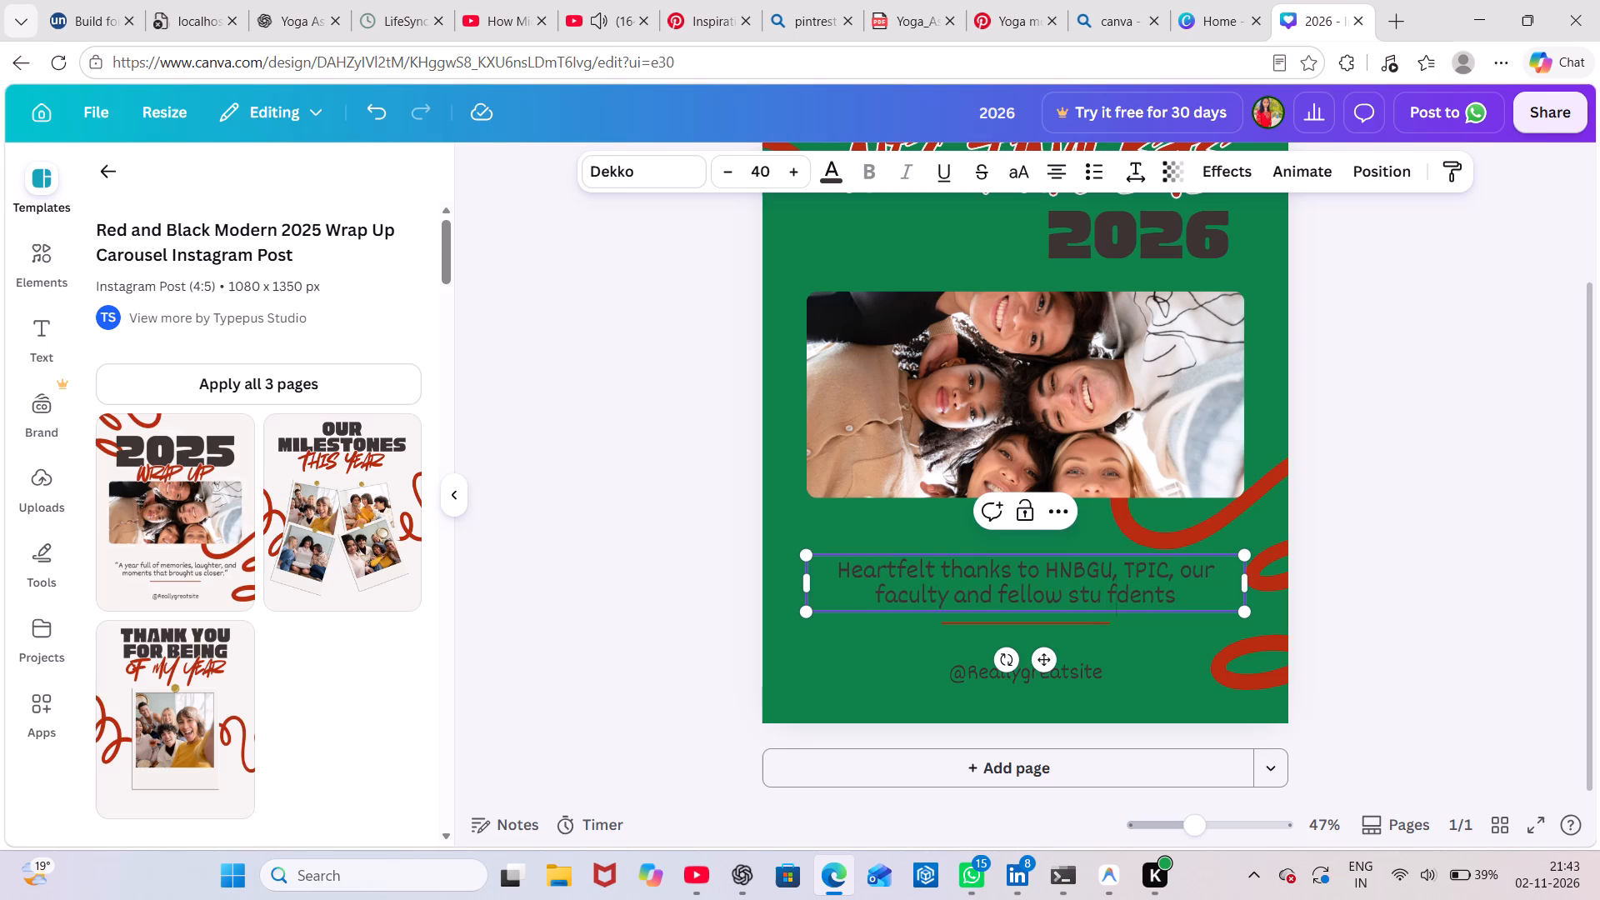
pyautogui.press('BackSpace')
pyautogui.press('BackSpace')
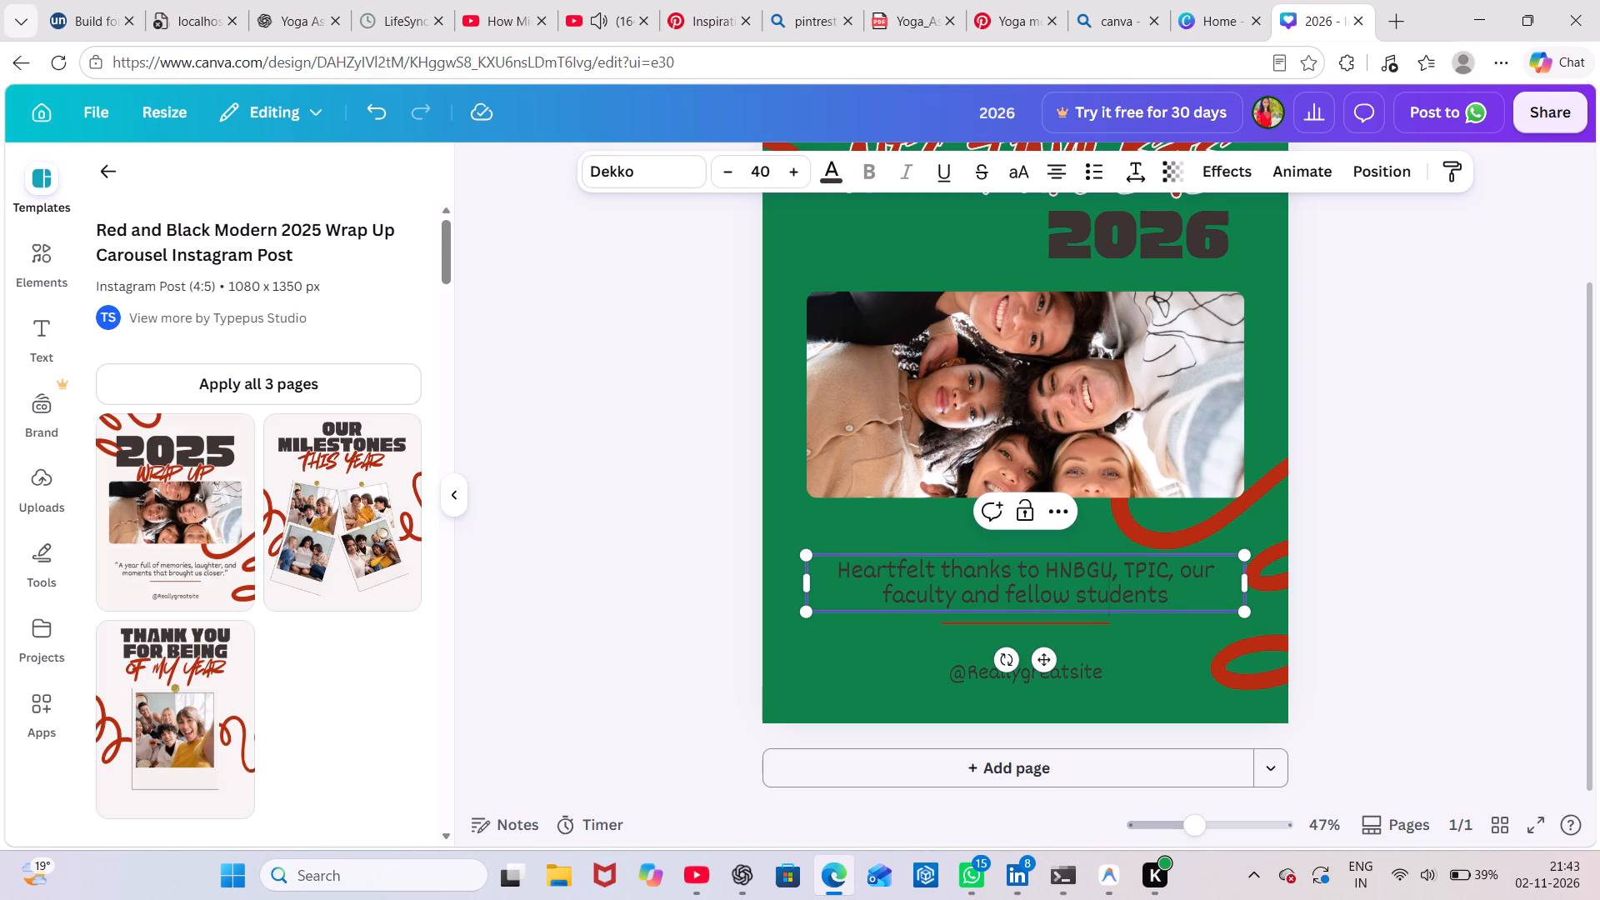
pyautogui.press('Right')
pyautogui.press('Right')
pyautogui.press('Right')
pyautogui.press('Right')
pyautogui.press('Right')
pyautogui.press('space')
pyautogui.write('for')
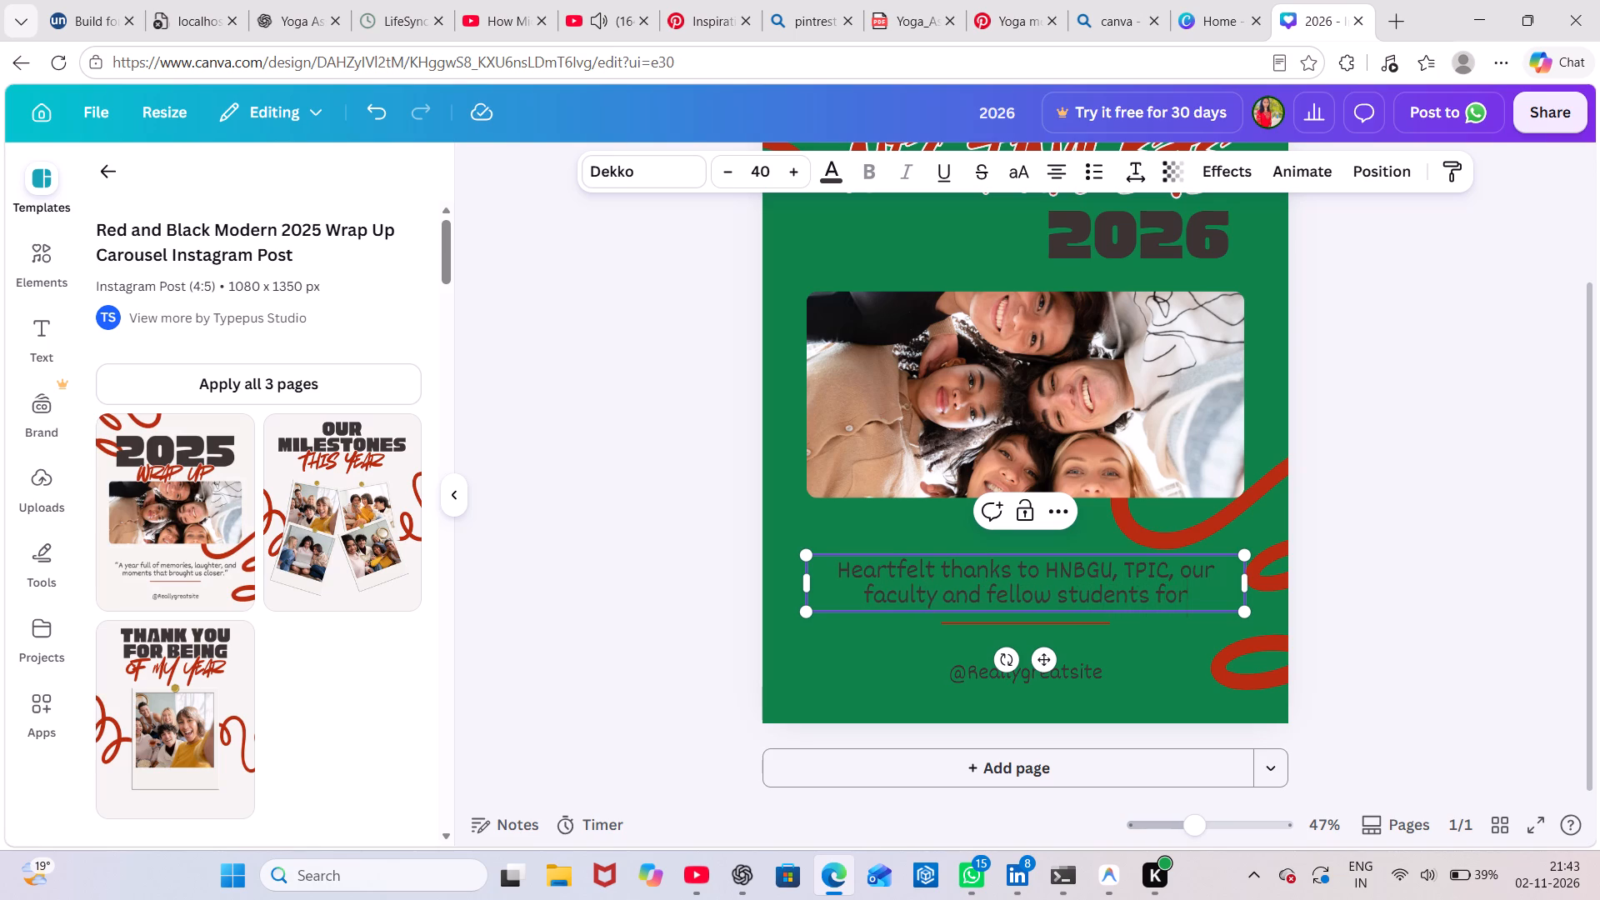
pyautogui.press('space')
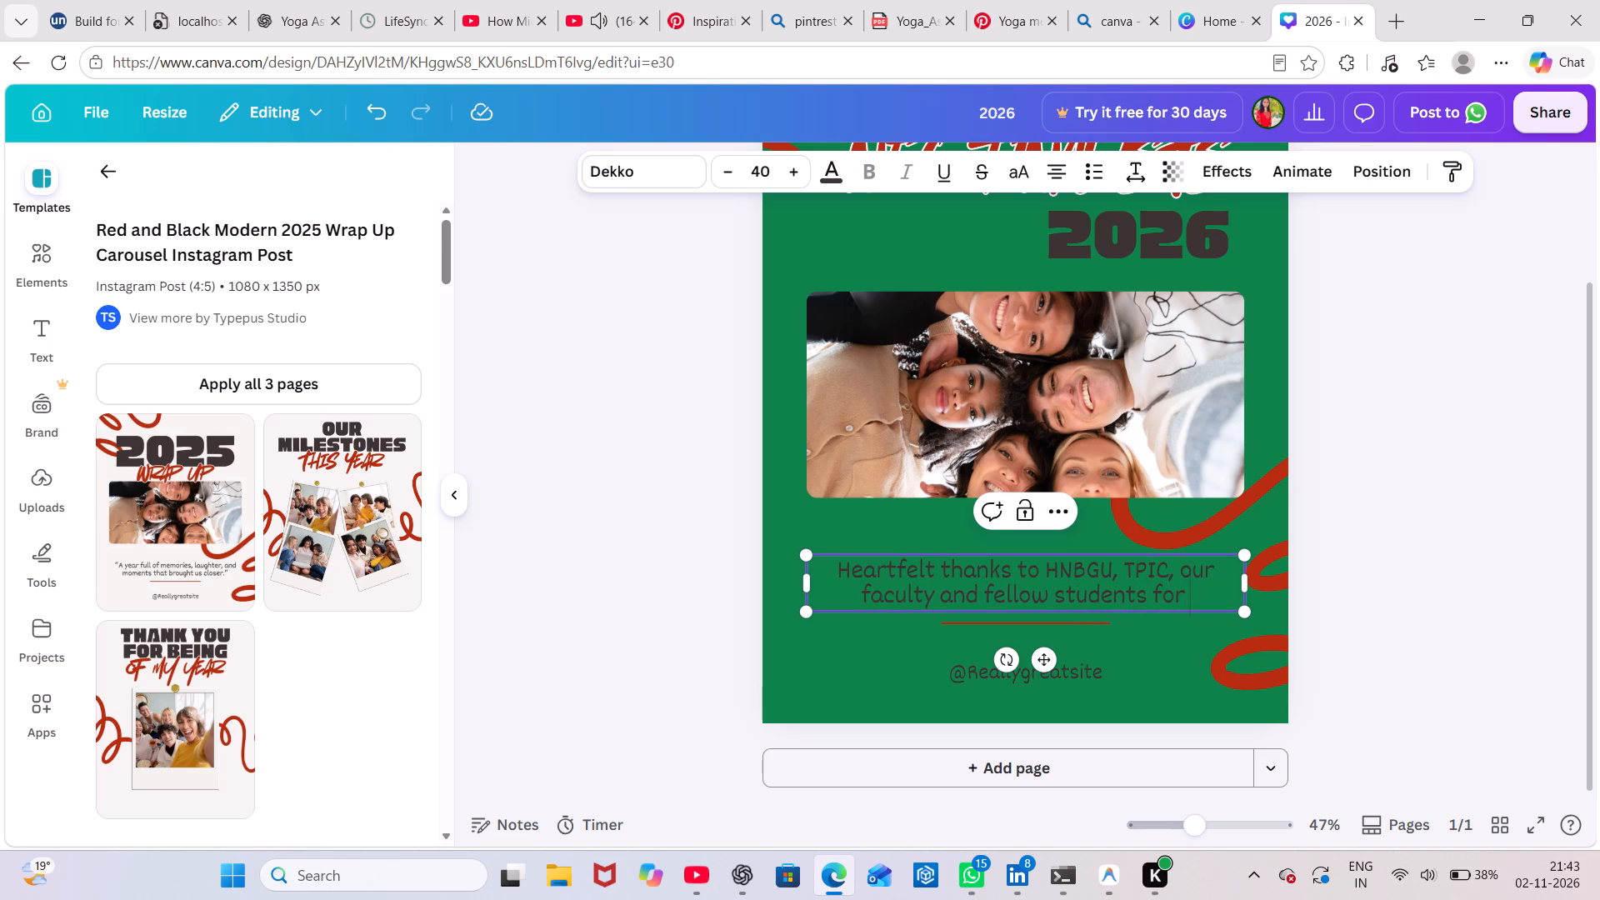
pyautogui.write('their')
pyautogui.press('space')
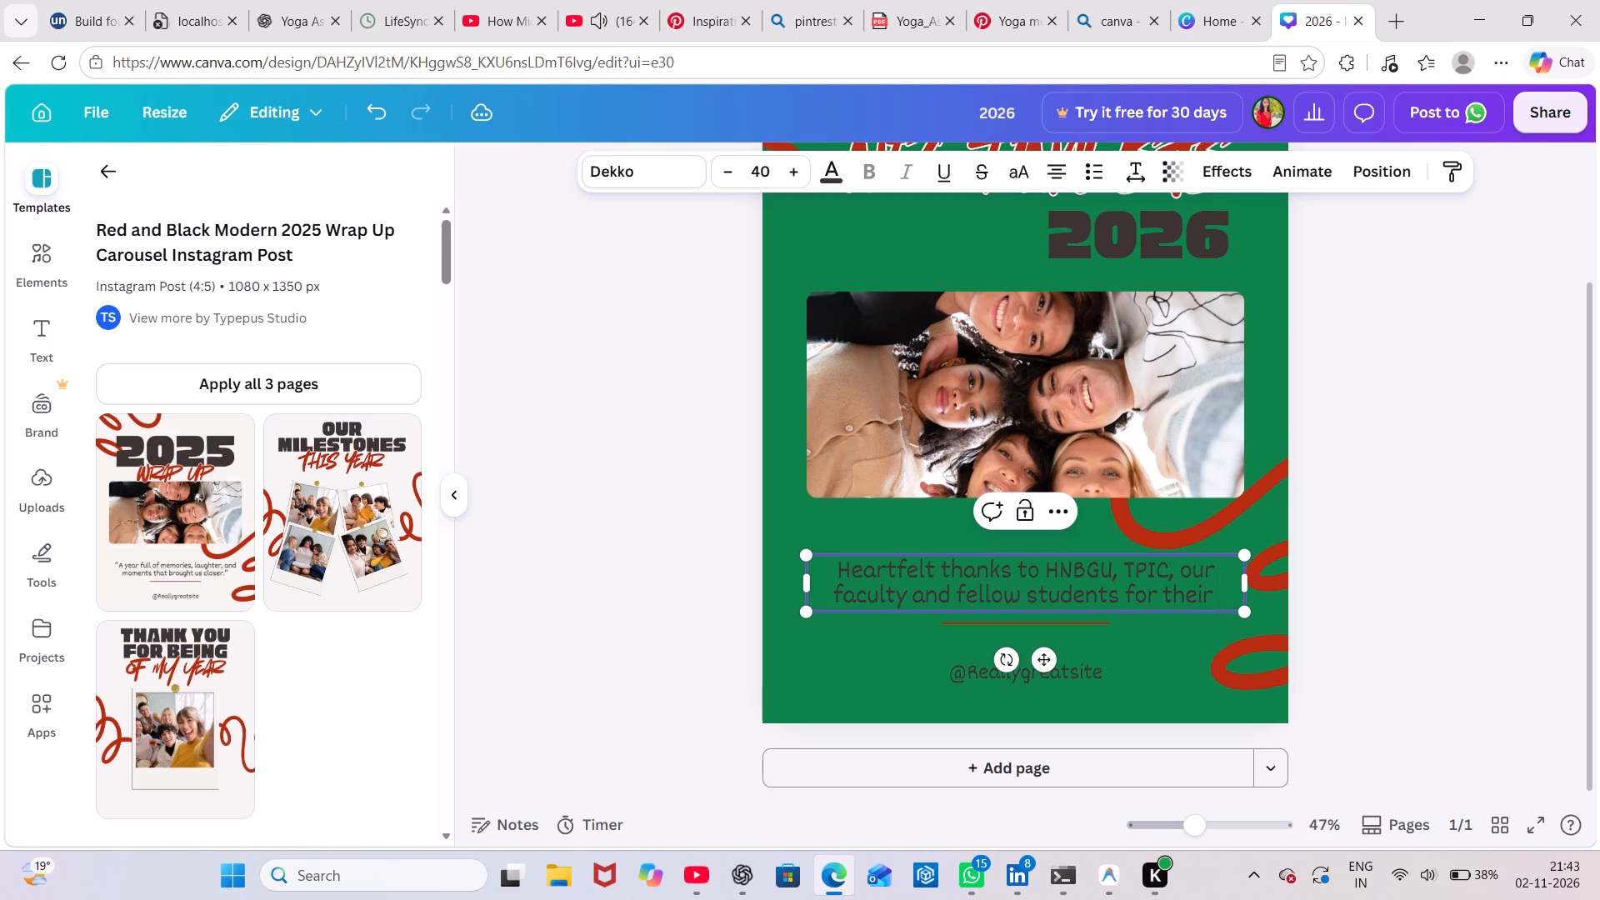
pyautogui.write('consistent')
pyautogui.press('space')
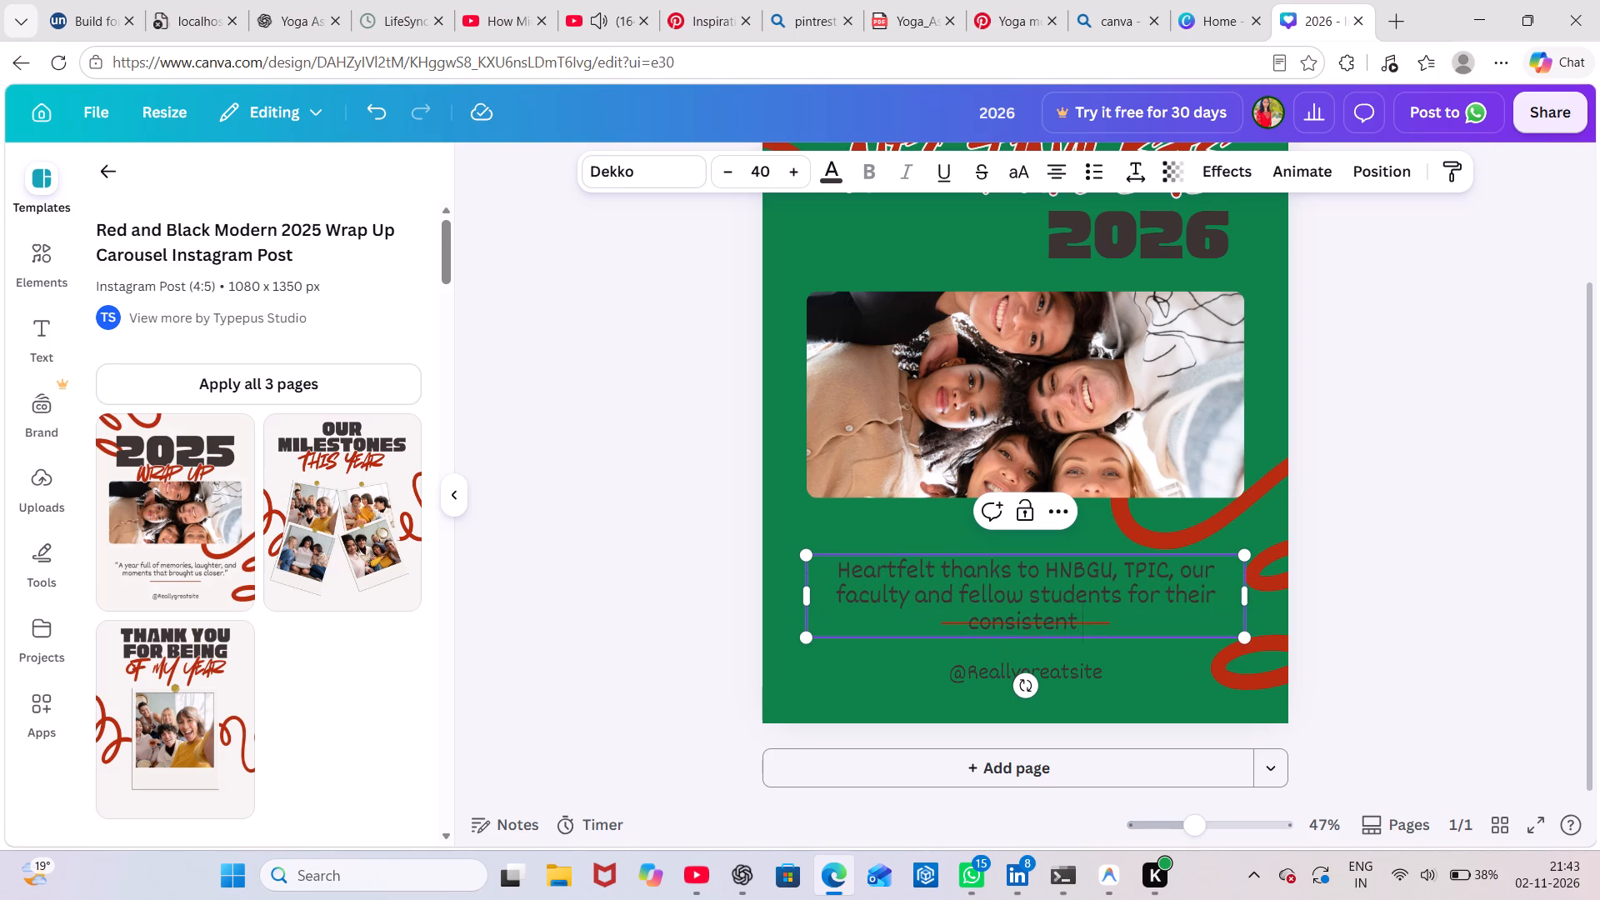
pyautogui.press('BackSpace')
pyautogui.press('BackSpace')
pyautogui.press('BackSpace')
pyautogui.press('BackSpace')
pyautogui.press('BackSpace')
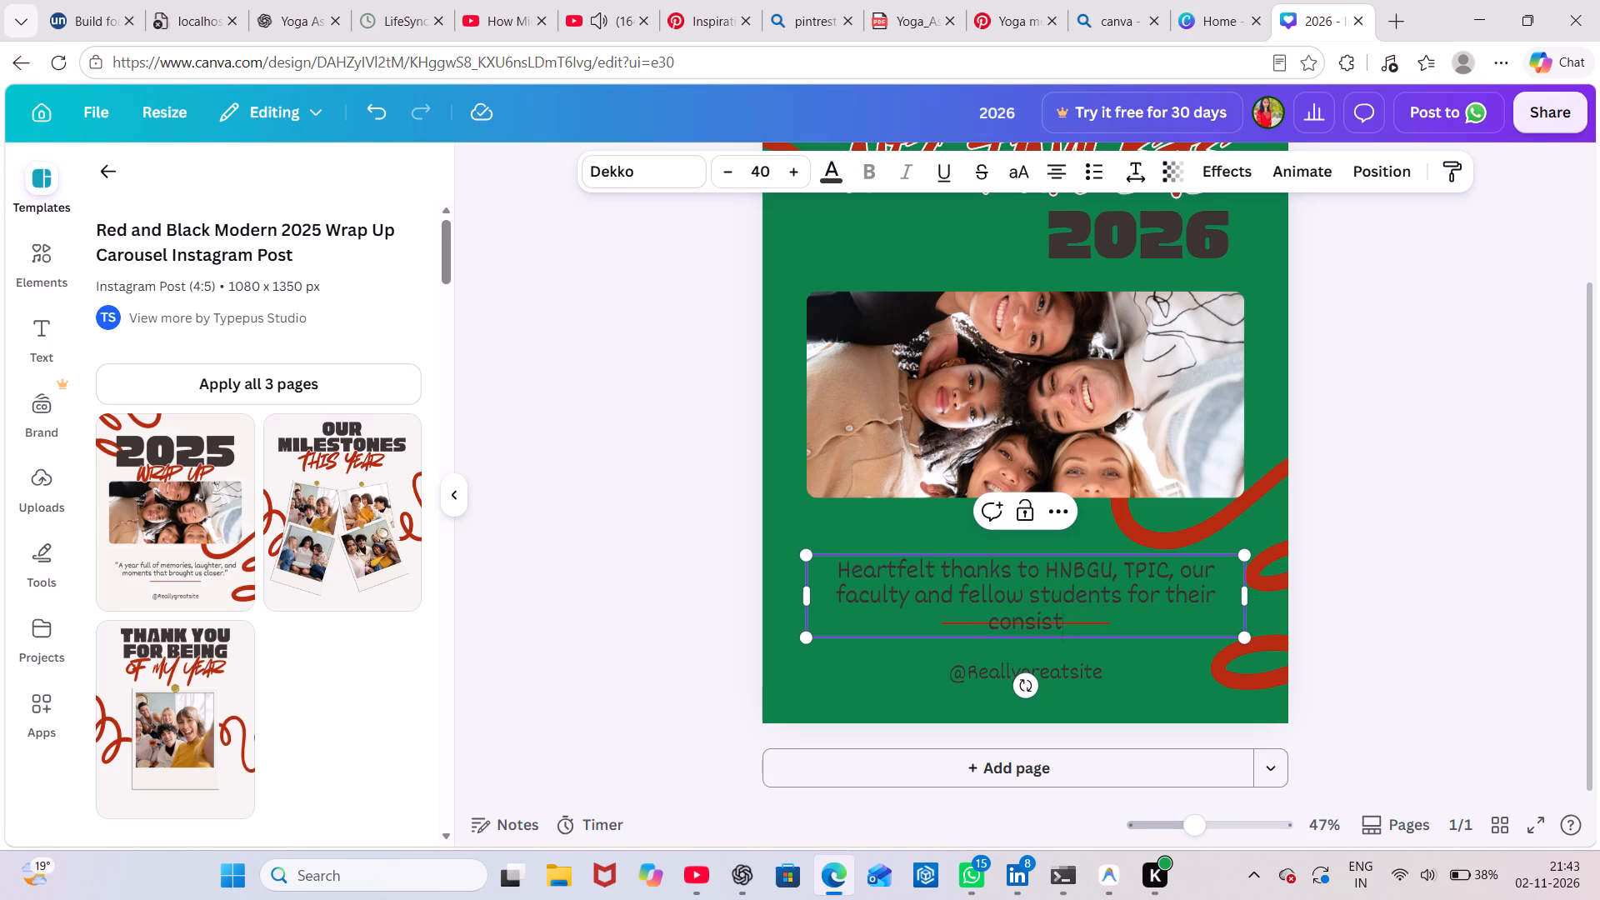
pyautogui.press('BackSpace')
pyautogui.press('BackSpace')
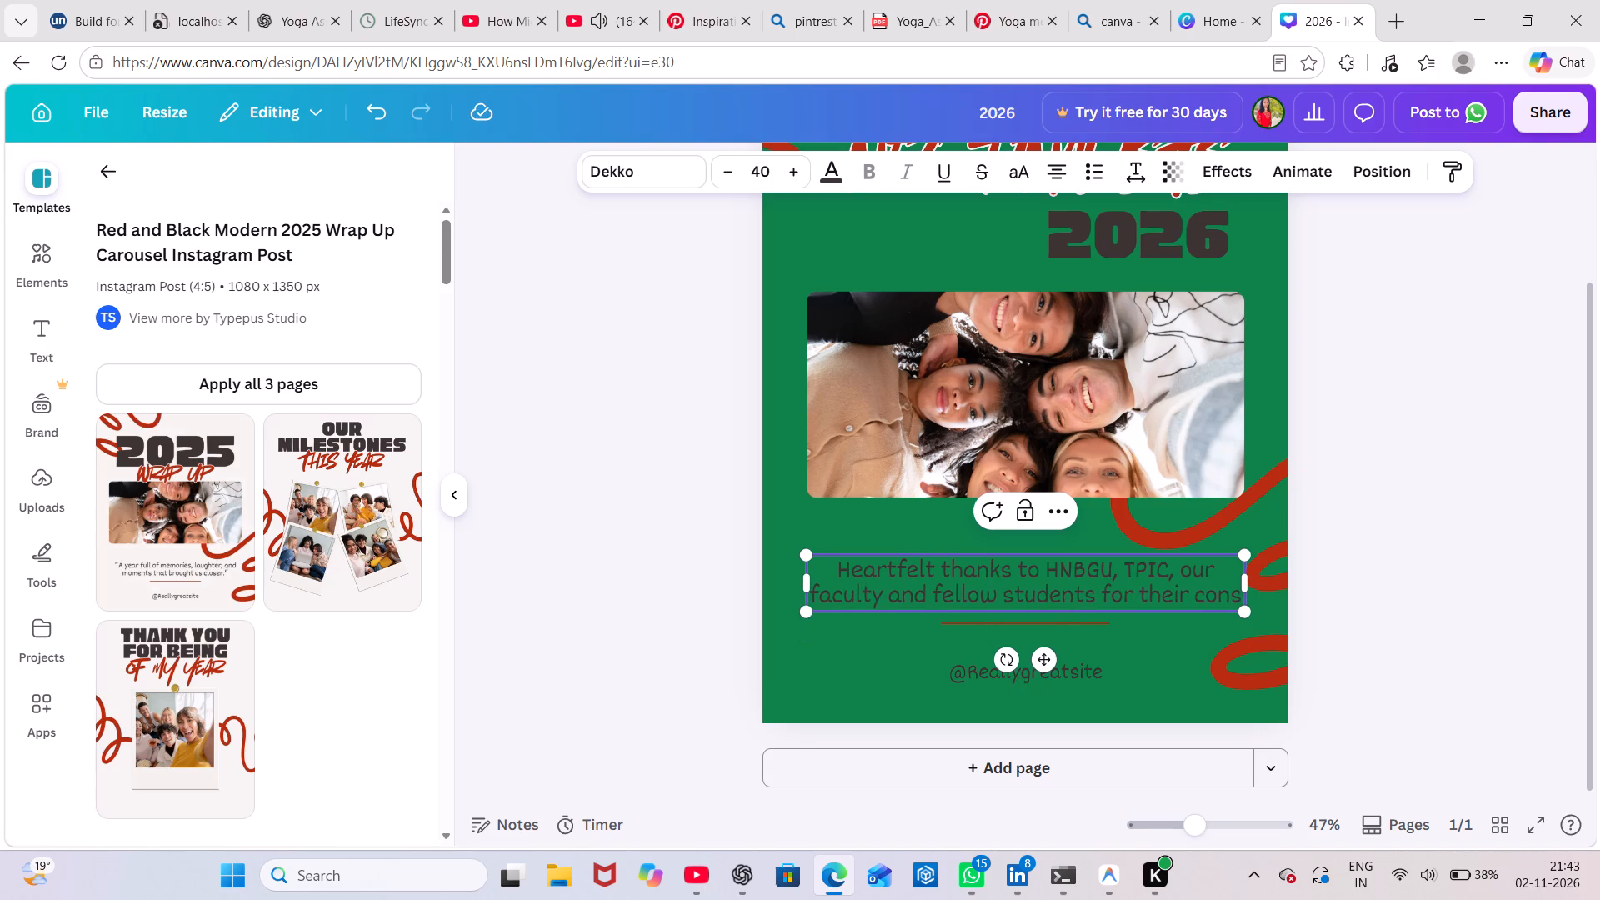
pyautogui.write('tant')
pyautogui.press('space')
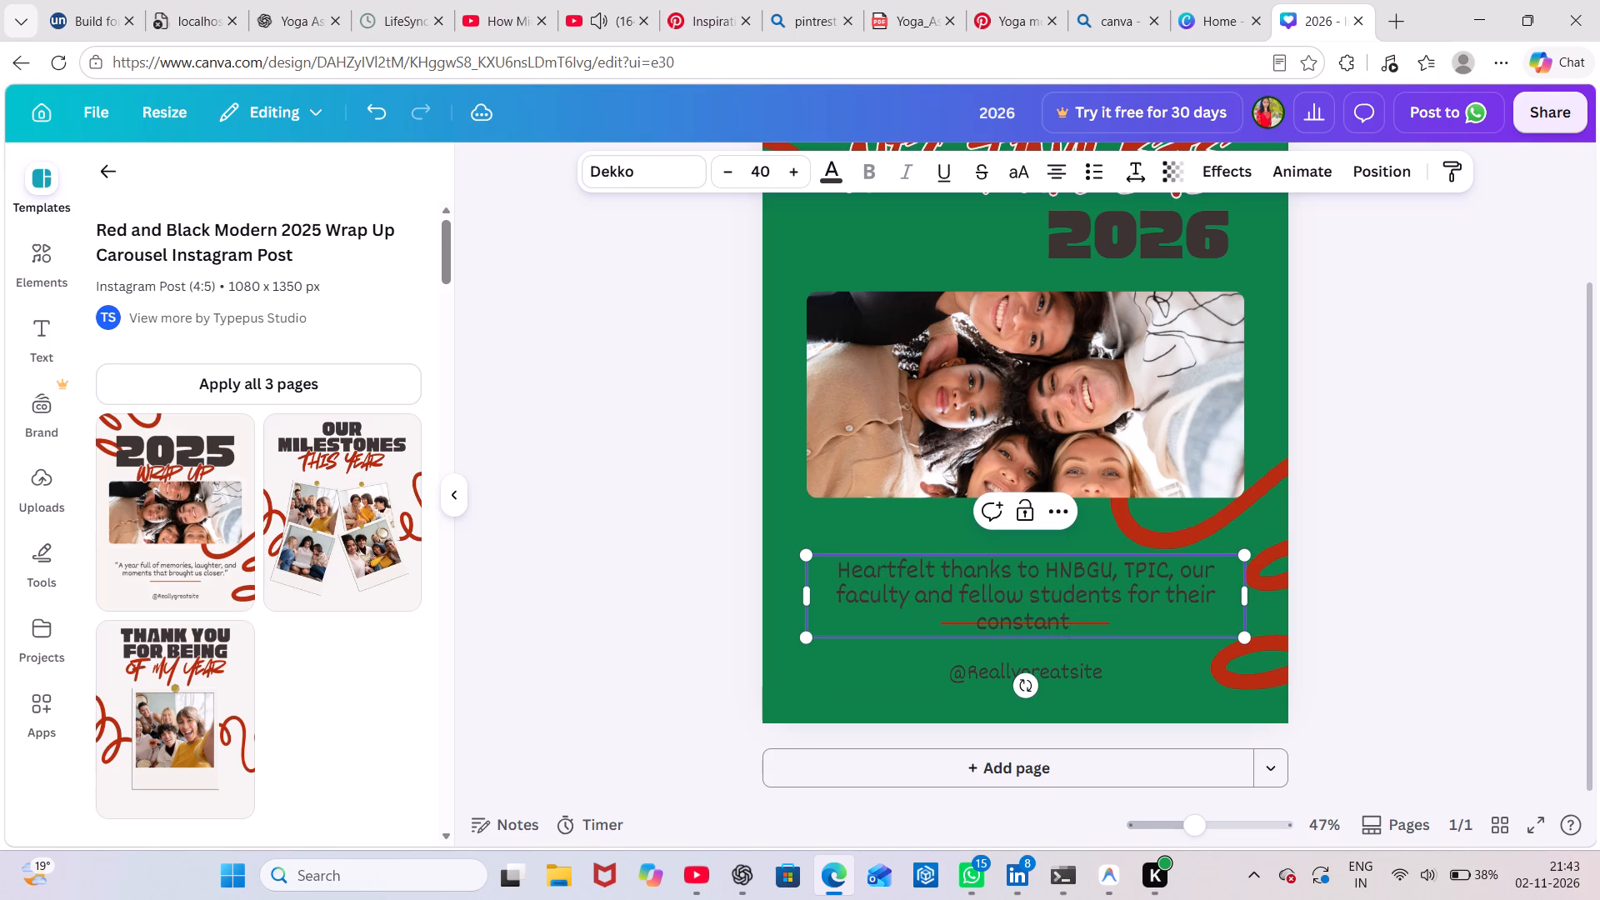
pyautogui.write('support and')
pyautogui.press('space')
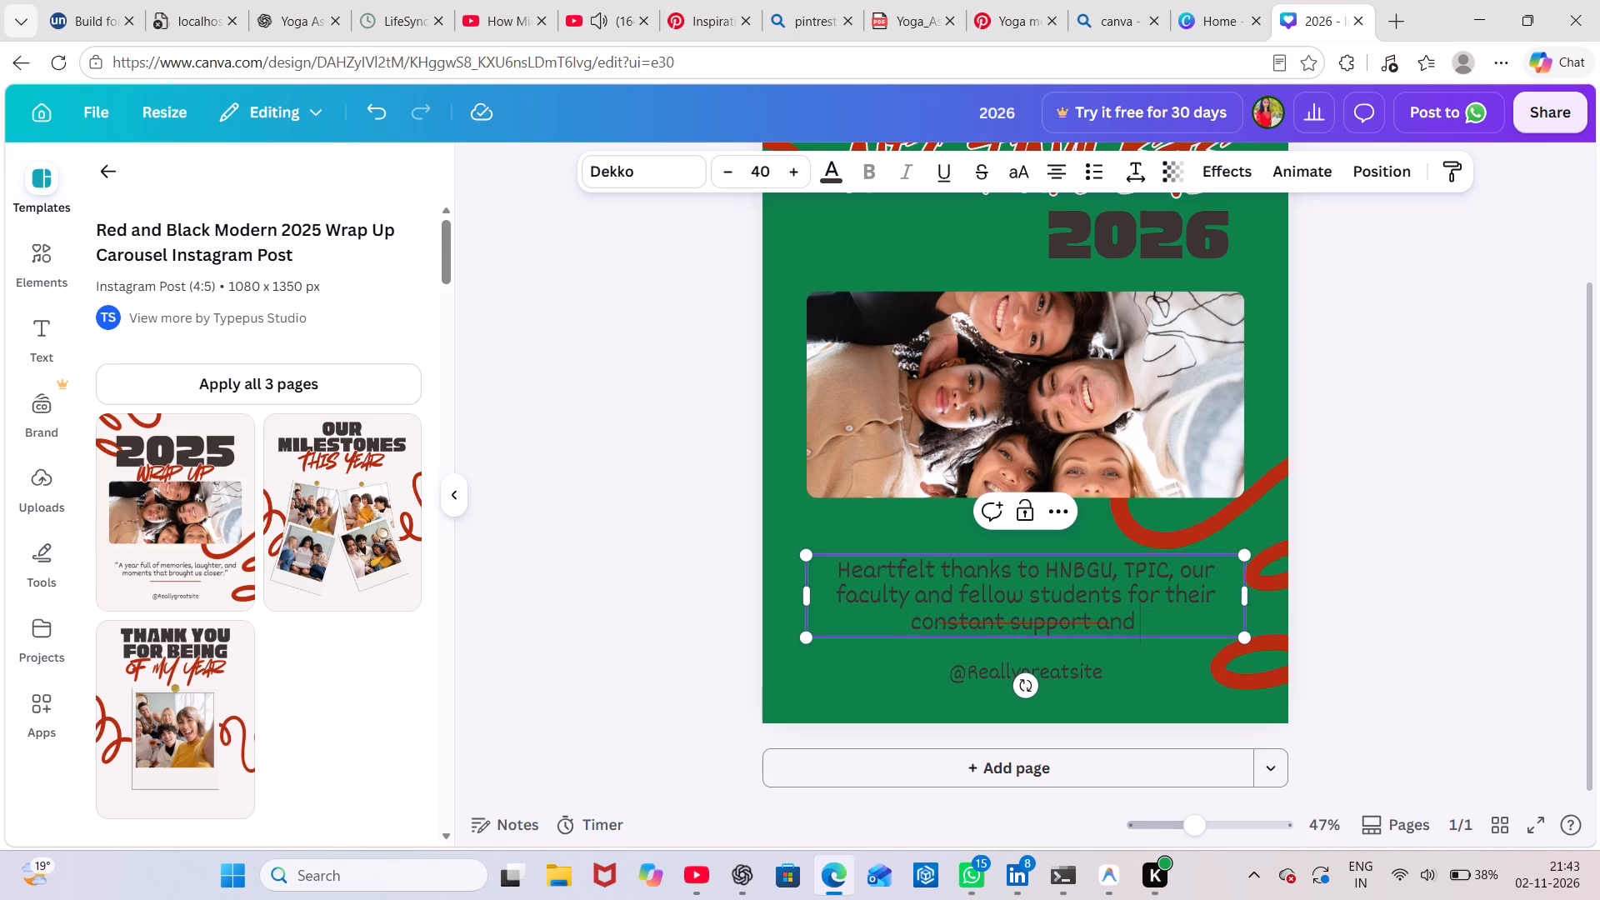
pyautogui.write('en')
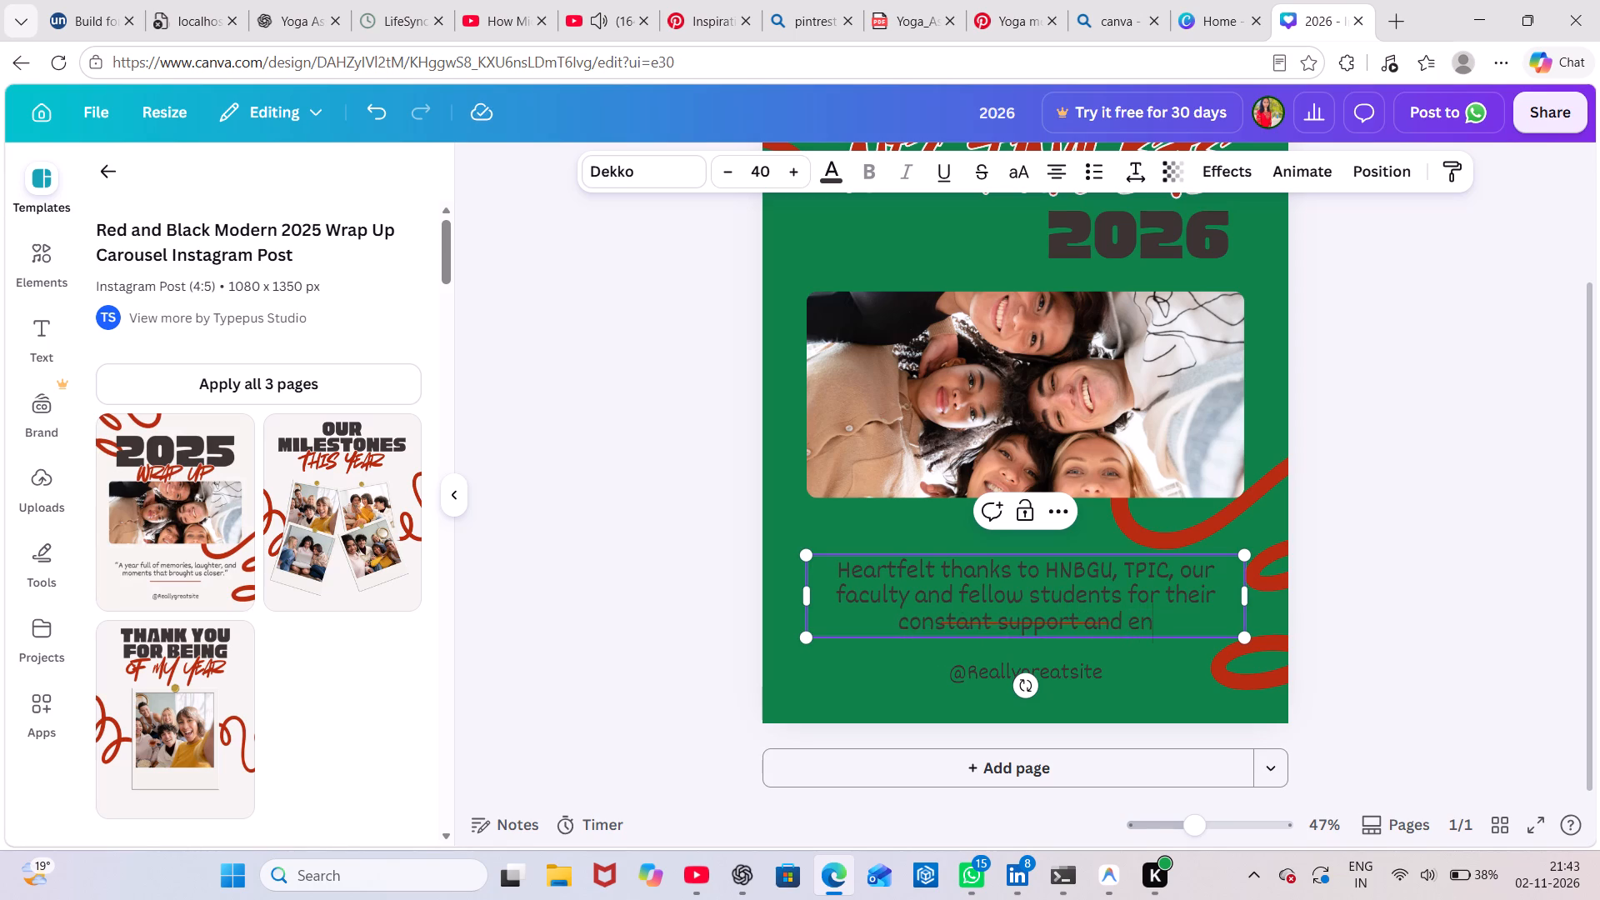
pyautogui.write('couragement')
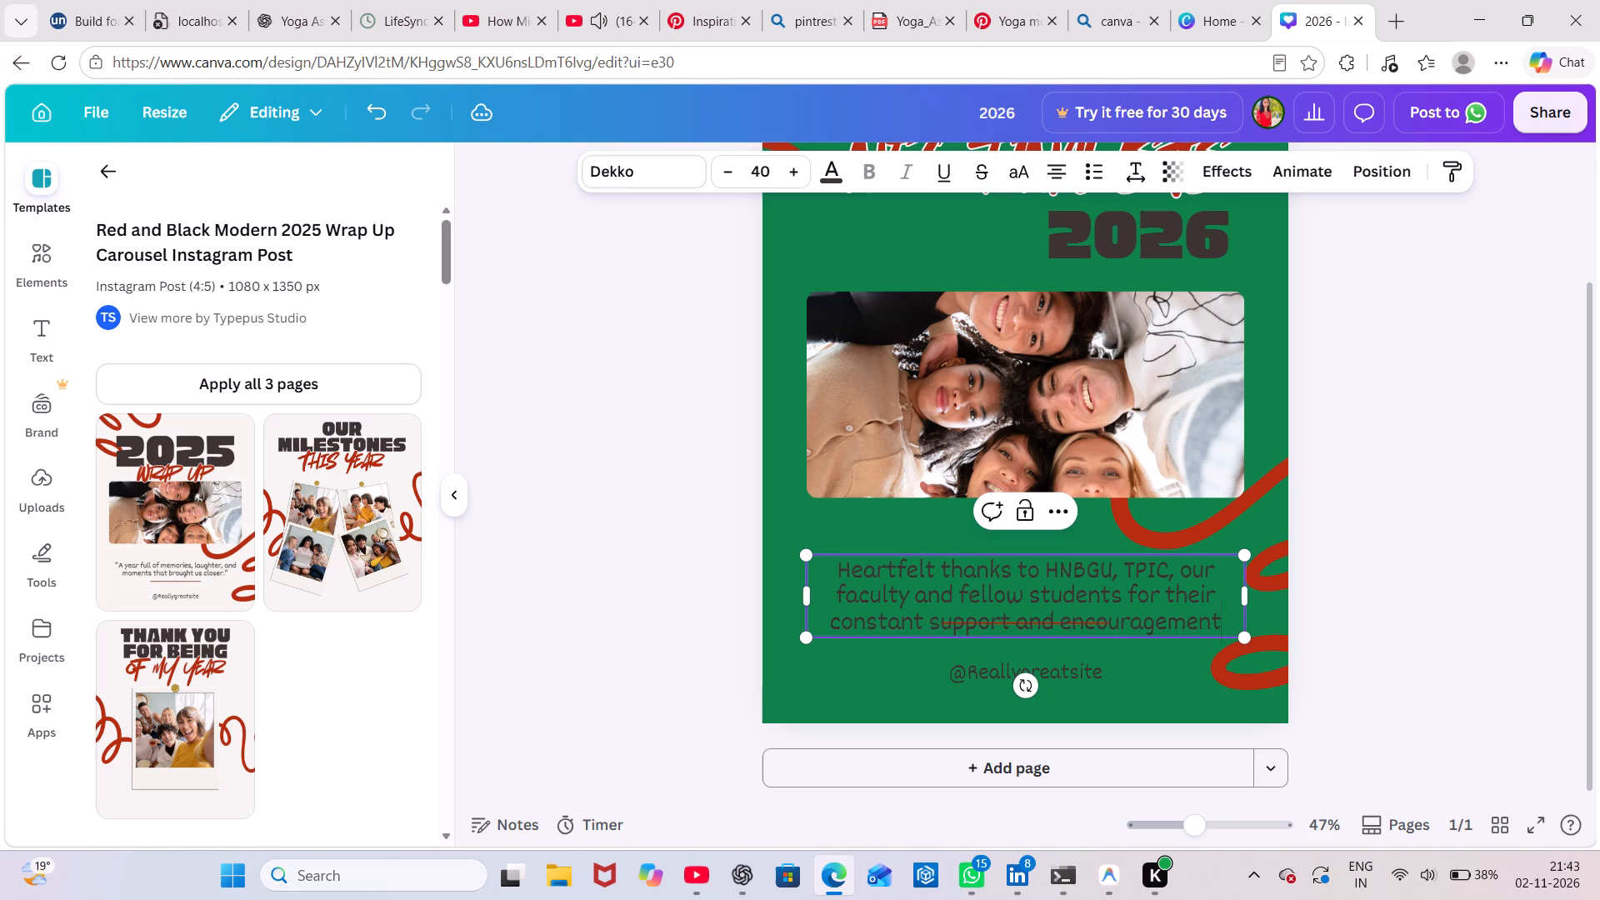
pyautogui.press('.')
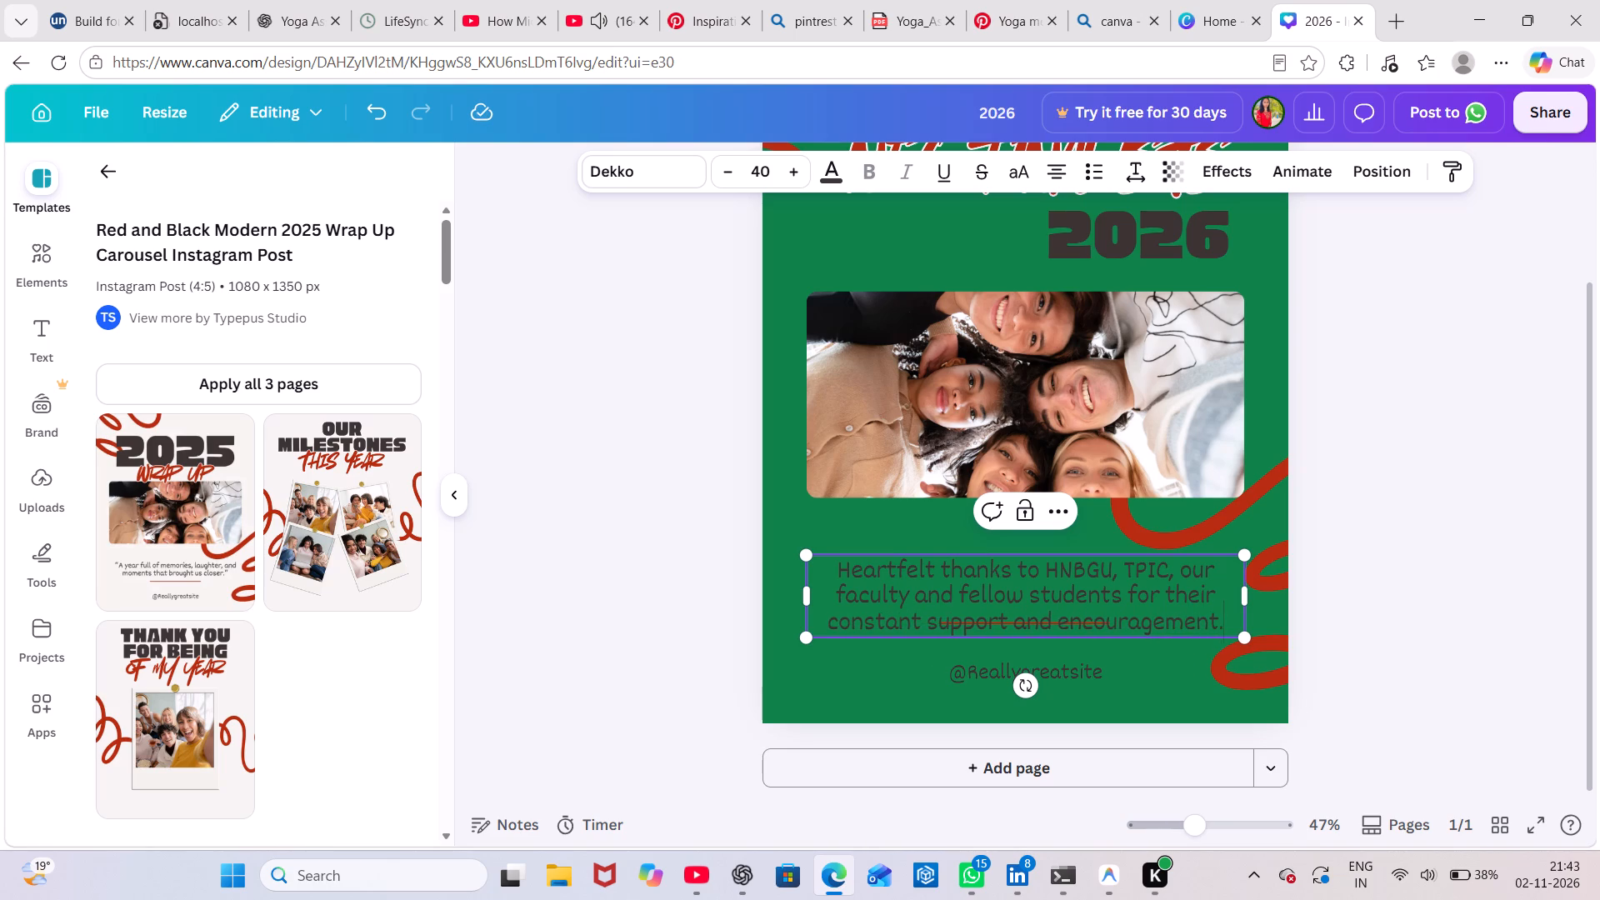
# Widen the thank-you text box beyond the page's right edge and reduce its font size to 28.
pyautogui.moveTo(1250, 603); pyautogui.dragTo(1360, 570)
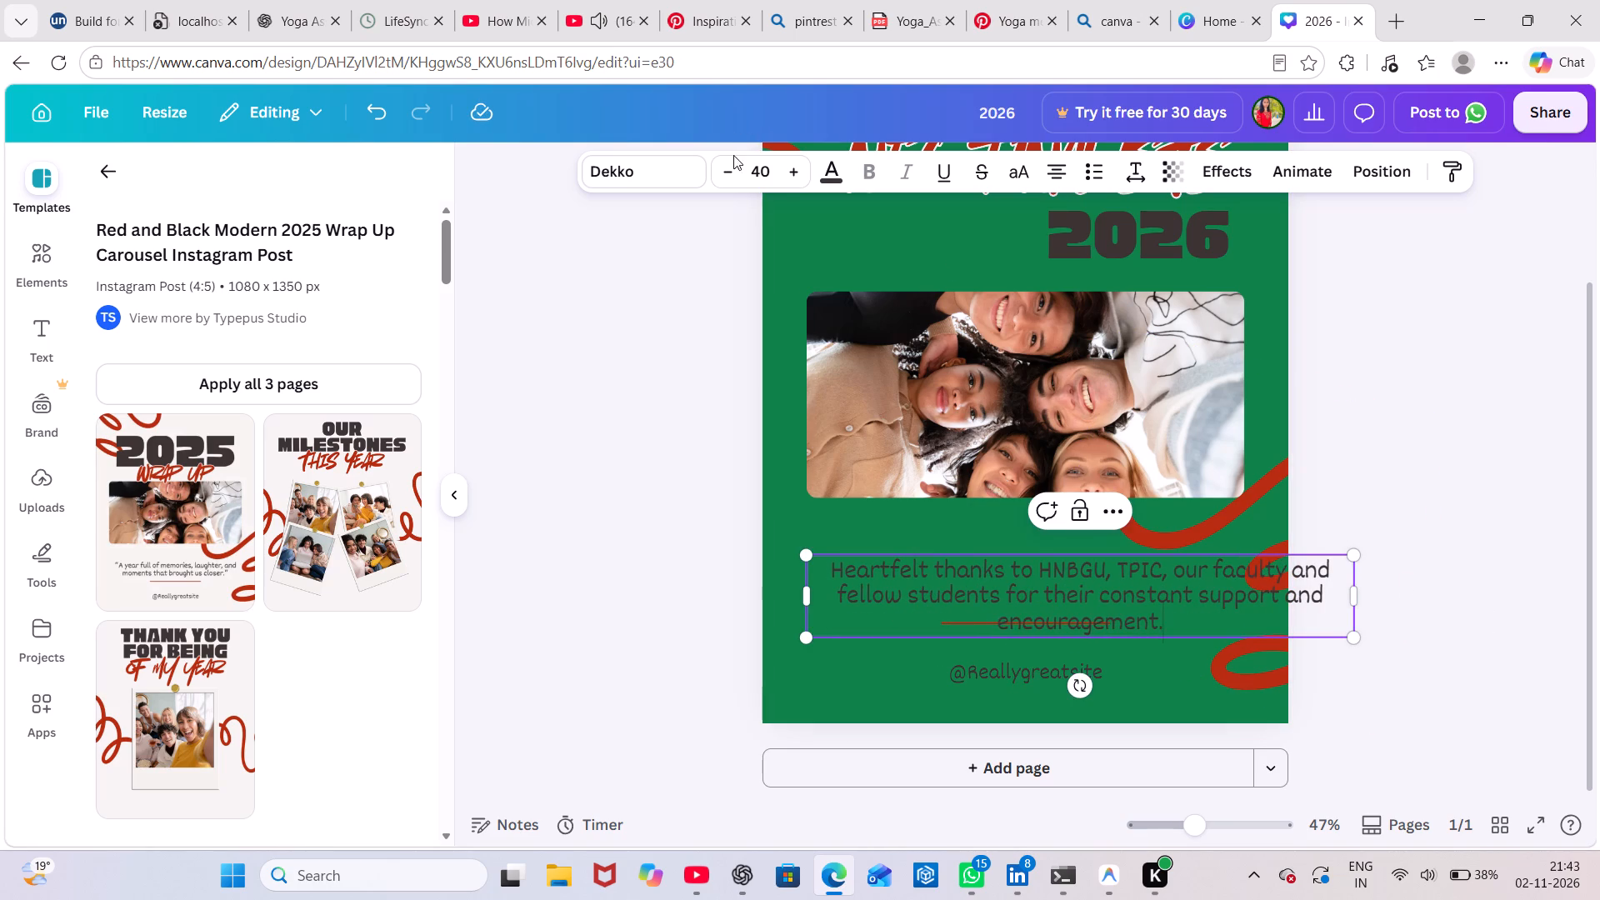
pyautogui.tripleClick(728, 173)
pyautogui.tripleClick(728, 173)
pyautogui.tripleClick(728, 173)
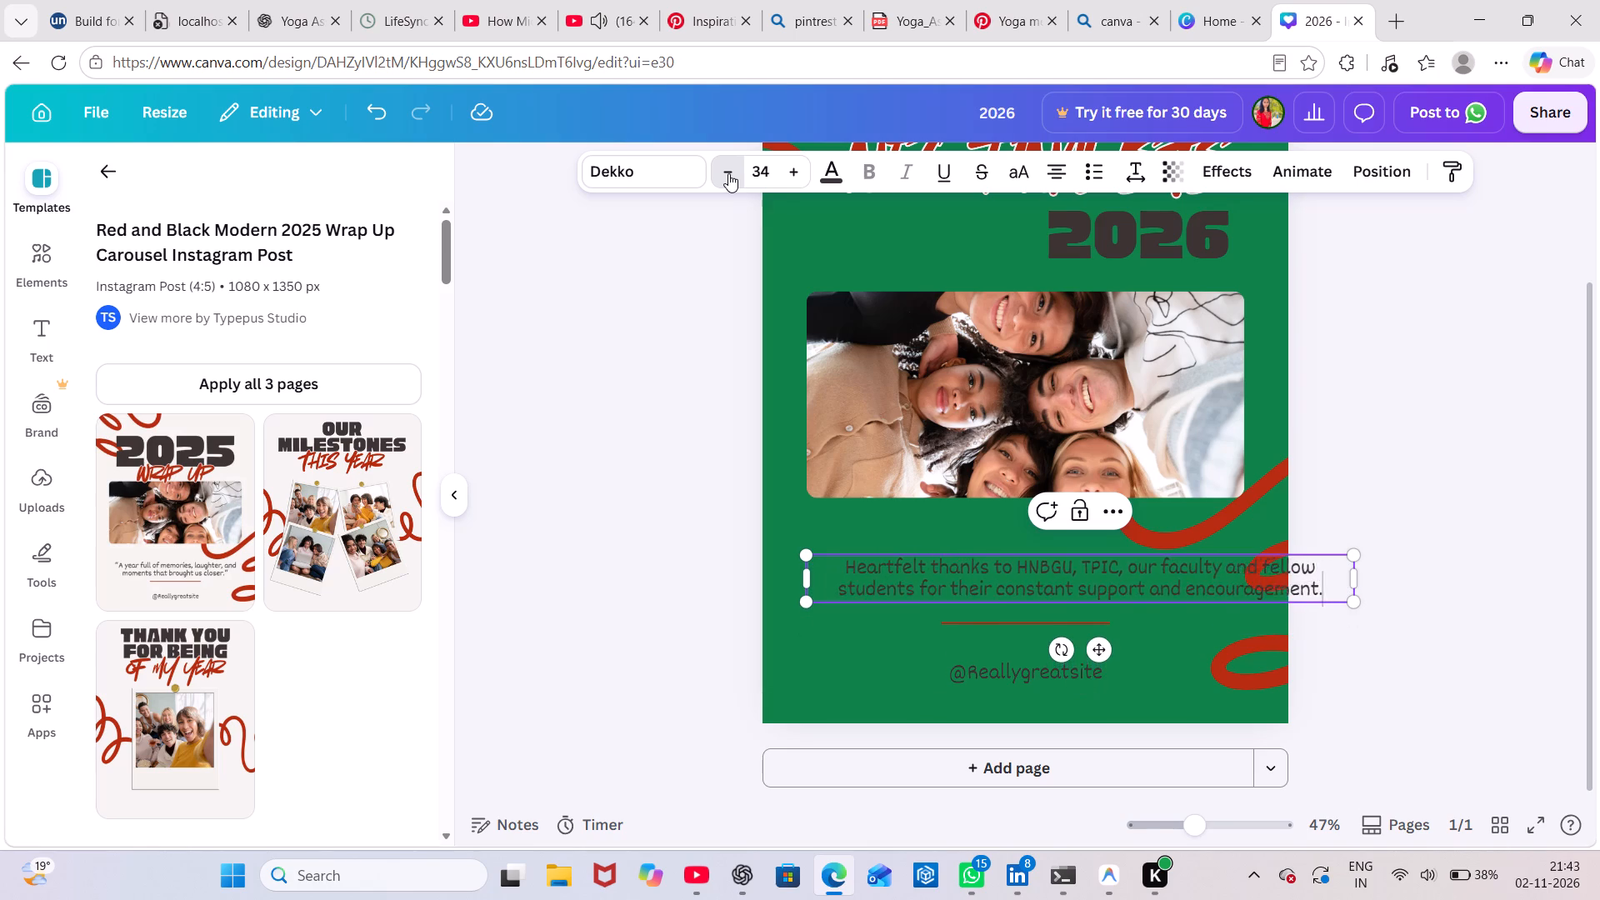
pyautogui.click(1482, 490)
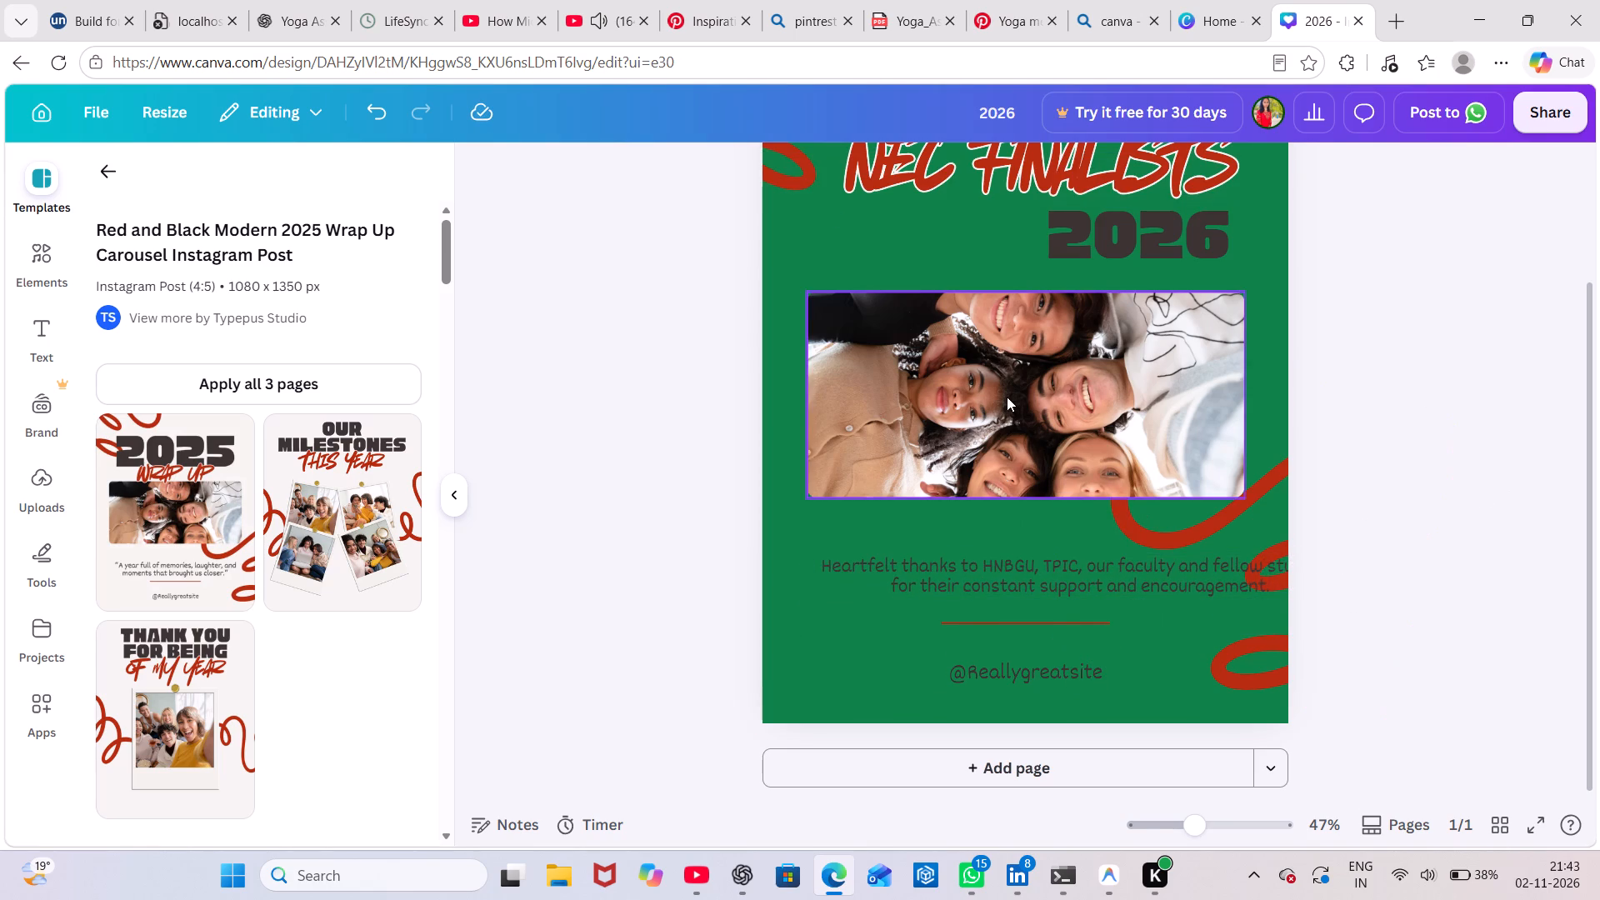
pyautogui.click(908, 569)
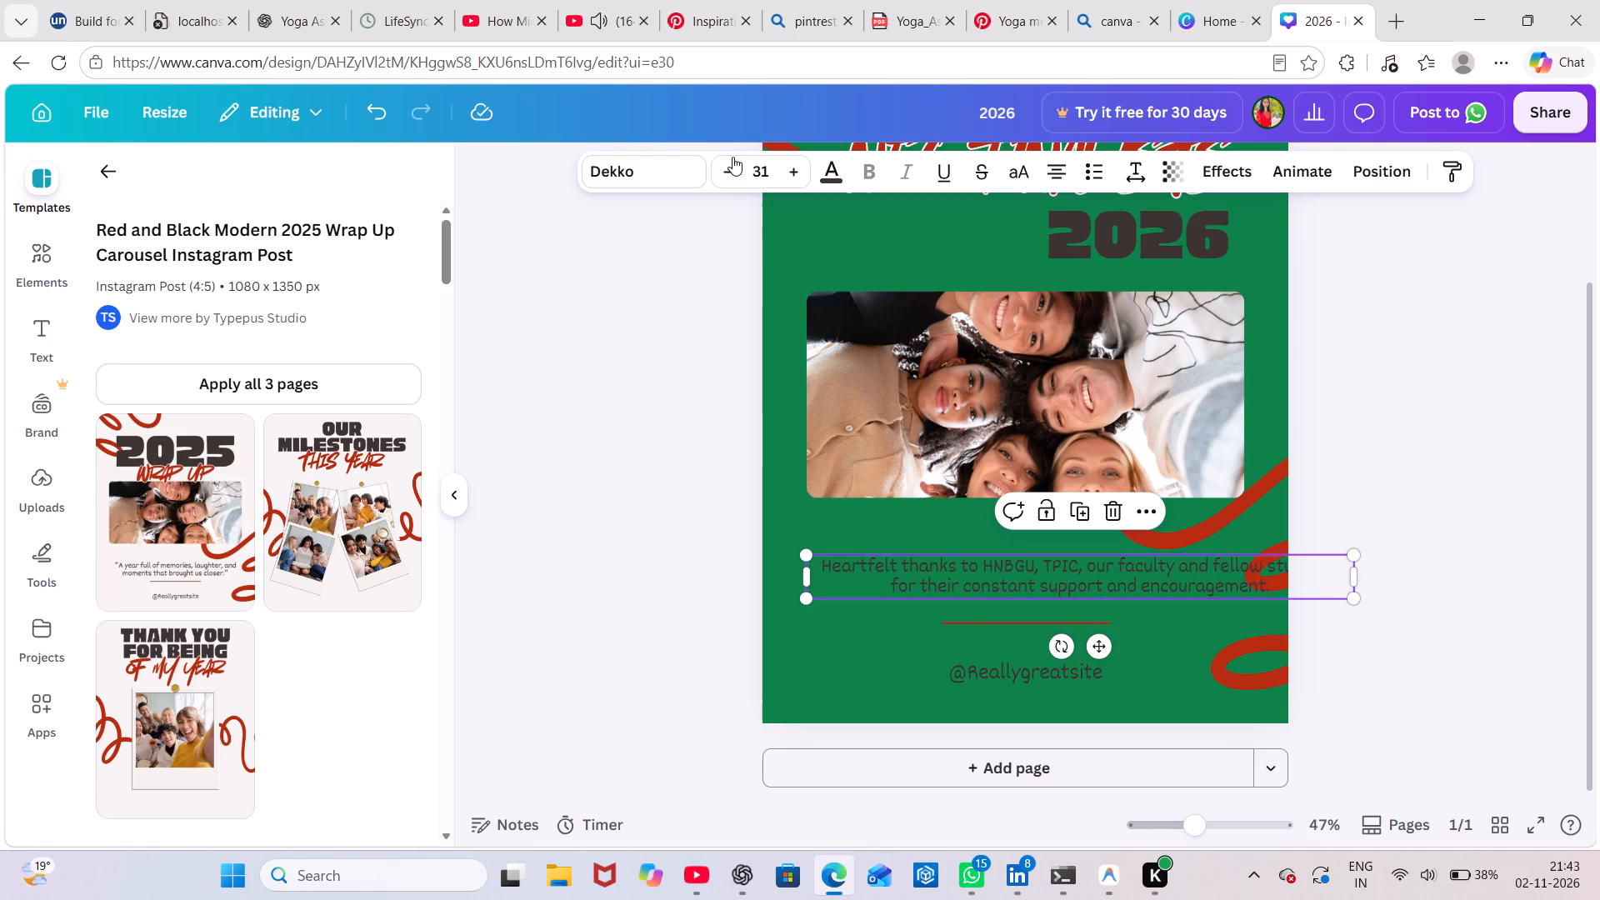
pyautogui.tripleClick(721, 169)
# Recolour the thank-you text white by sampling the colour with the eyedropper.
pyautogui.click(827, 172)
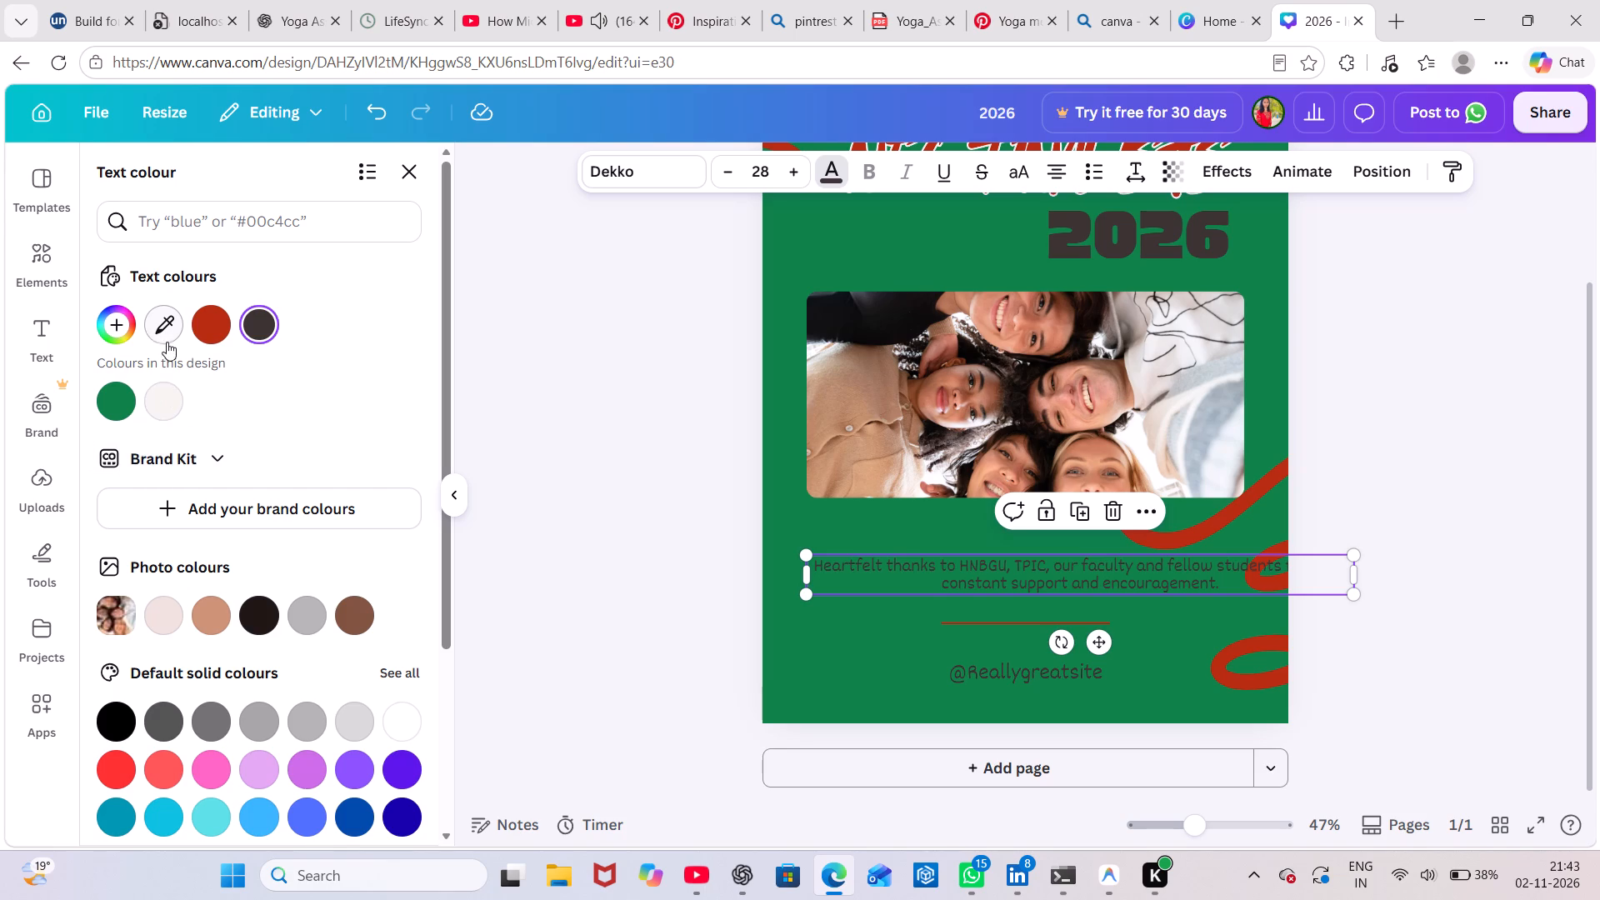
pyautogui.click(158, 327)
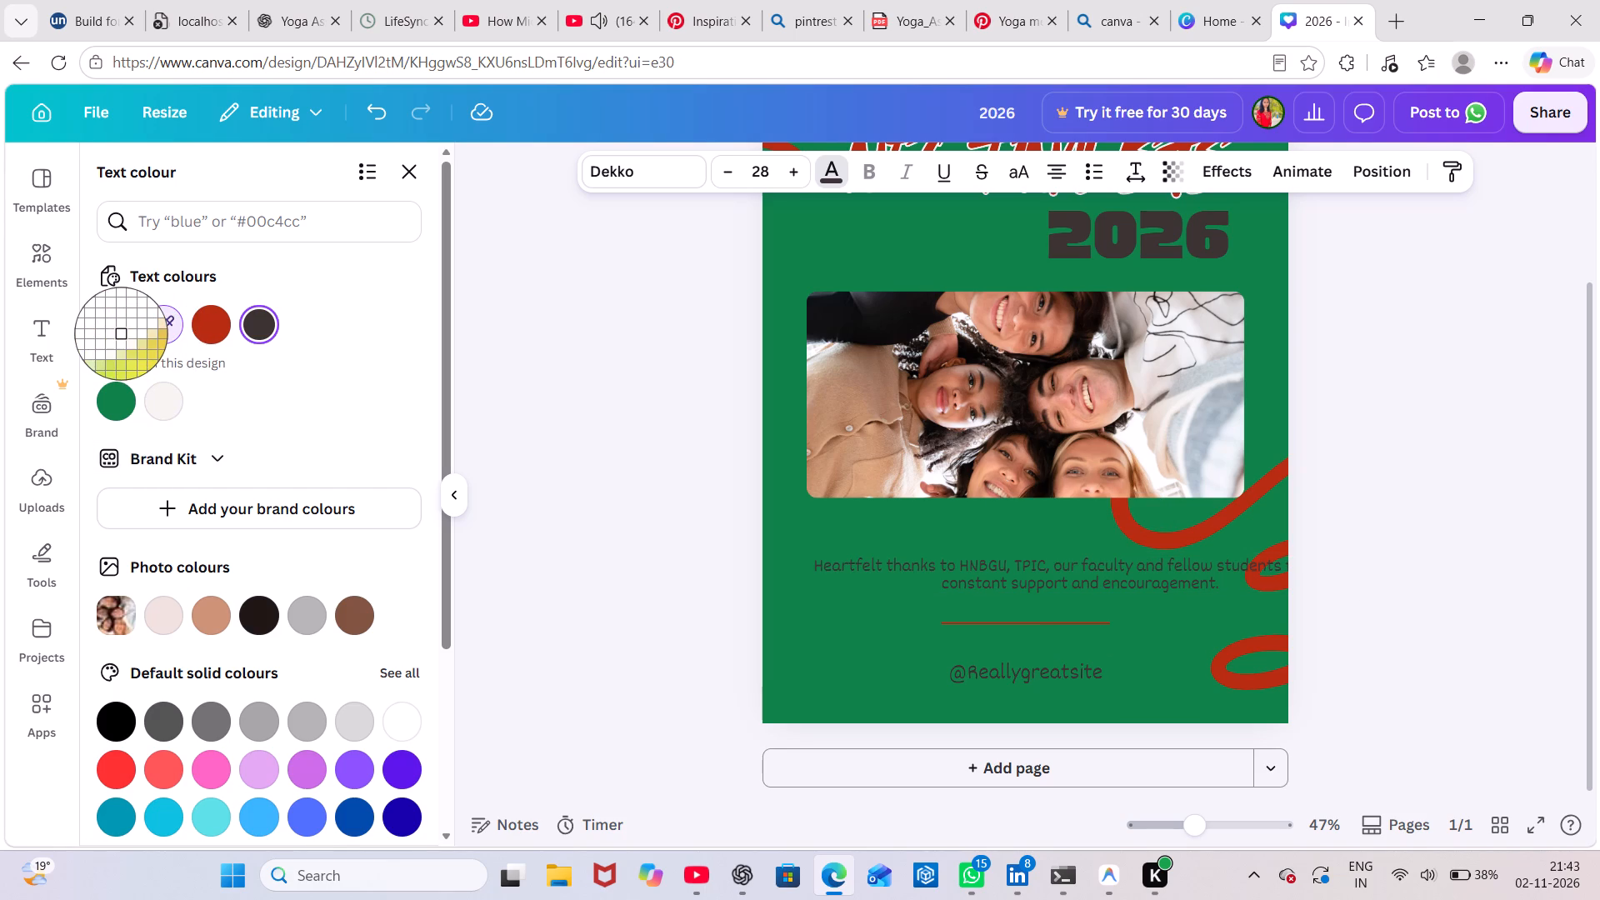
pyautogui.click(122, 333)
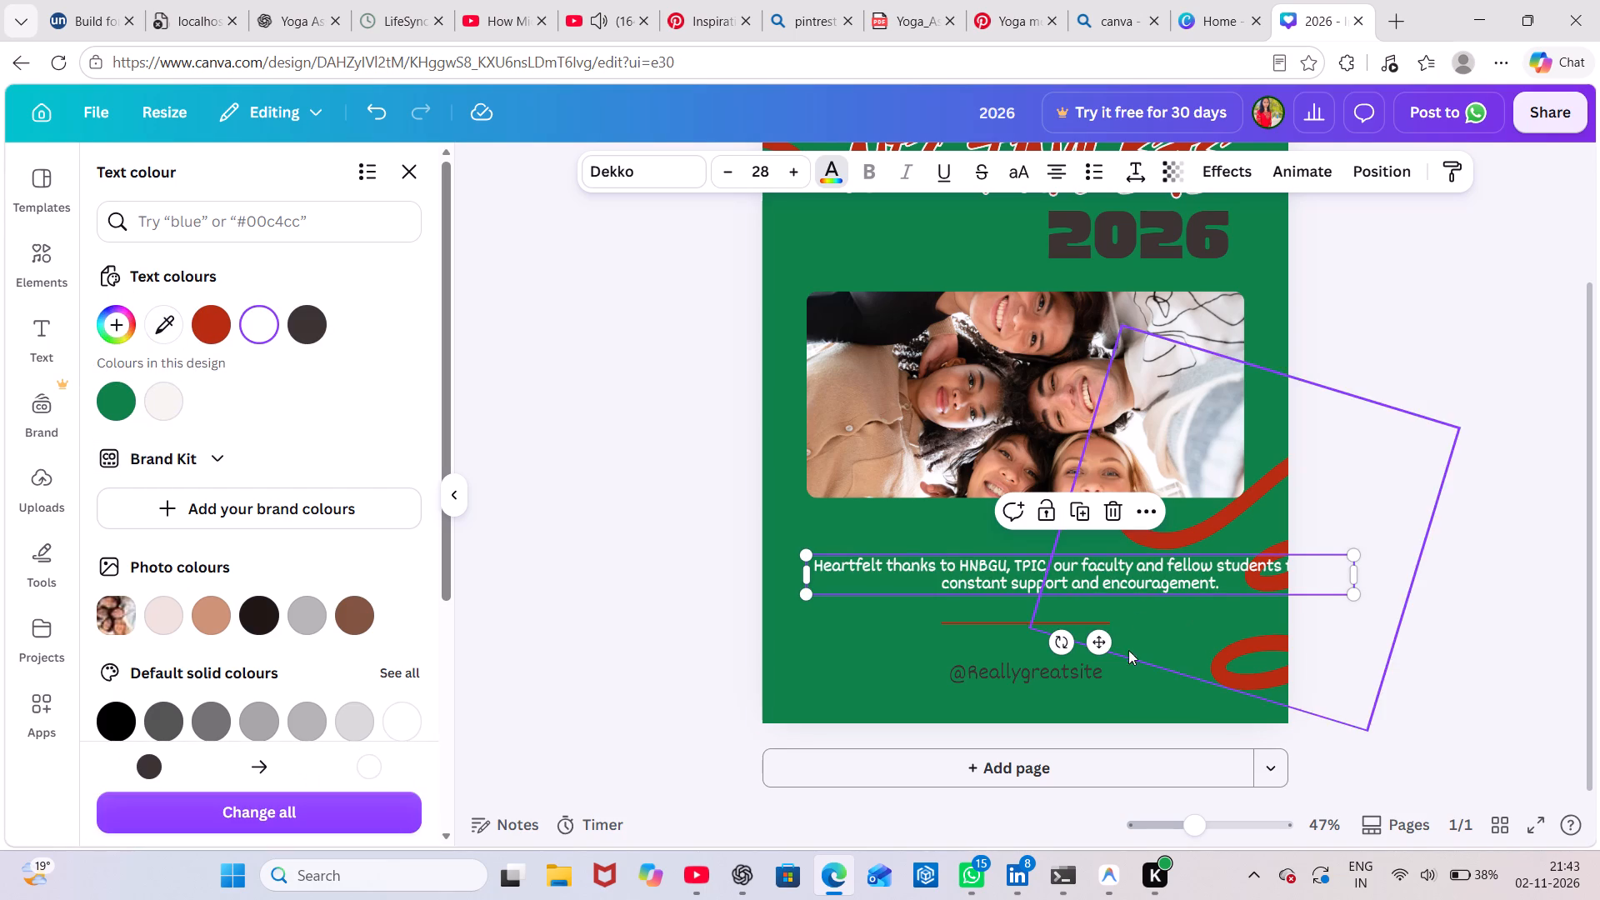
pyautogui.click(1324, 440)
# Narrow the thank-you text box so it wraps to two lines within the page, and place it just below the photo.
pyautogui.moveTo(1168, 575); pyautogui.dragTo(1122, 572)
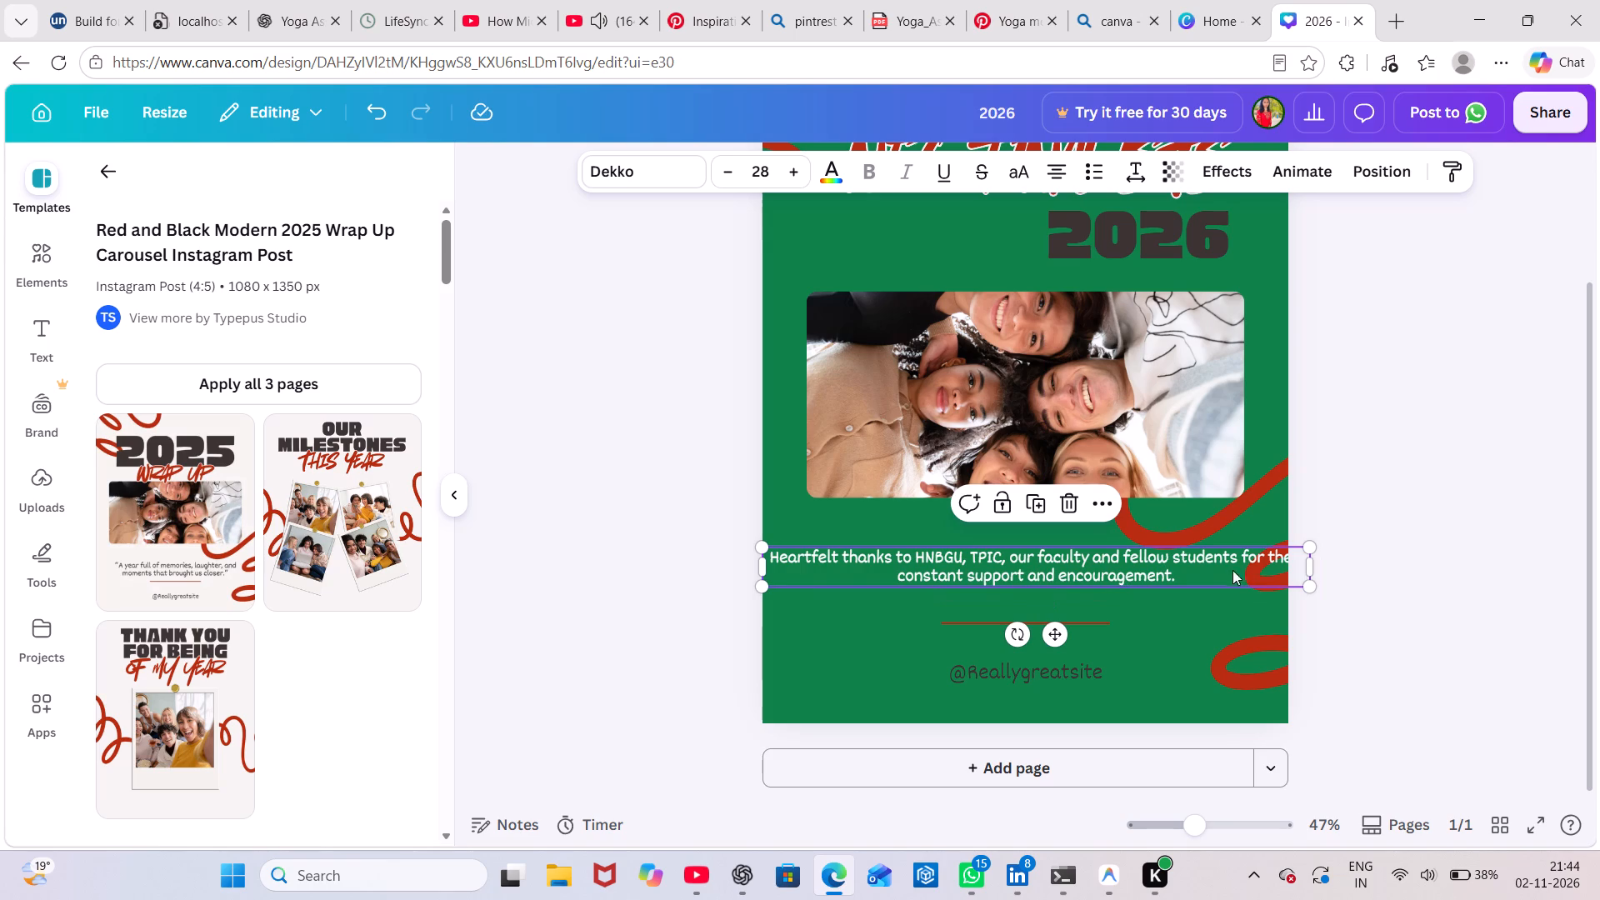
pyautogui.moveTo(1315, 569); pyautogui.dragTo(1202, 564)
pyautogui.click(1379, 553)
pyautogui.moveTo(1037, 574); pyautogui.dragTo(1073, 560)
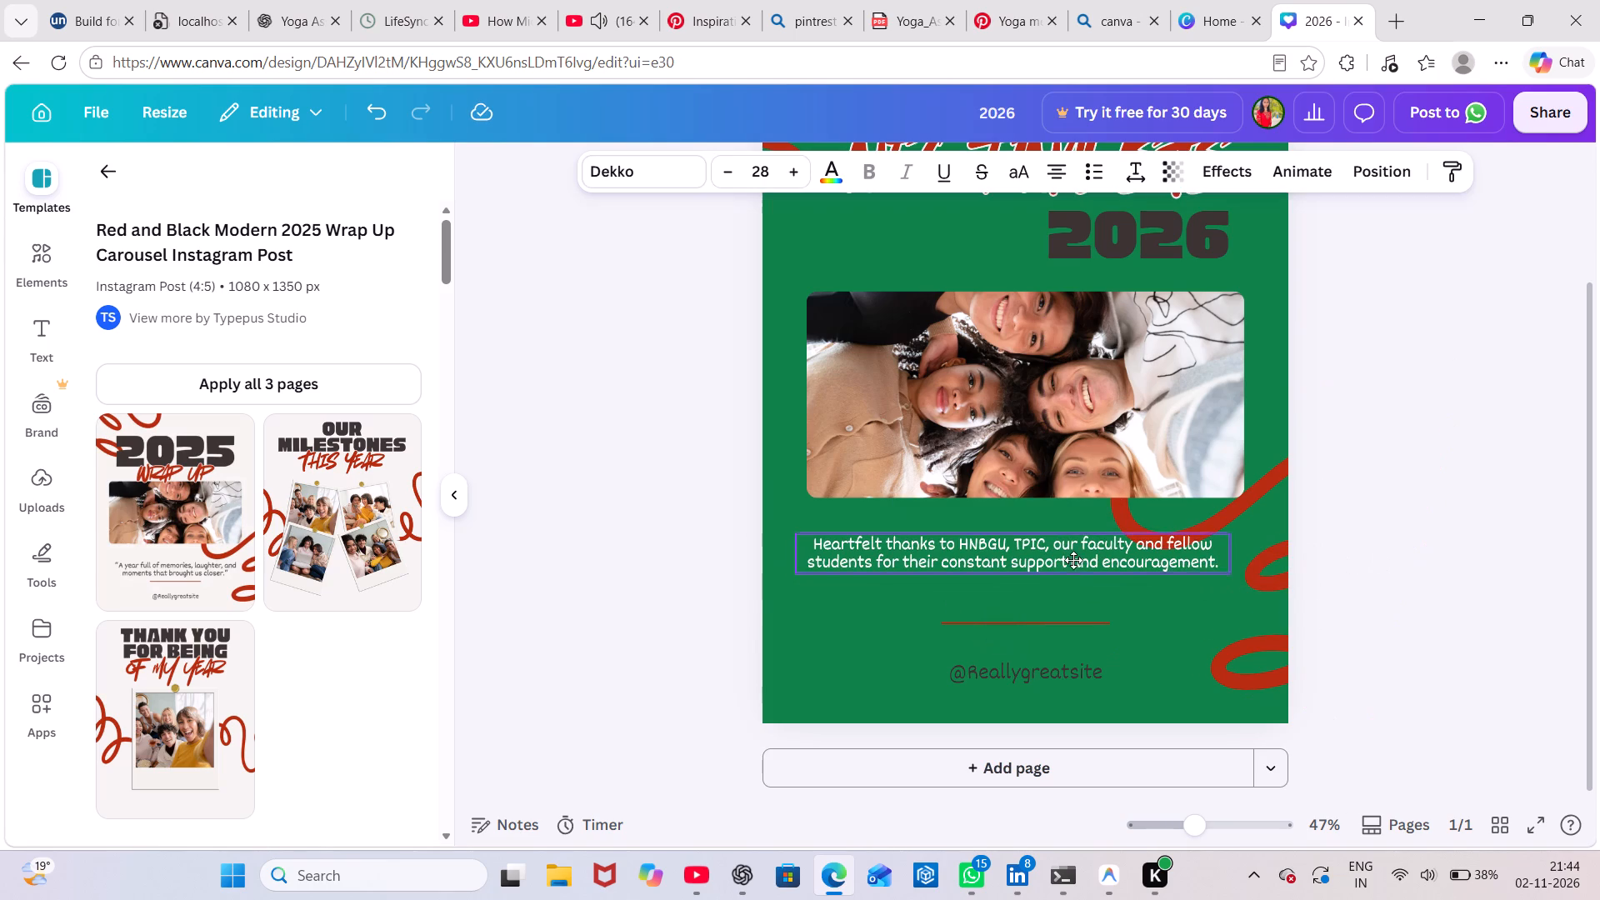
pyautogui.moveTo(1073, 560); pyautogui.dragTo(1078, 547)
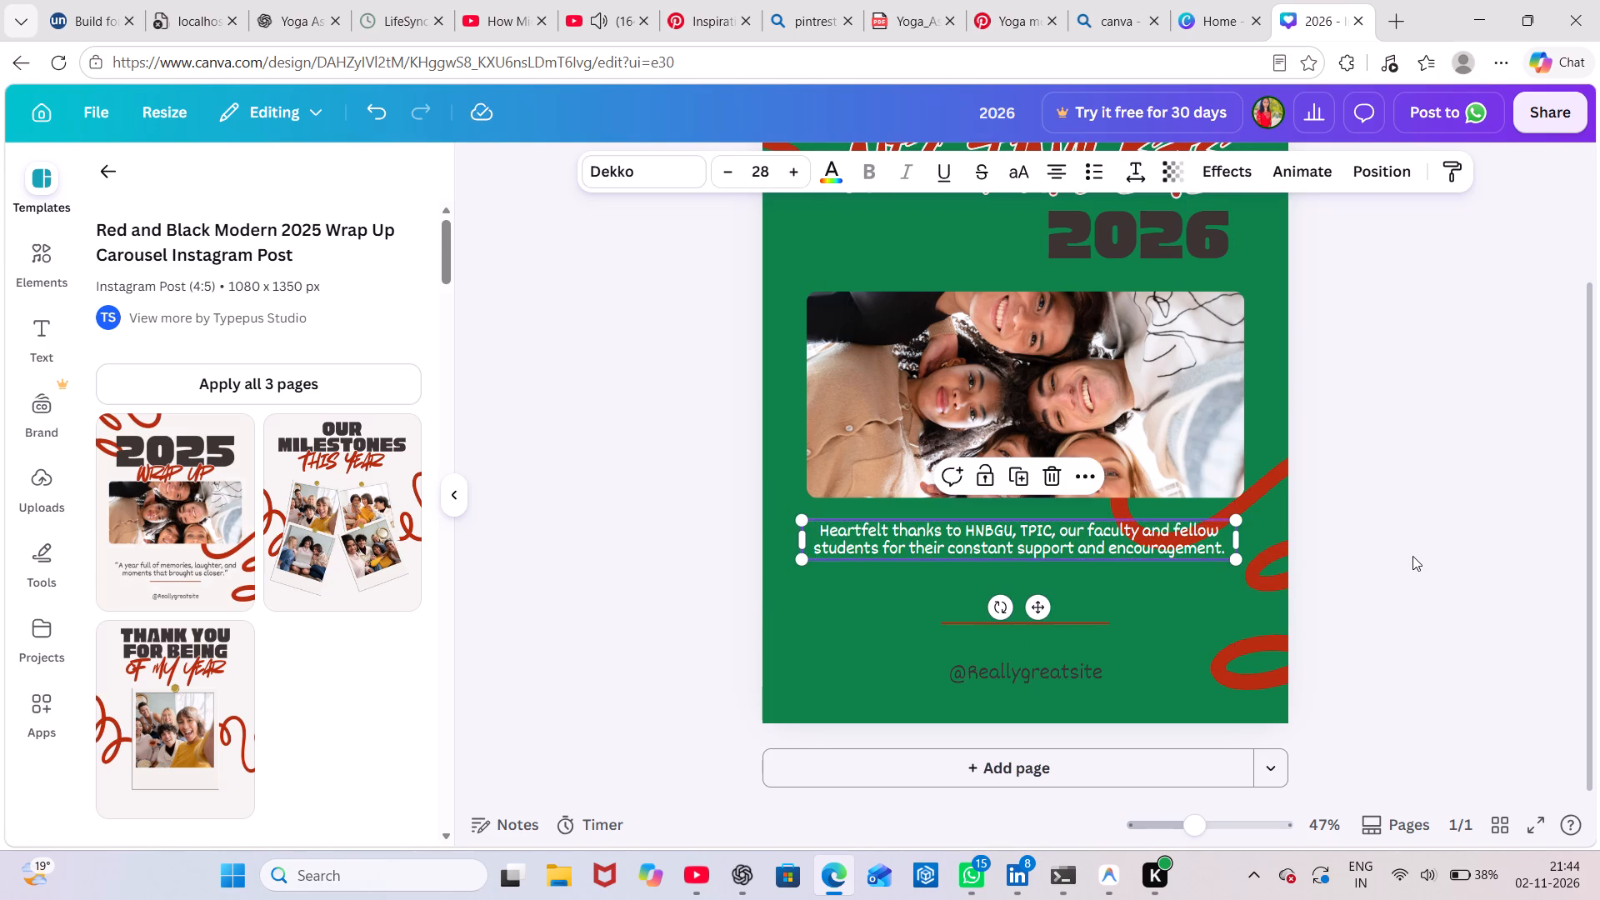
pyautogui.click(1412, 556)
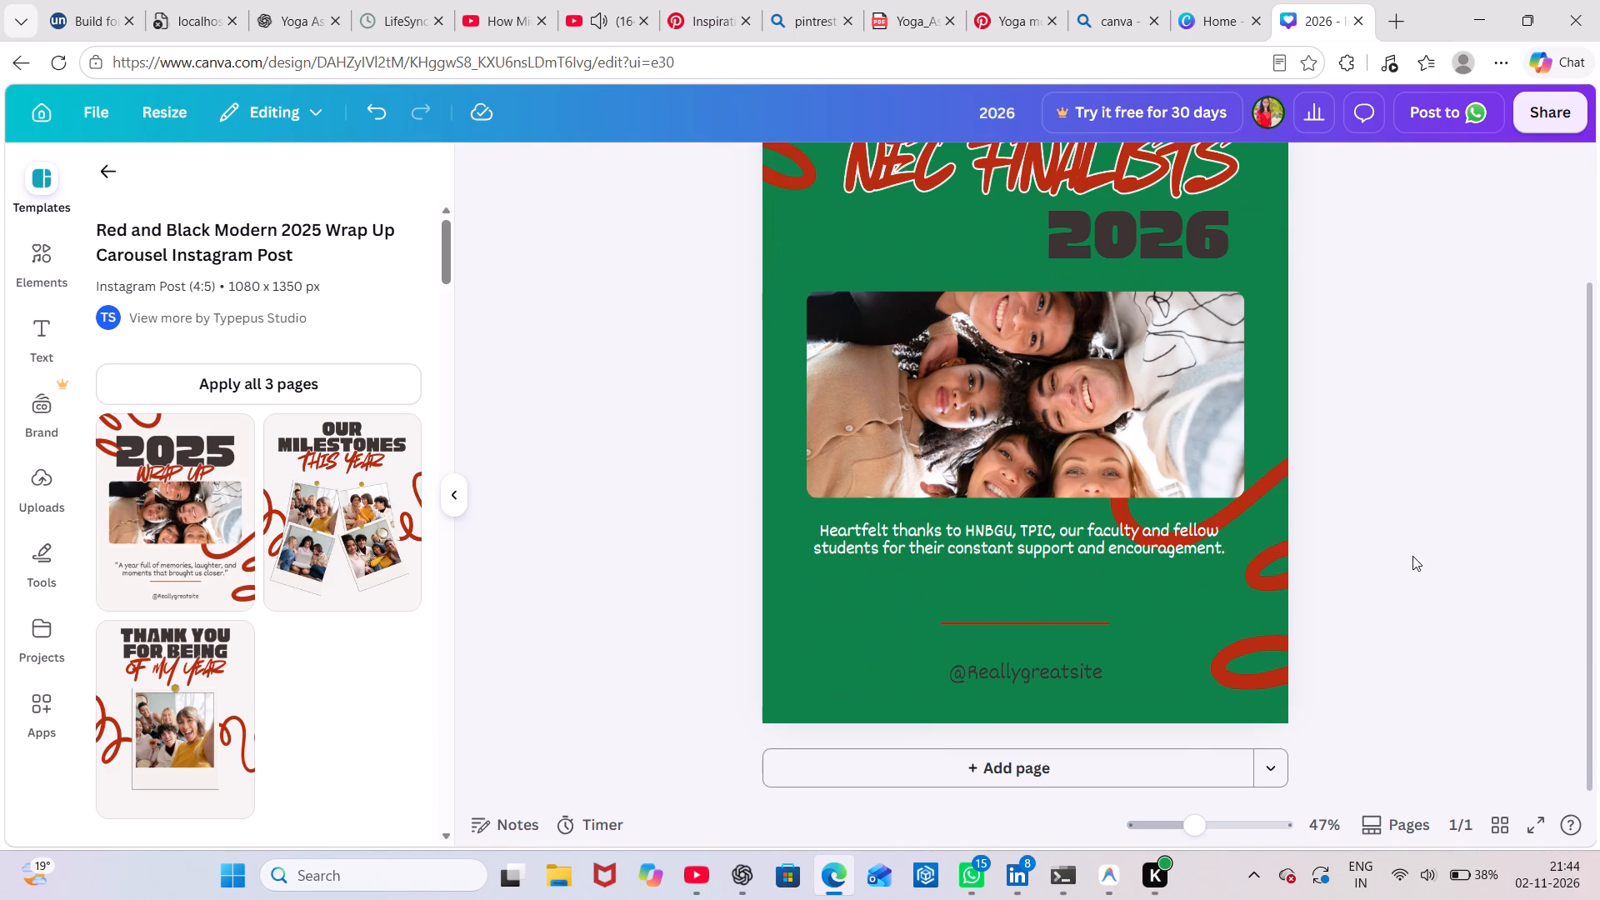
pyautogui.click(1076, 682)
pyautogui.press('BackSpace')
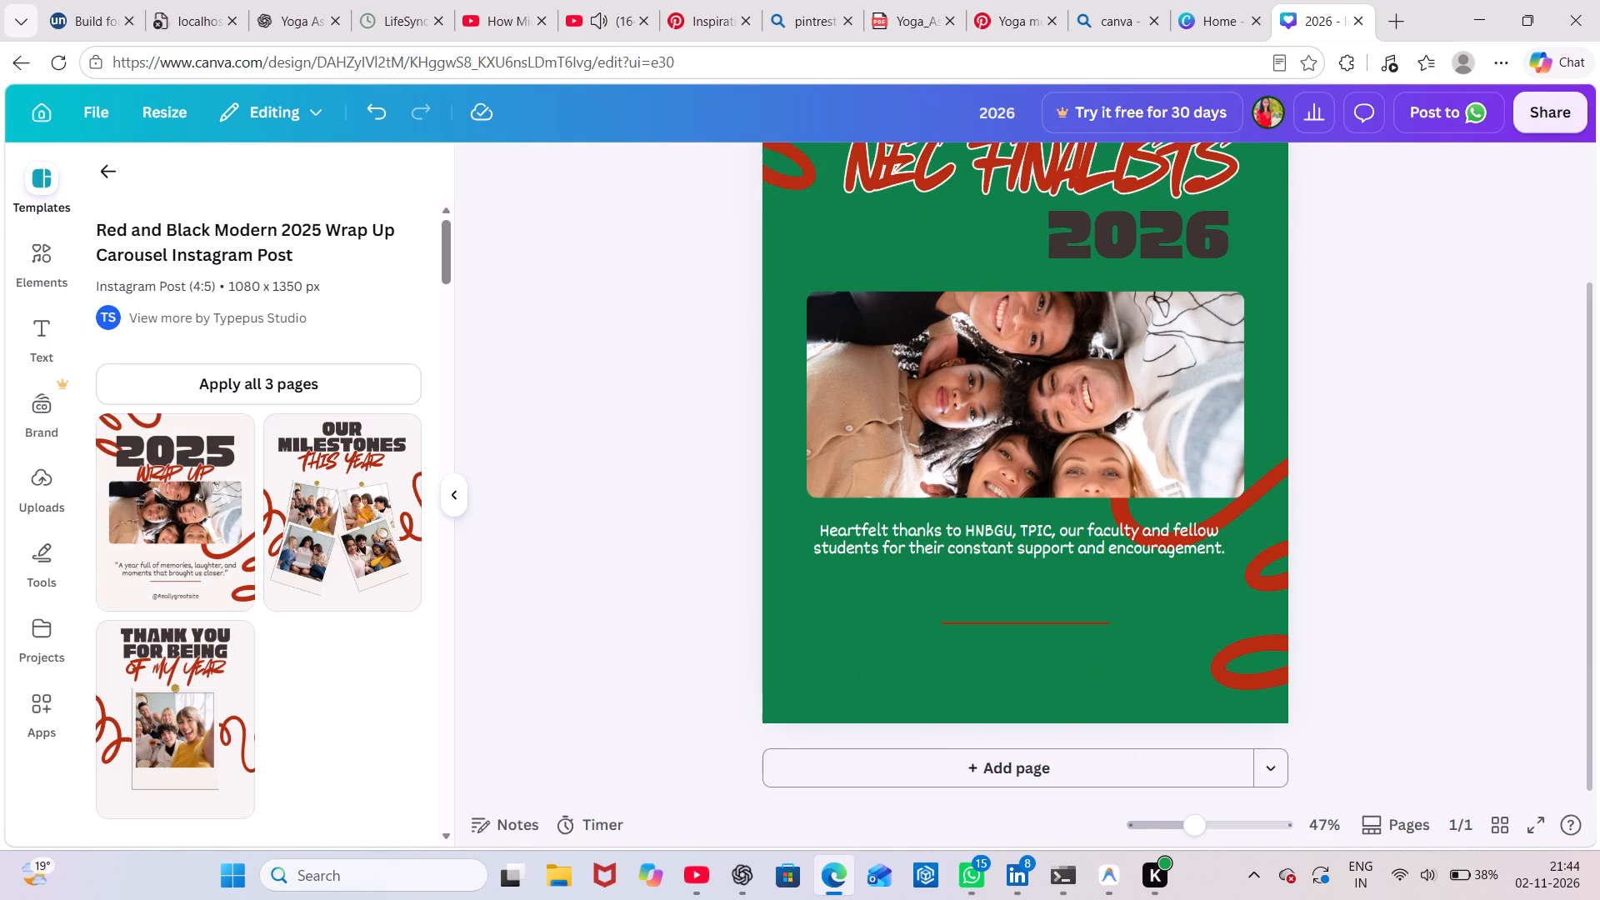
# Shift the red divider line, the thank-you text and the group photo down to open a gap beneath "2026".
pyautogui.moveTo(1028, 620); pyautogui.dragTo(1031, 639)
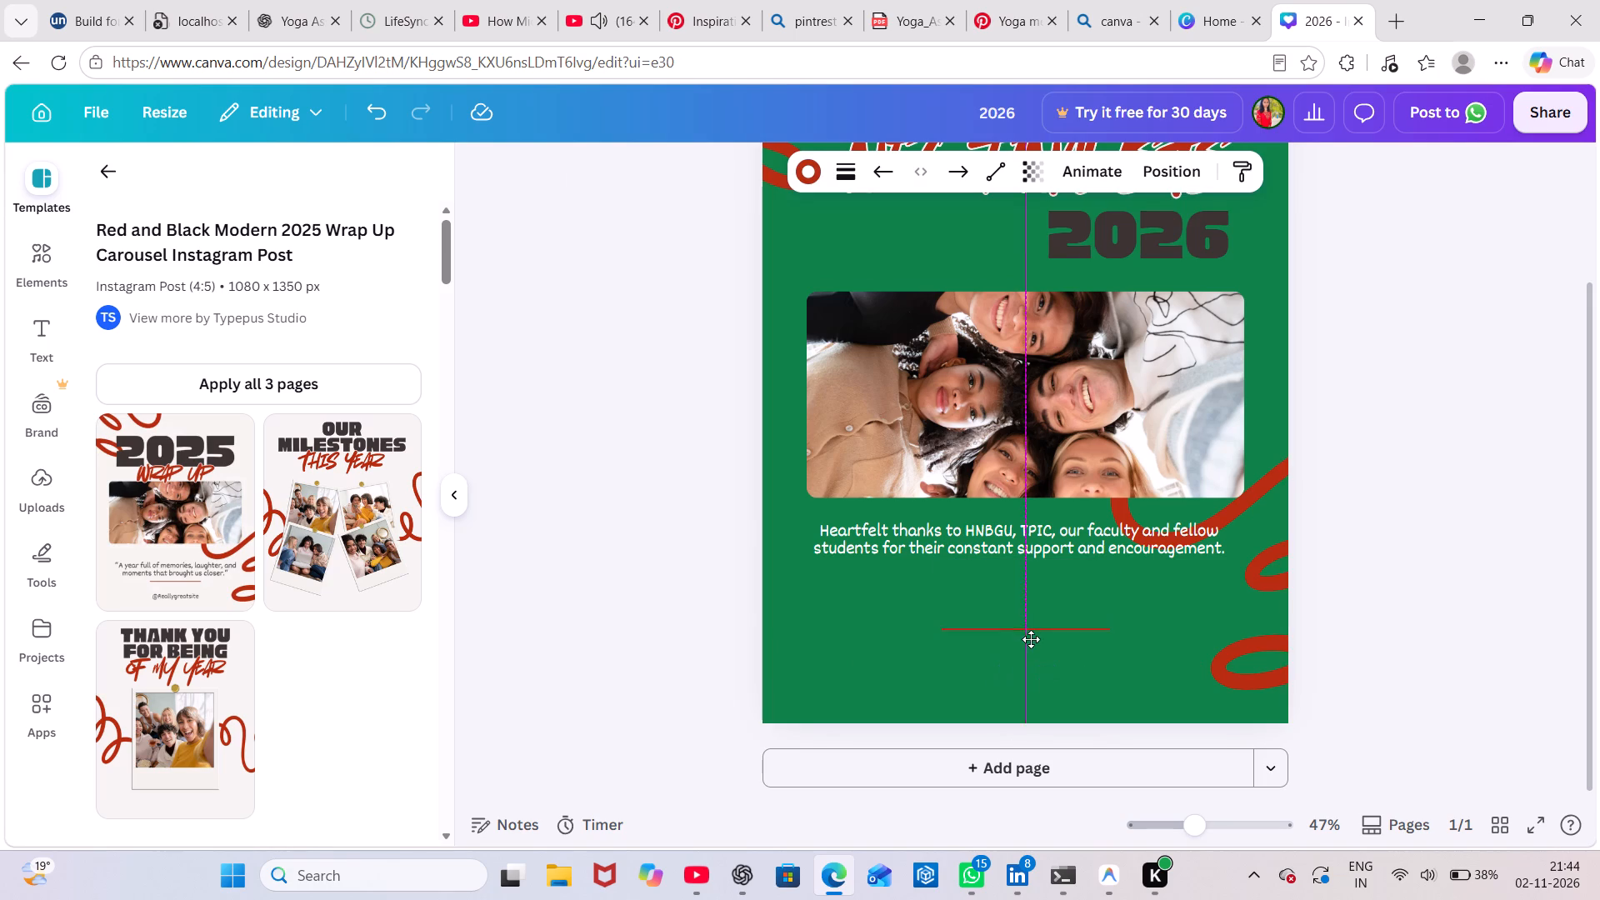
pyautogui.moveTo(1031, 639); pyautogui.dragTo(1032, 652)
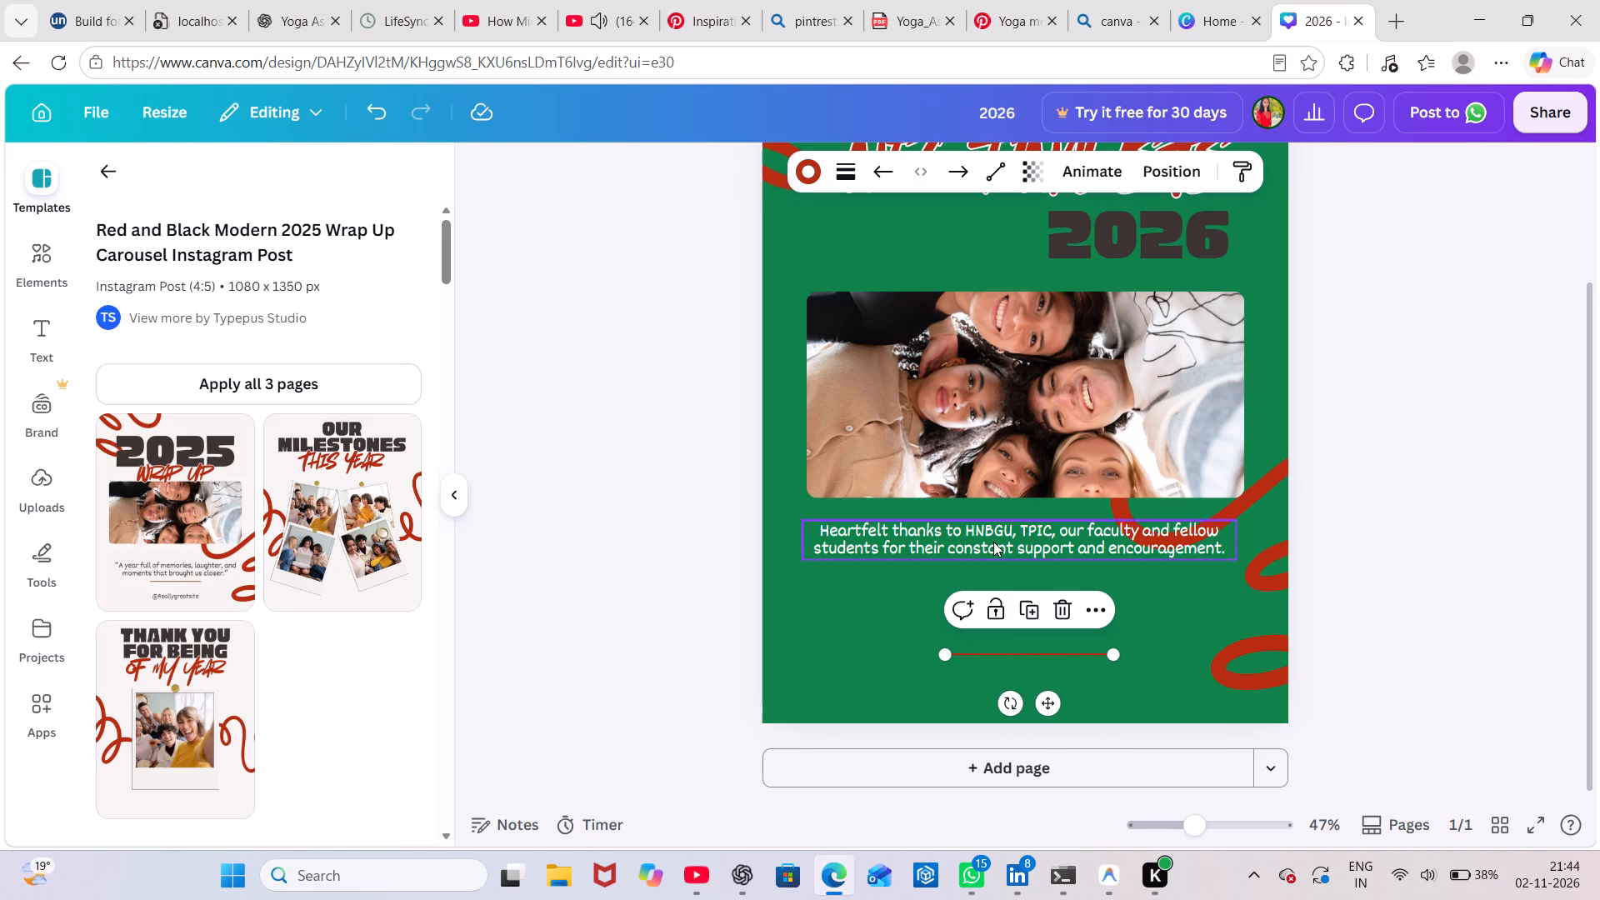
pyautogui.moveTo(993, 542); pyautogui.dragTo(1000, 604)
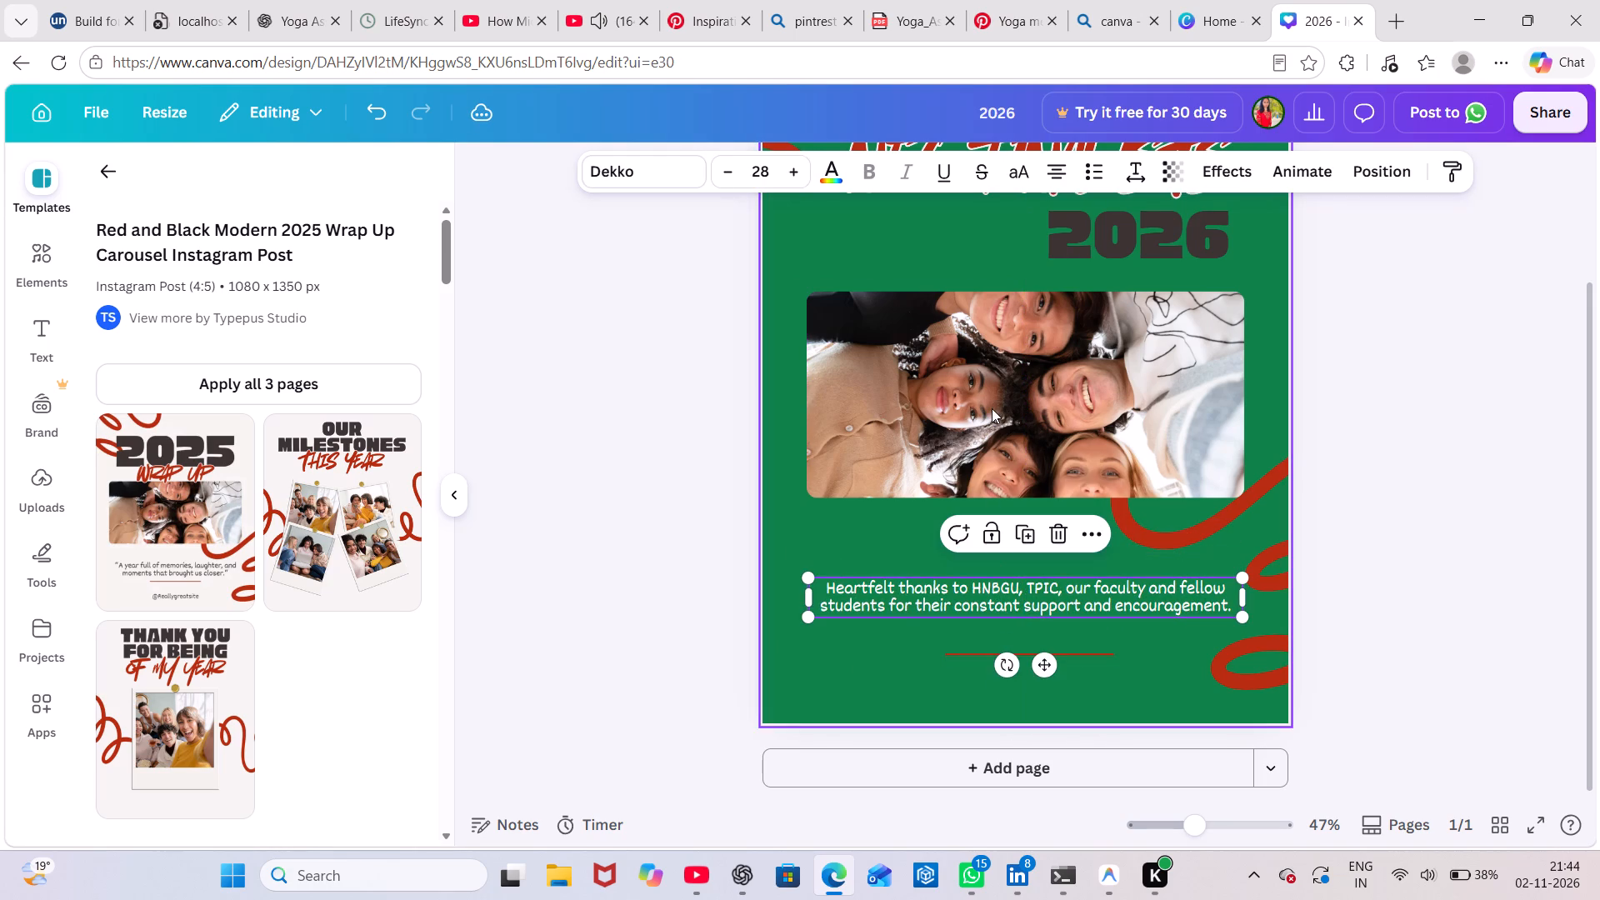
pyautogui.moveTo(992, 408); pyautogui.dragTo(998, 453)
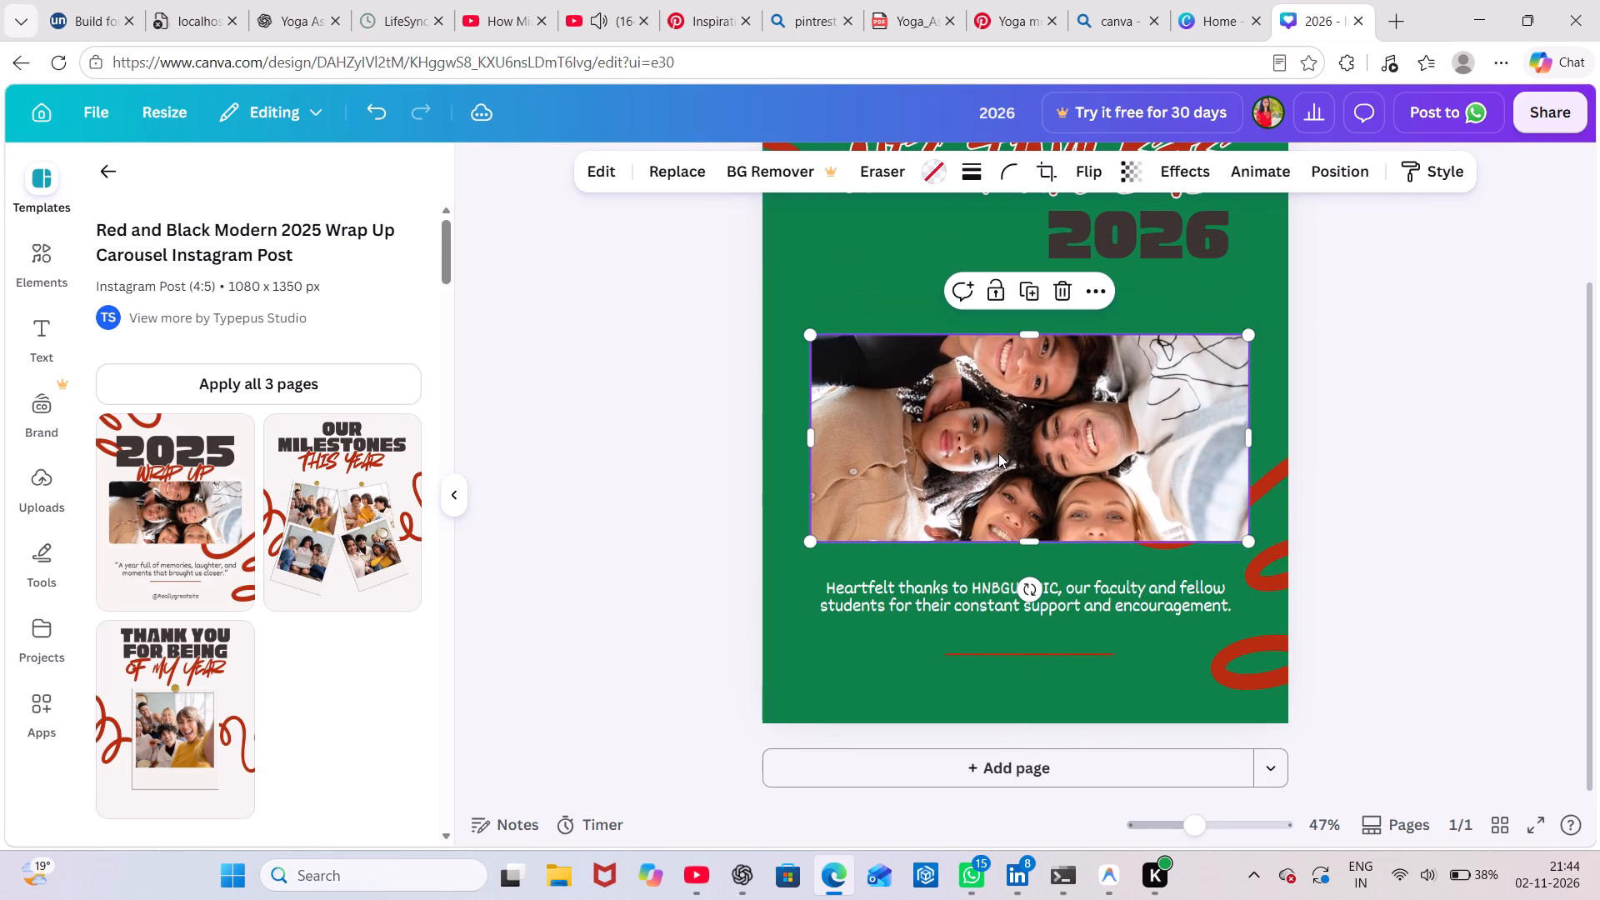
pyautogui.click(1335, 367)
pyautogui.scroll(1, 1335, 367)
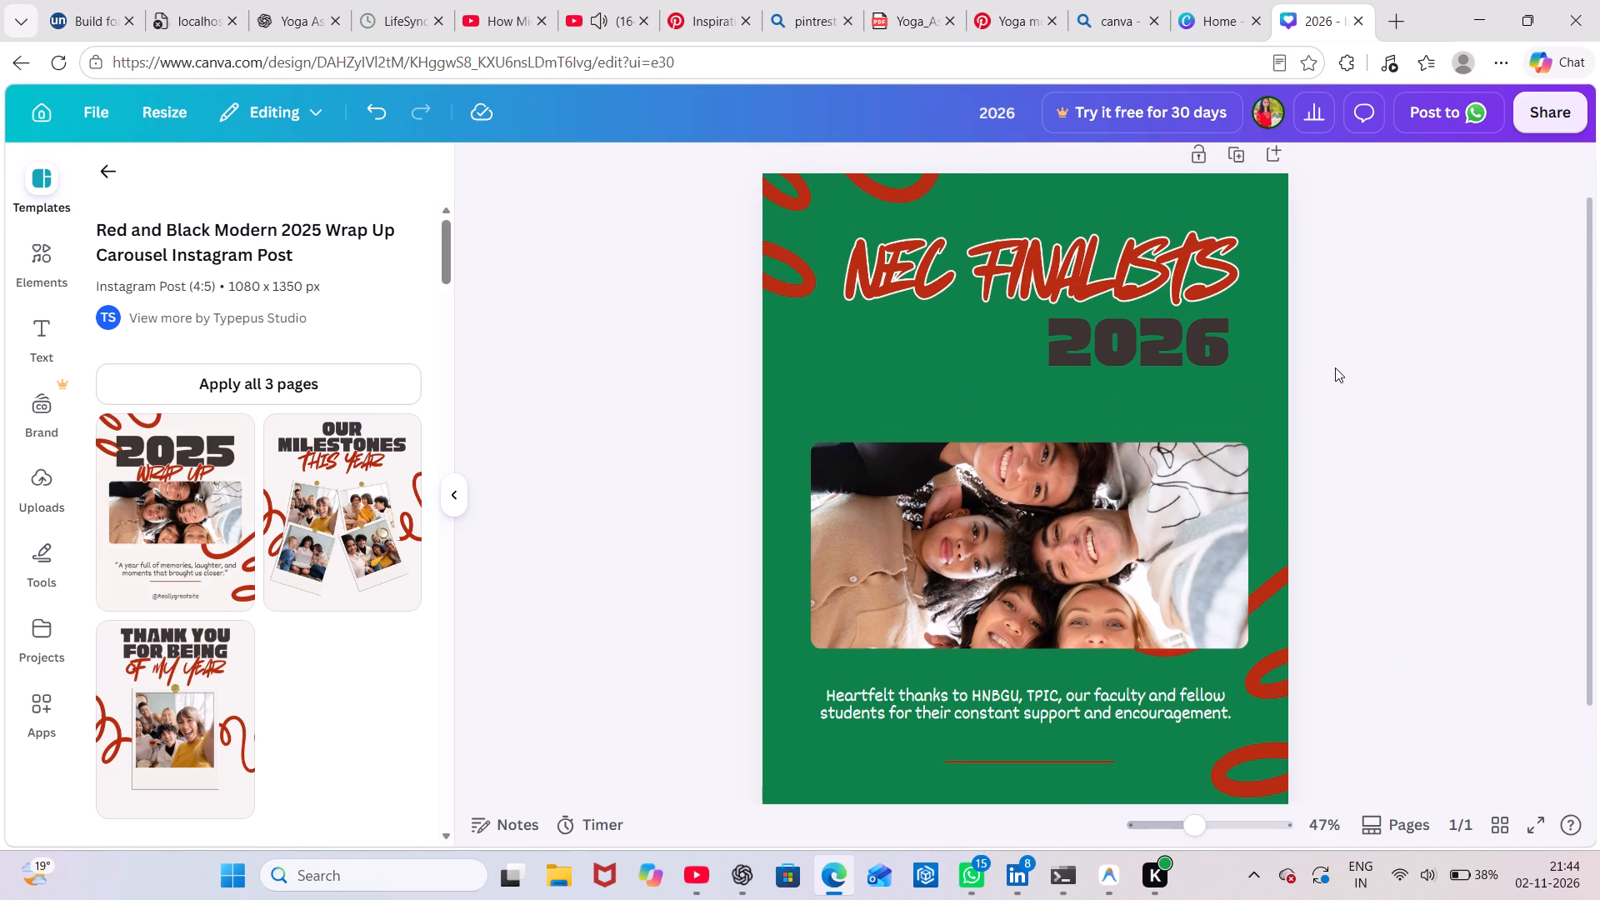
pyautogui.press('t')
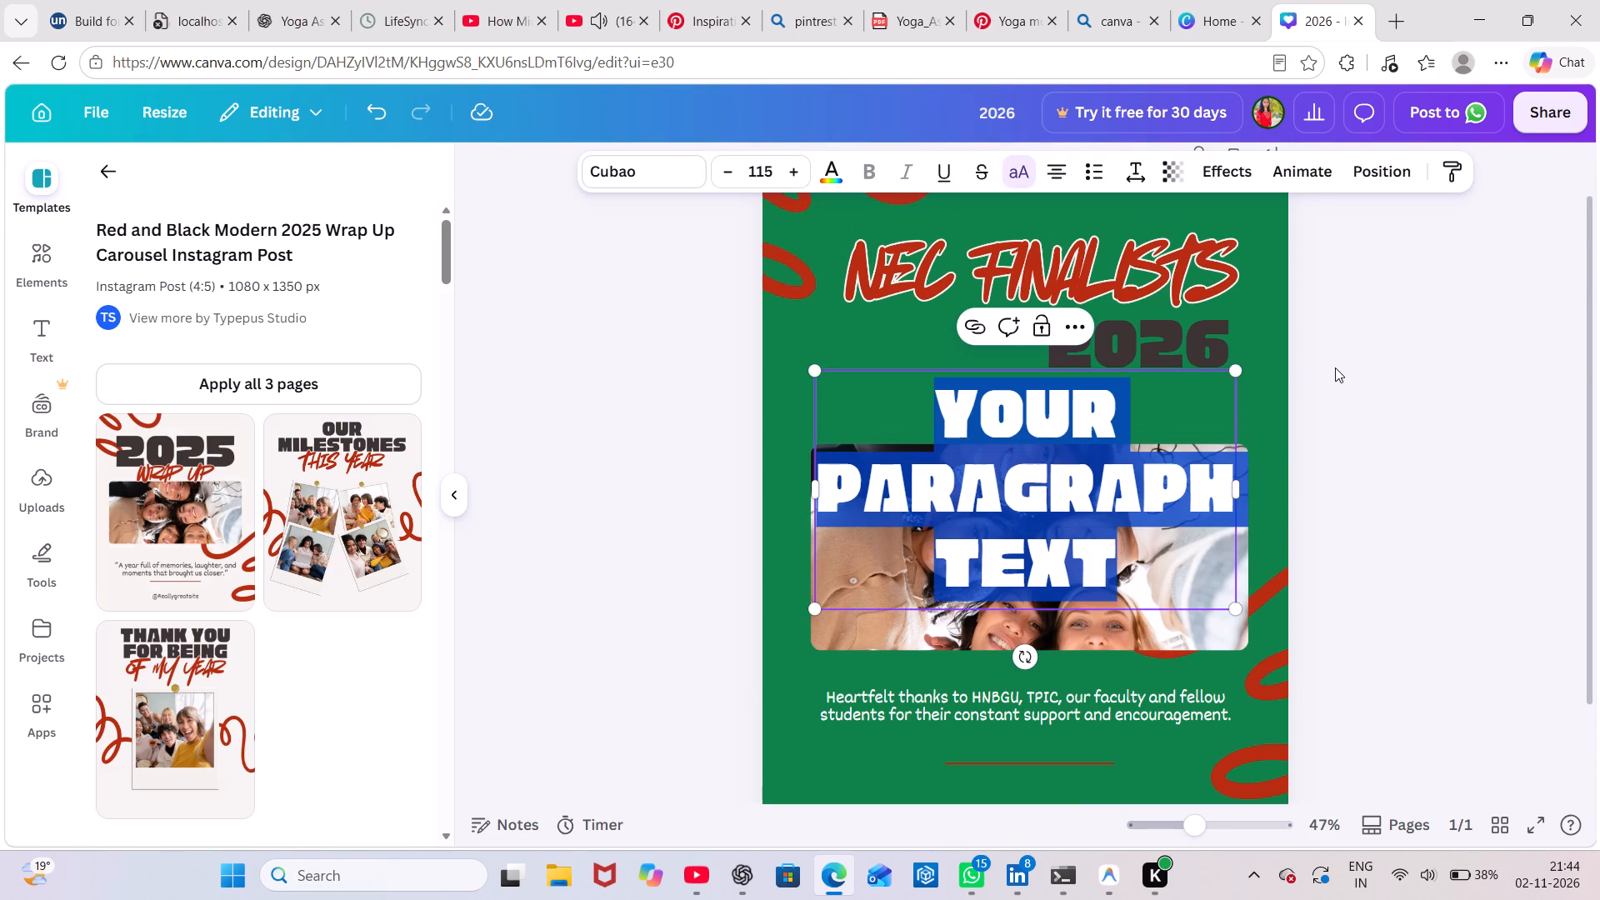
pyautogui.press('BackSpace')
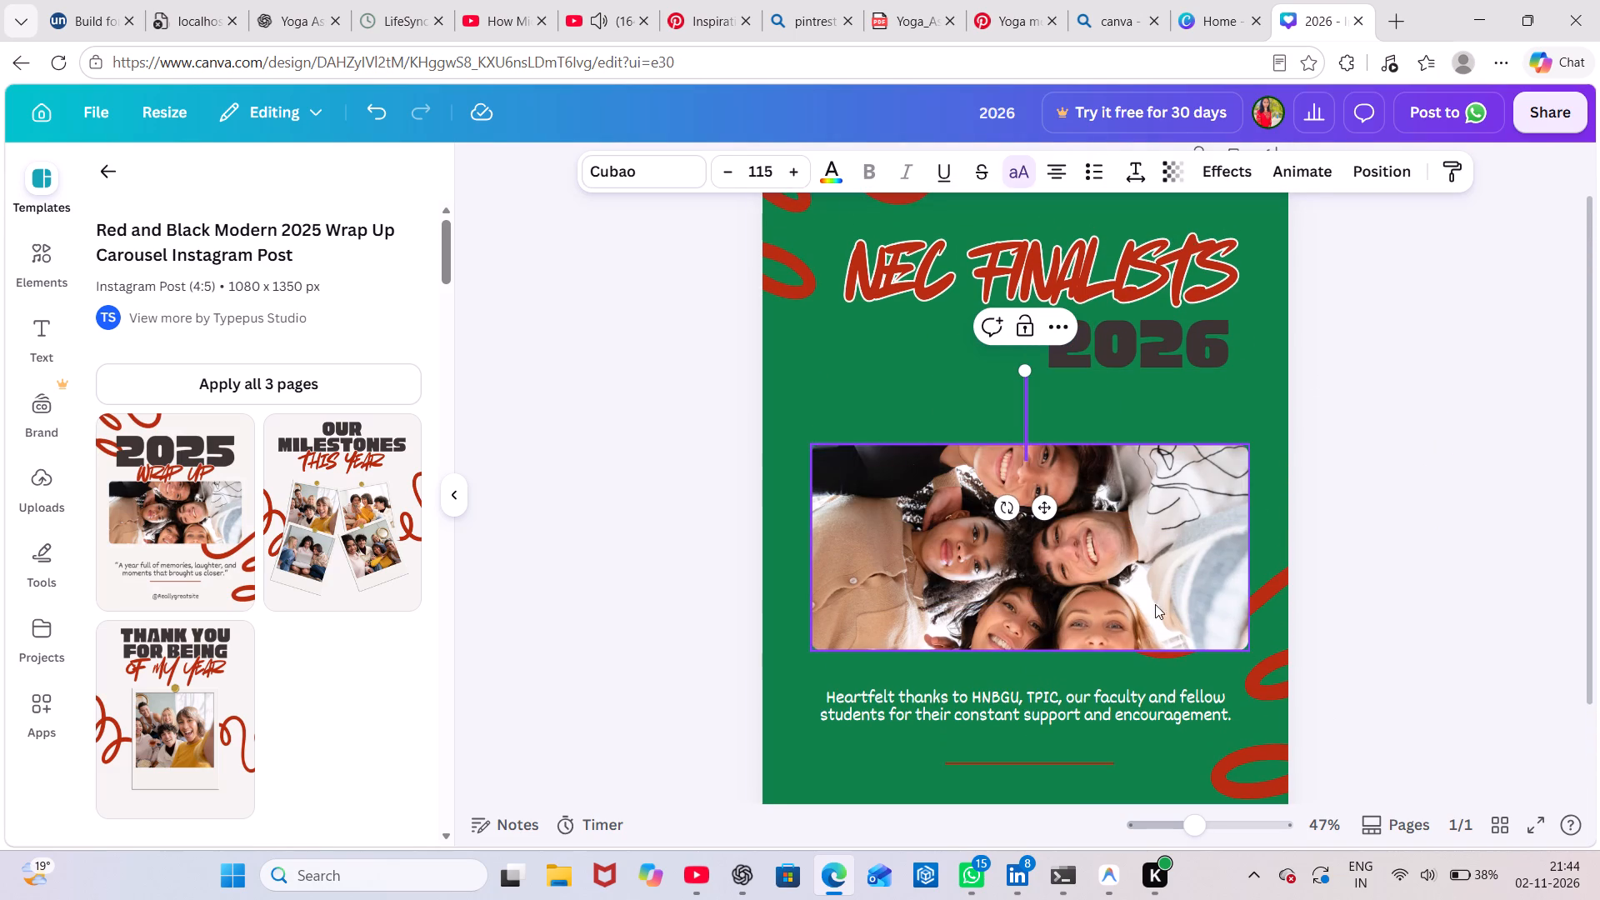
# Duplicate the thank-you text and place the copy in the gap between "2026" and the photo.
pyautogui.click(1062, 704)
pyautogui.hotkey('ctrl', 'c')
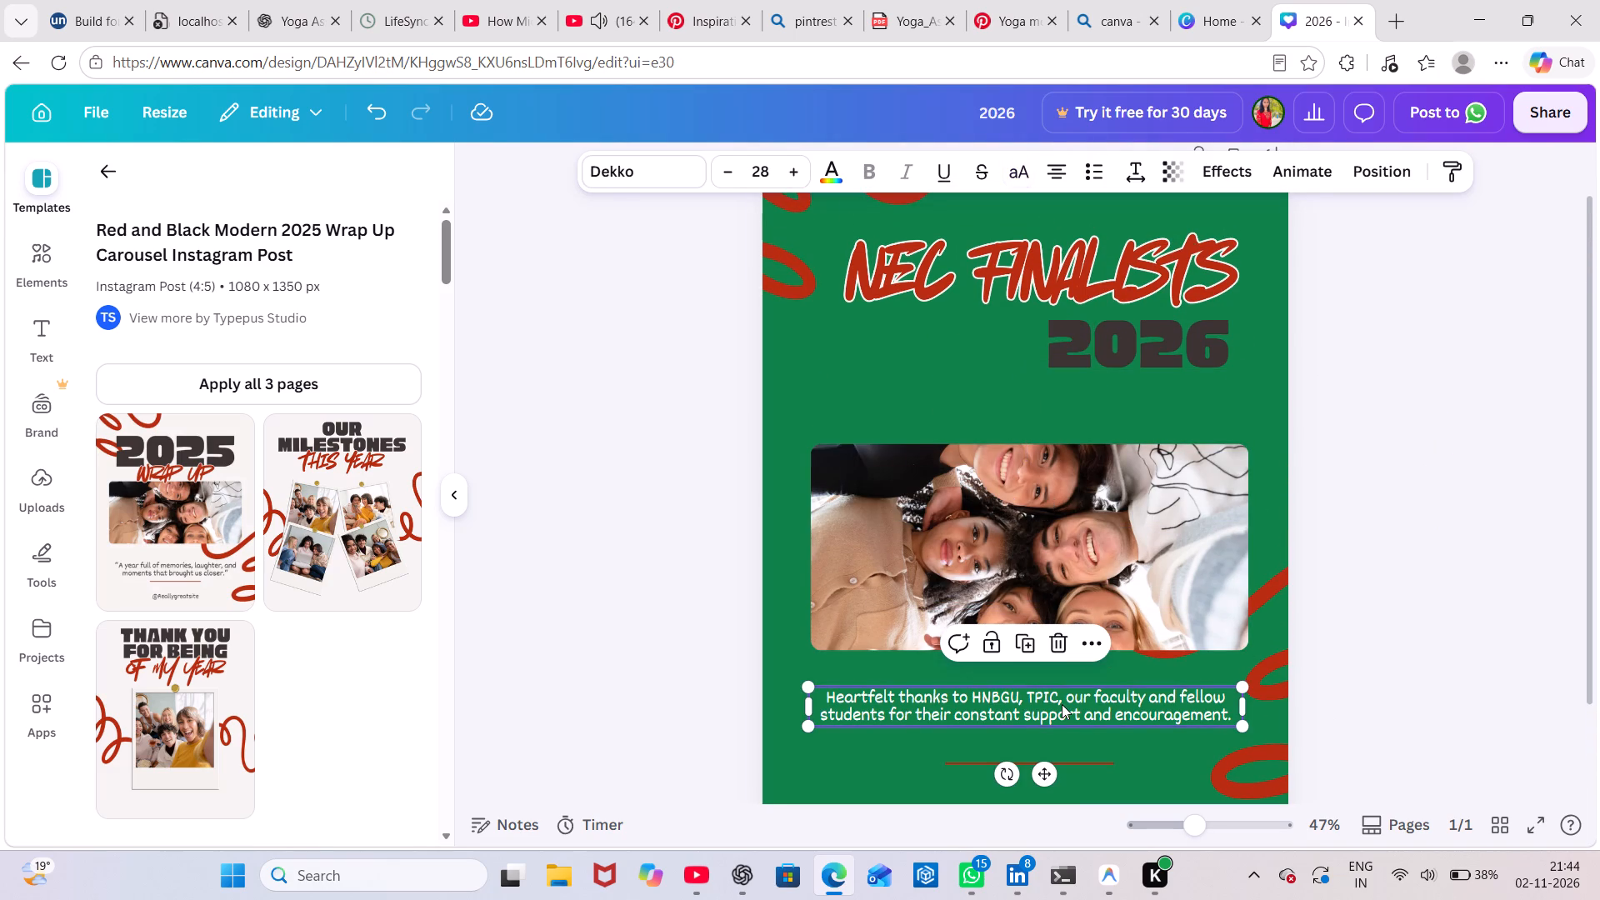
pyautogui.hotkey('ctrl', 'v')
pyautogui.moveTo(1061, 783); pyautogui.dragTo(1057, 623)
pyautogui.moveTo(1057, 623); pyautogui.dragTo(1035, 502)
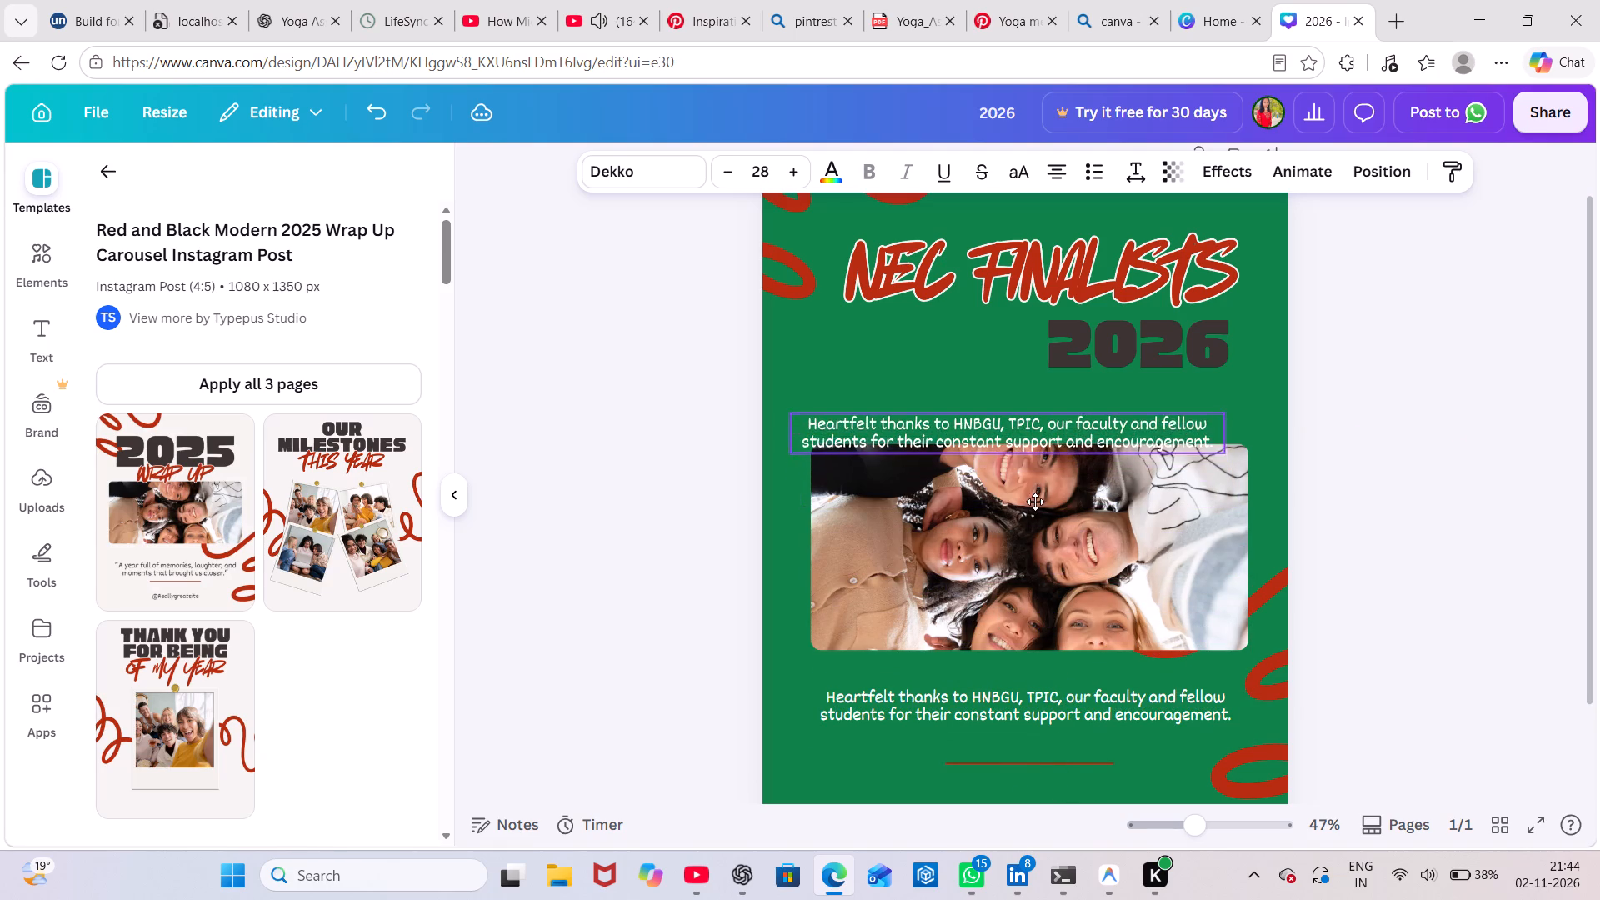
pyautogui.moveTo(1035, 502); pyautogui.dragTo(1031, 487)
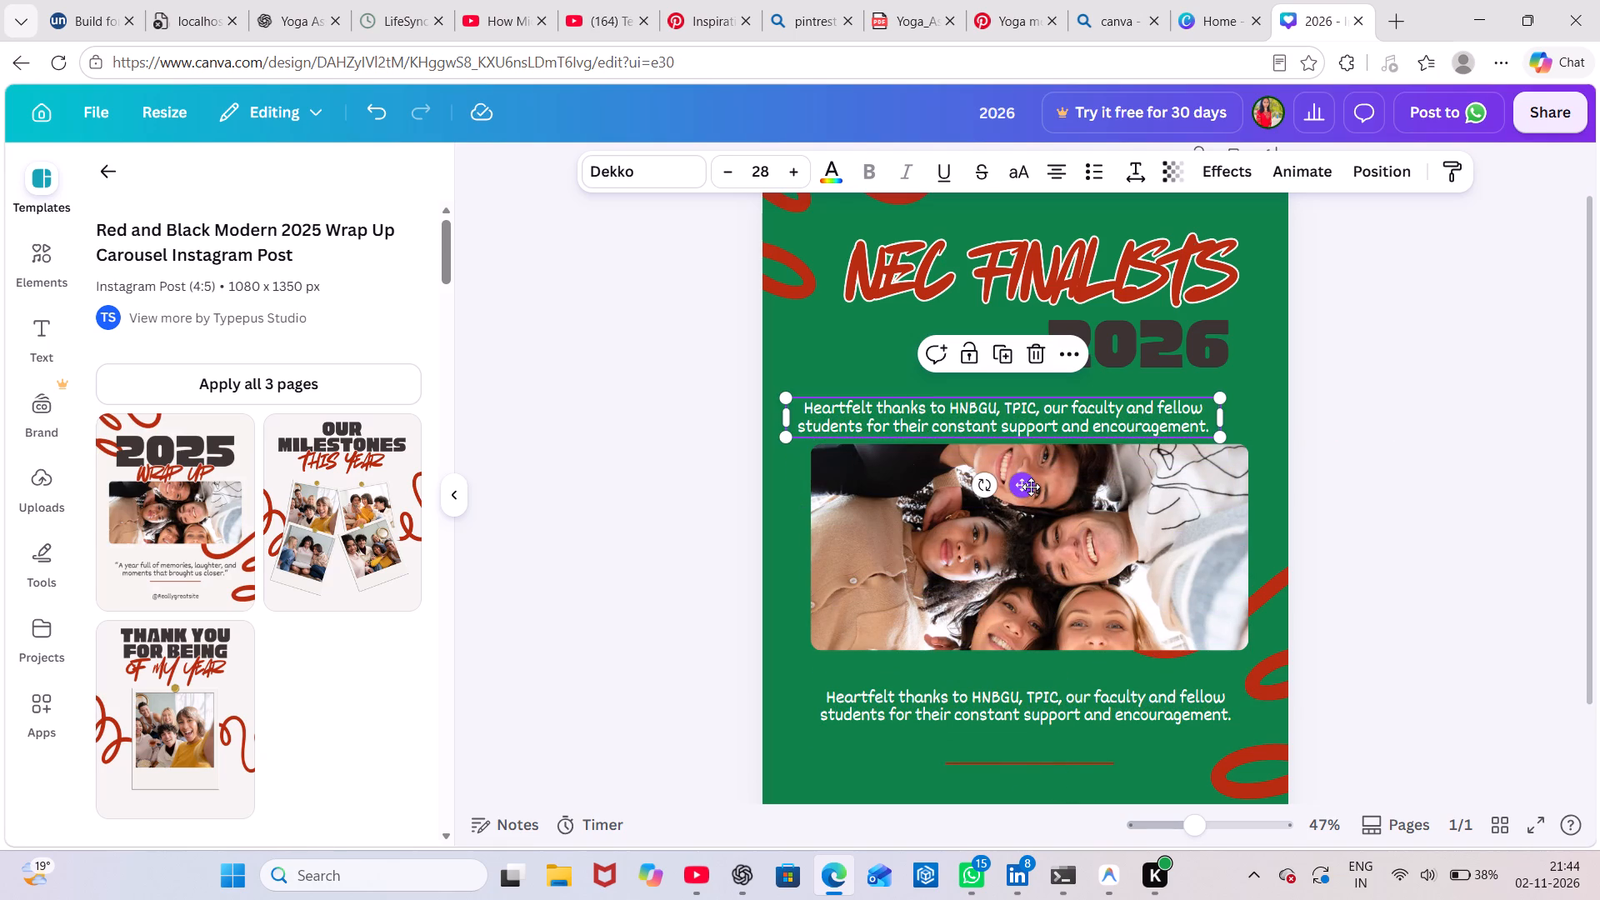
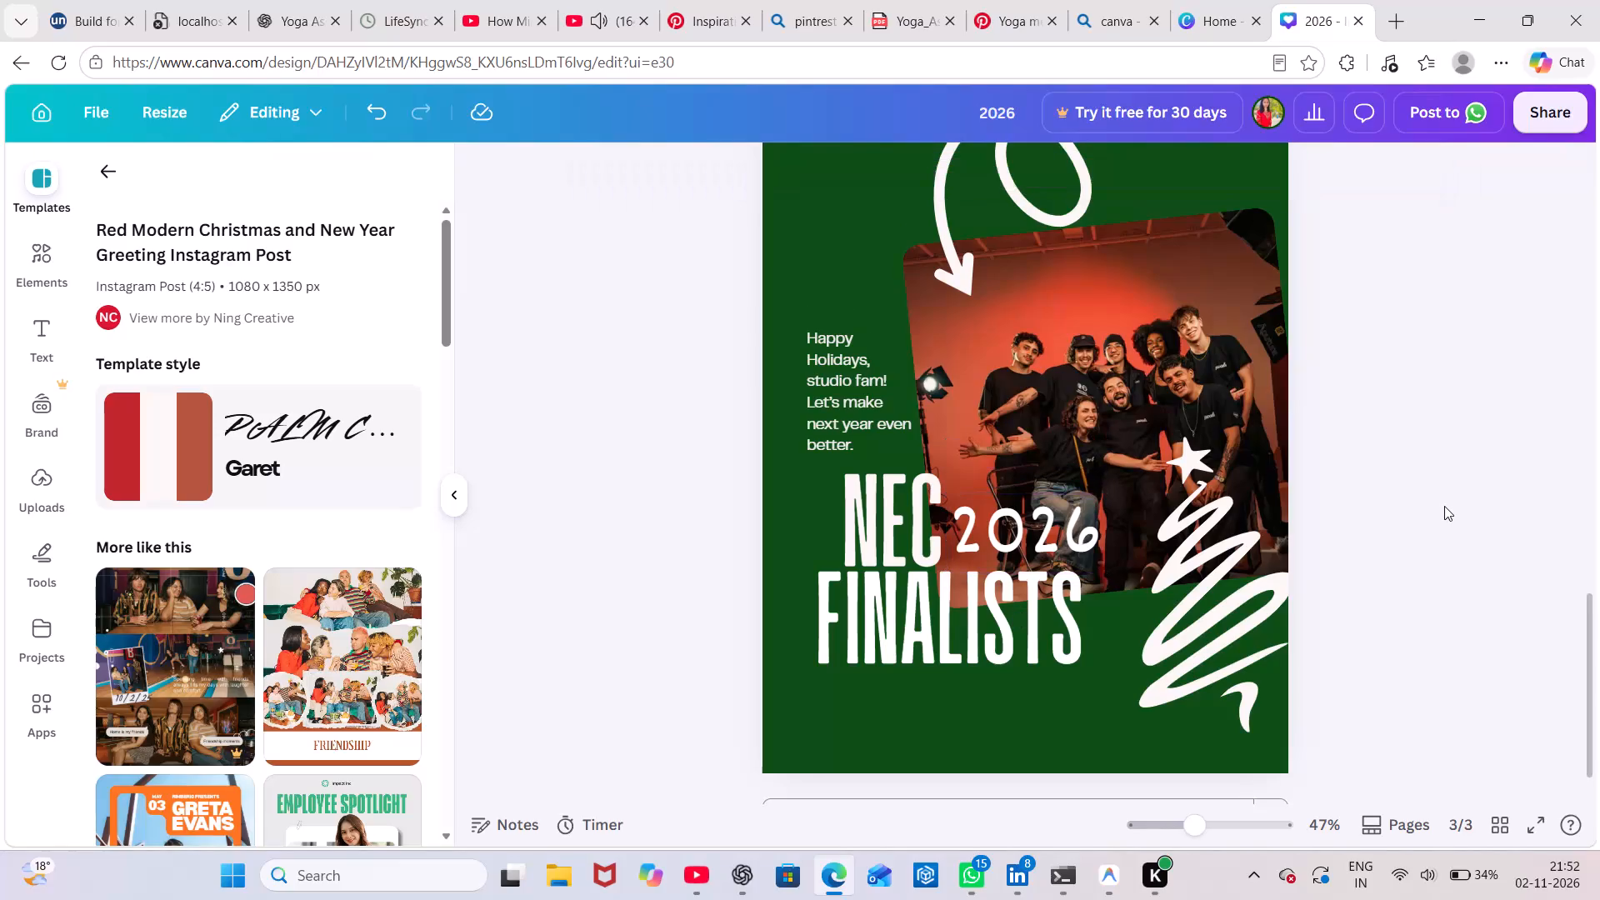
# Delete the group photo from the tilted picture frame on page 3.
pyautogui.click(1165, 328)
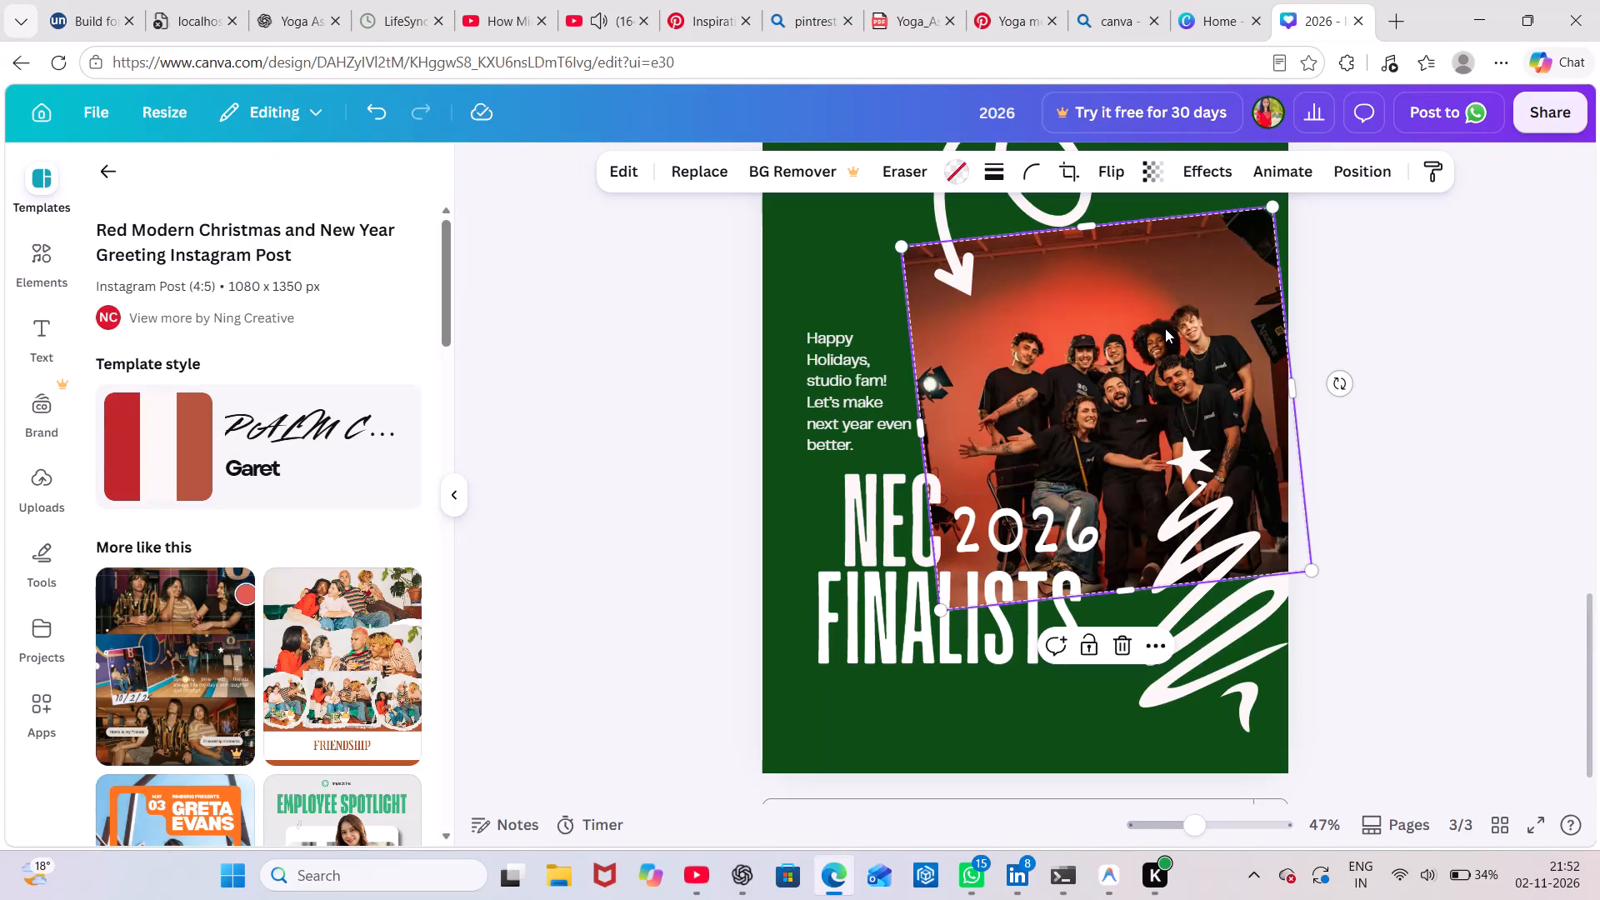
pyautogui.press('BackSpace')
pyautogui.click(1462, 368)
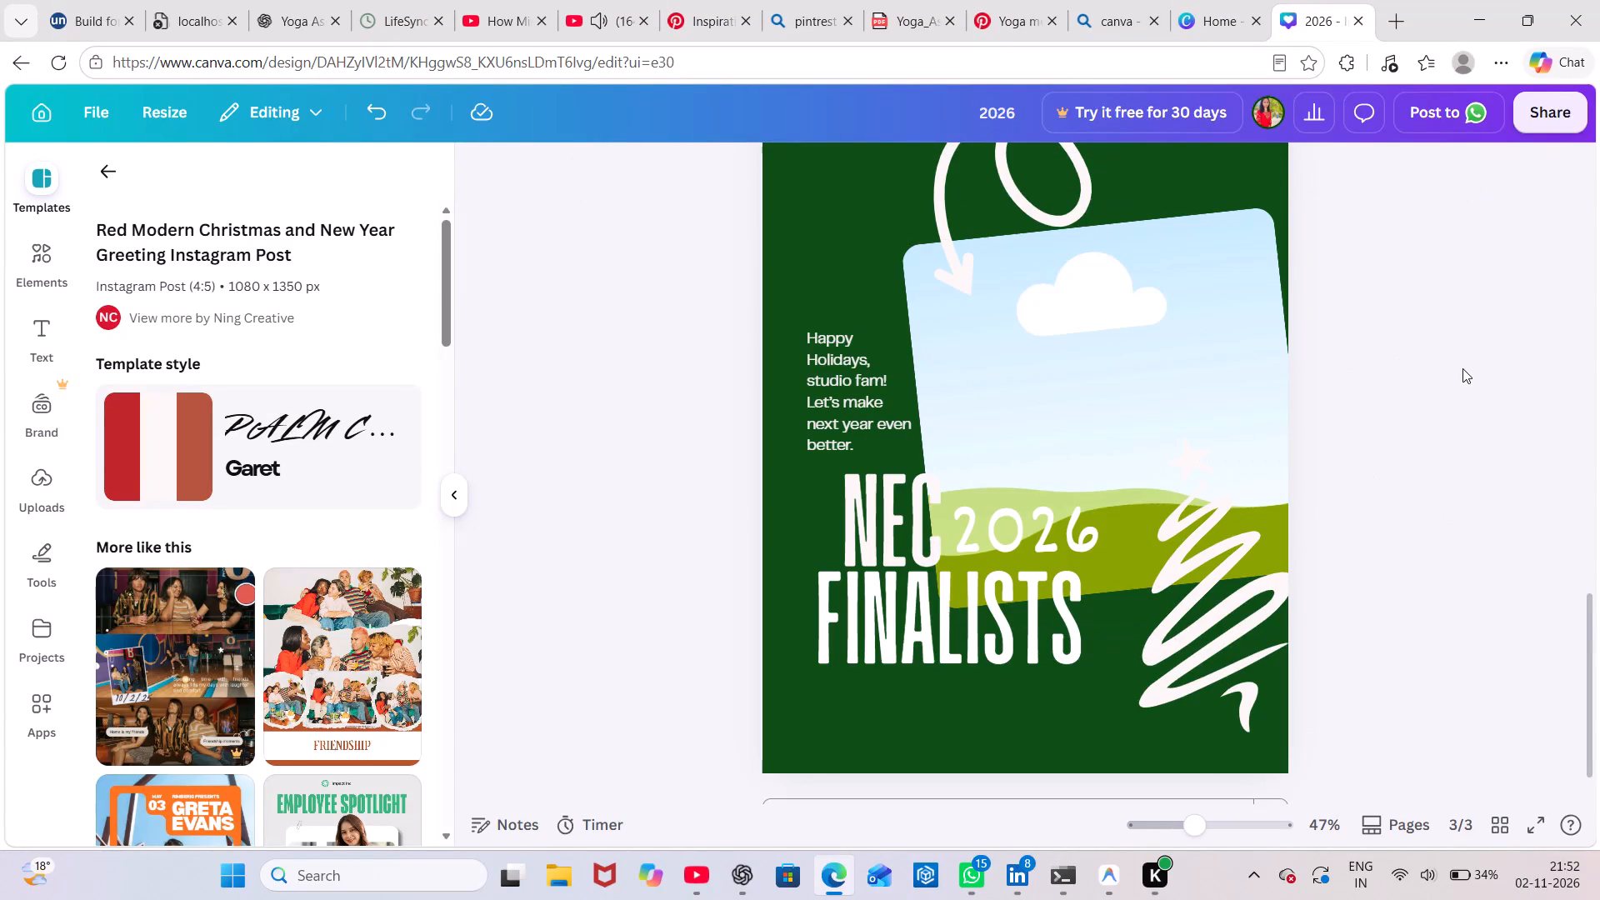
pyautogui.click(1458, 475)
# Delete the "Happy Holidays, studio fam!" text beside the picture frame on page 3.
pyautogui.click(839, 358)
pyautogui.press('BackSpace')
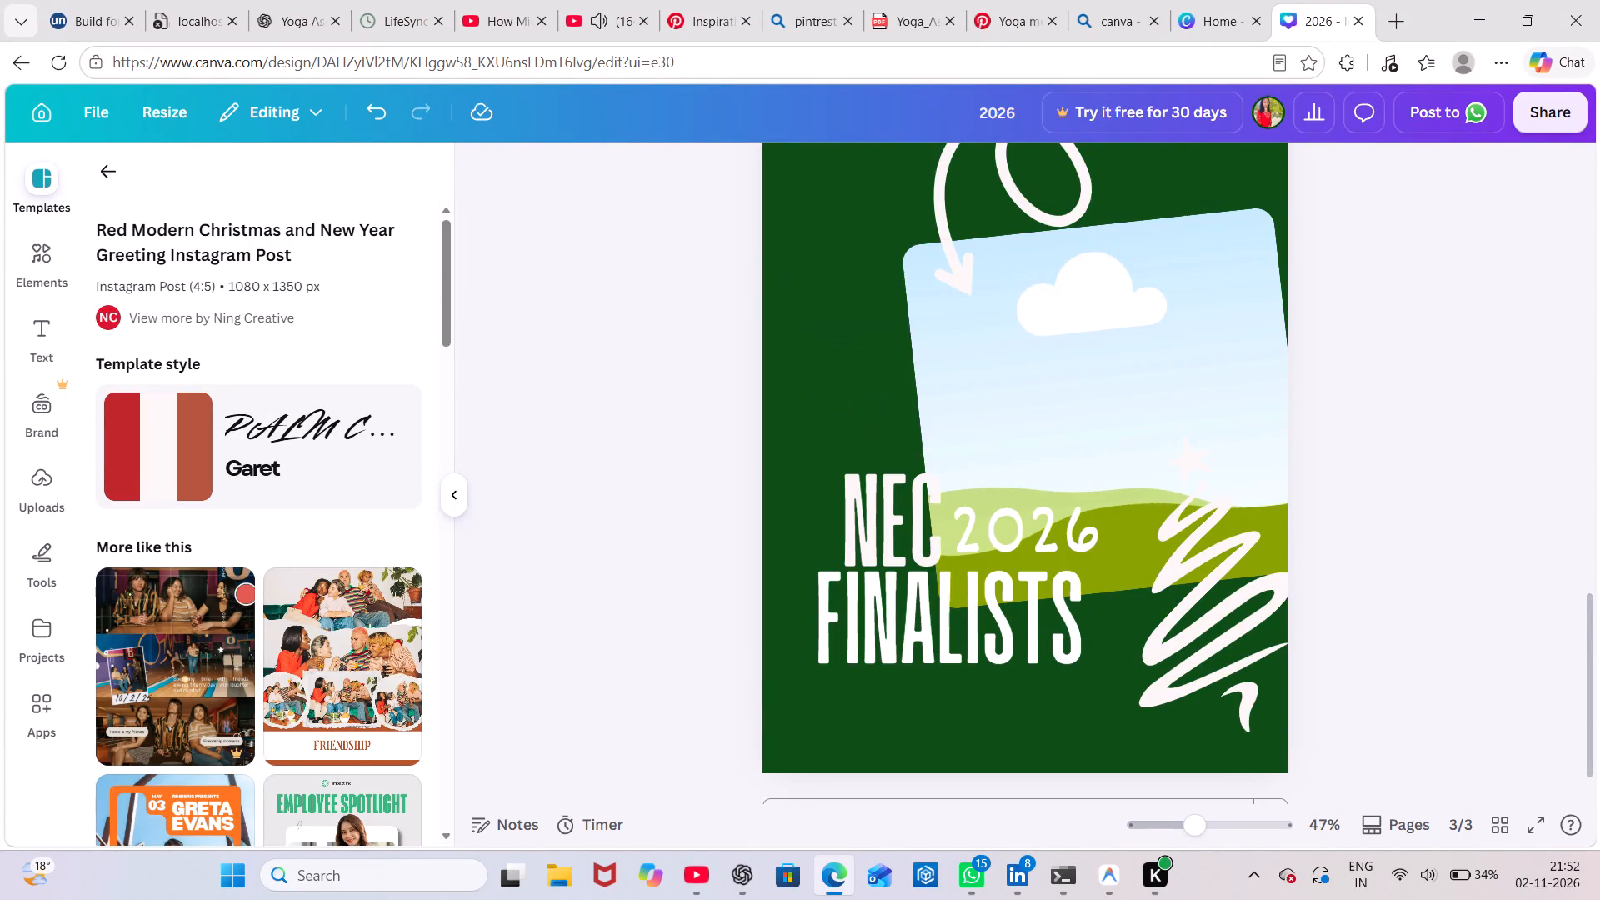
# Restore the deleted holiday greeting on page 3 and replace its wording with the "Team Stratovators" text copied from page 2.
pyautogui.scroll(5, 1397, 290)
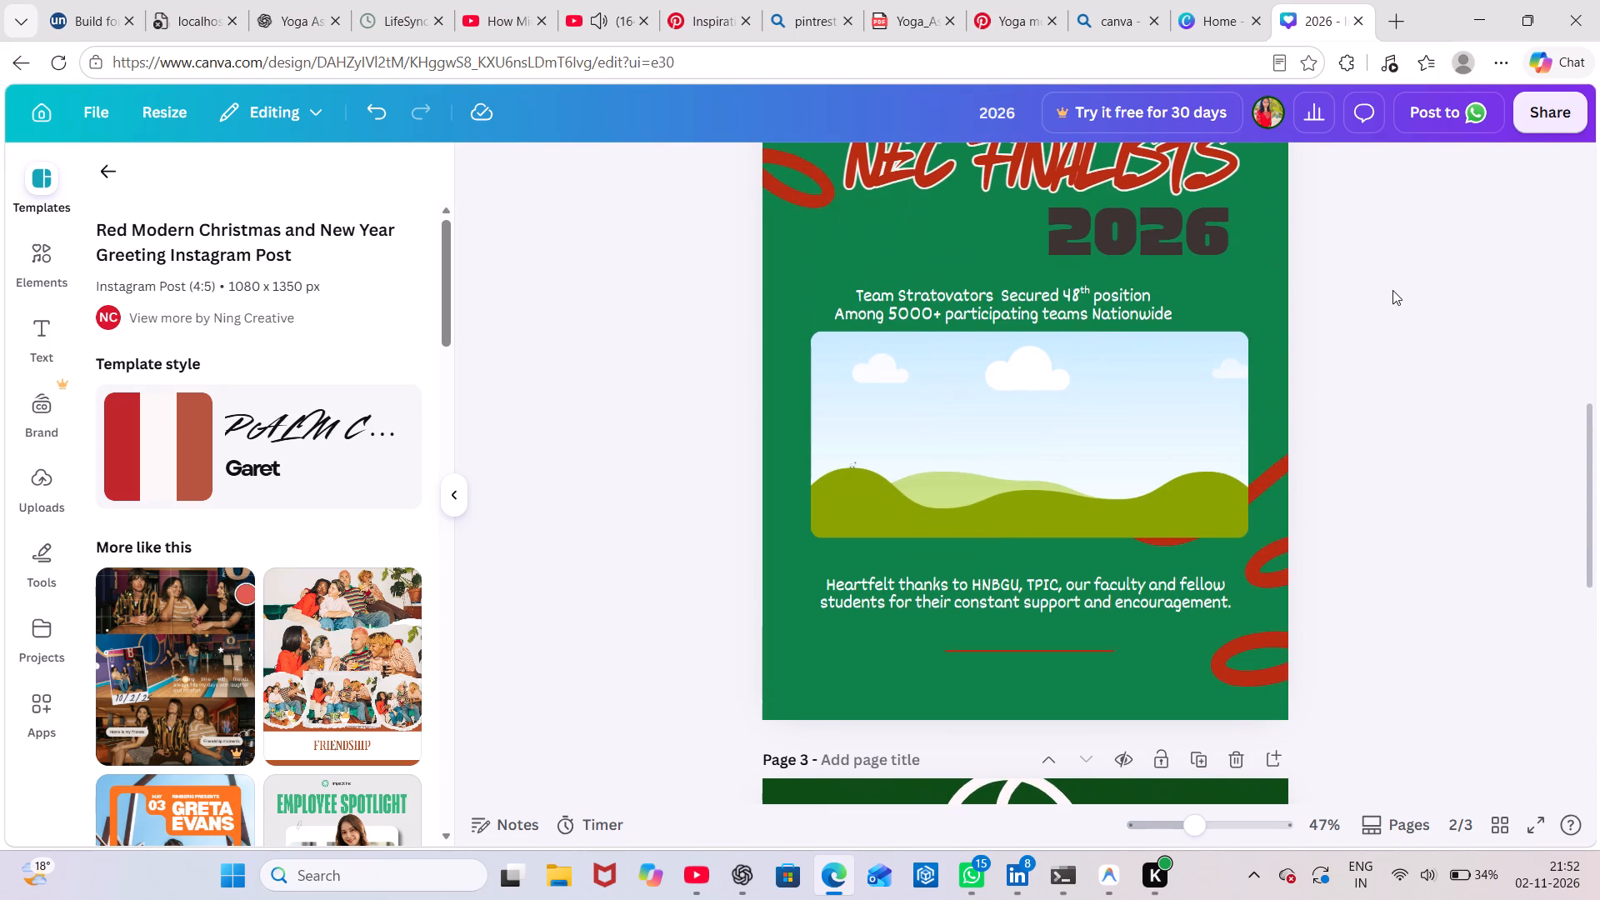
pyautogui.click(1047, 295)
pyautogui.hotkey('ctrl', 'c')
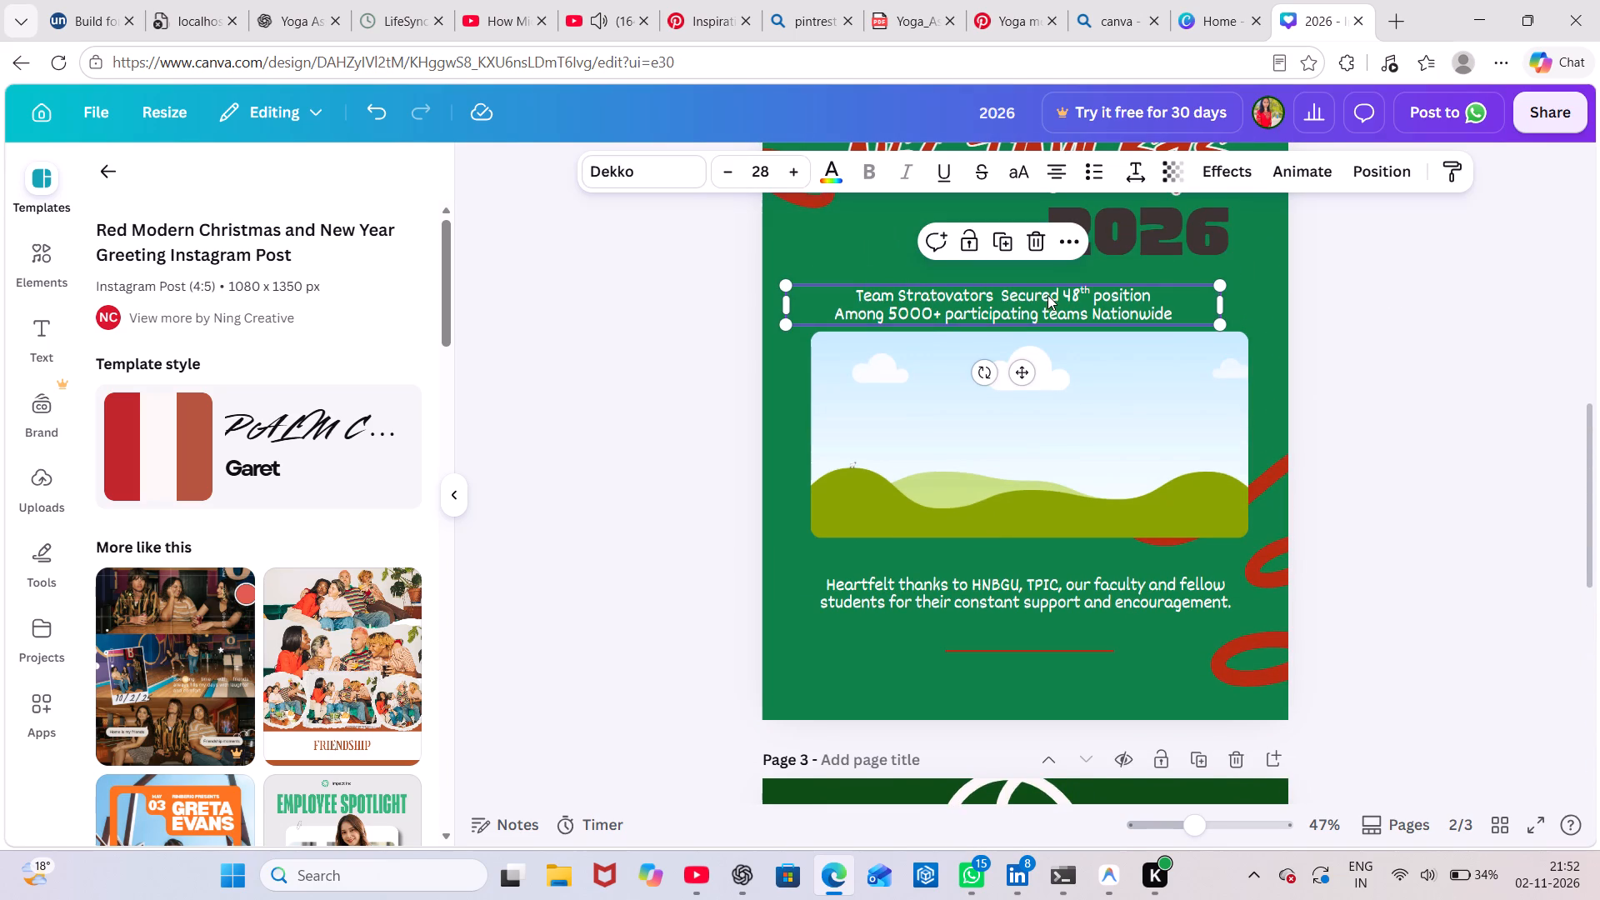
pyautogui.scroll(-6, 1502, 408)
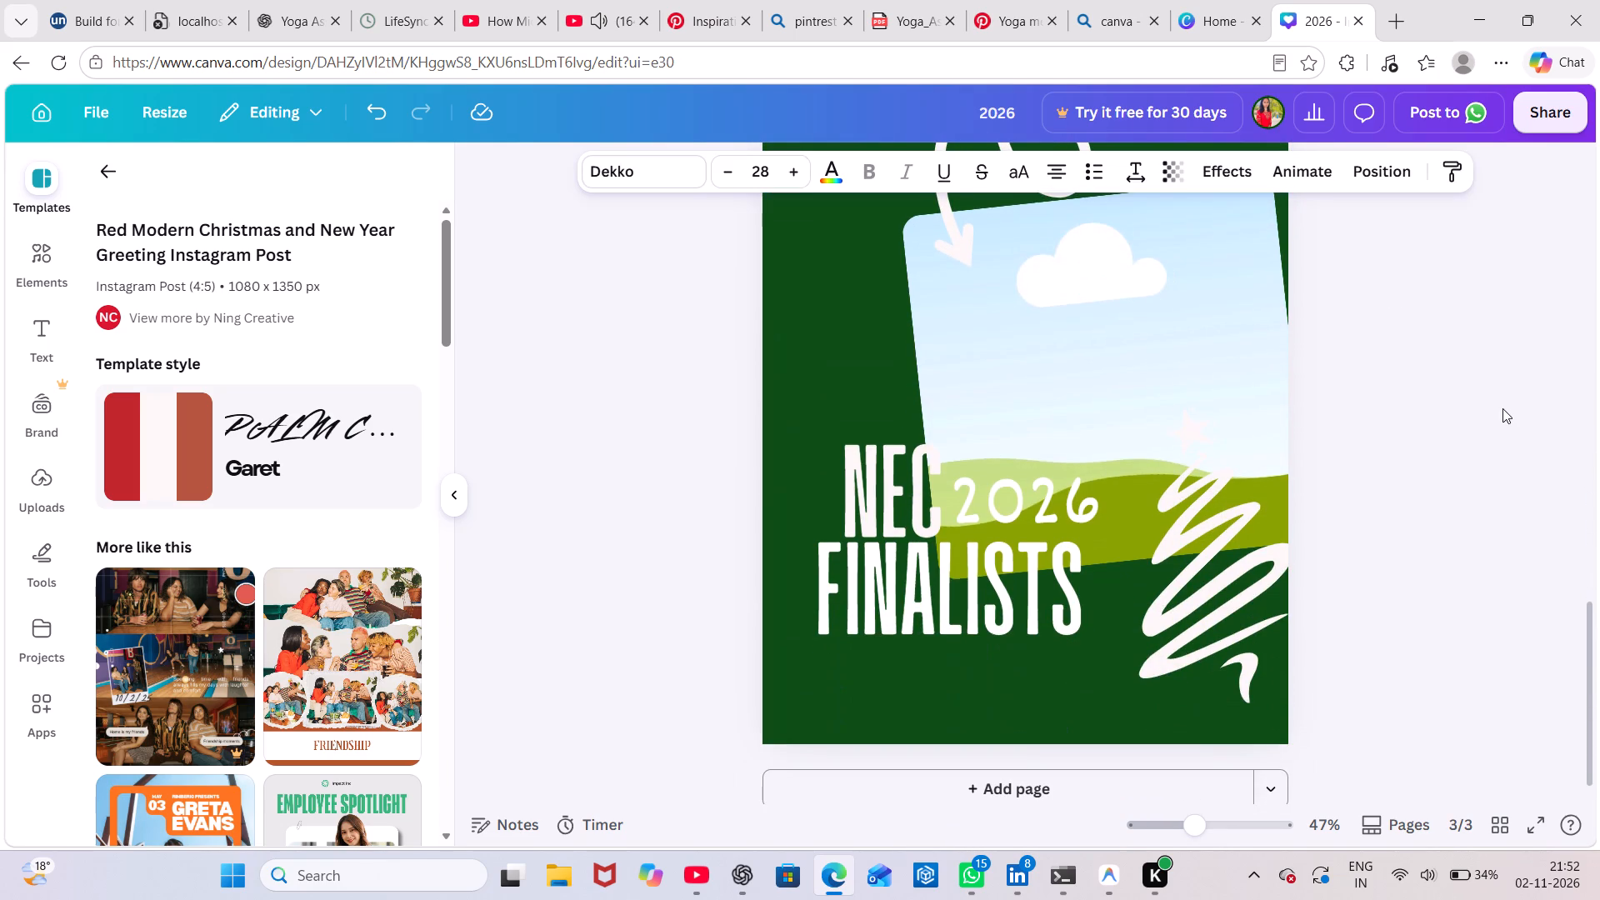
pyautogui.hotkey('ctrl', 'z')
pyautogui.tripleClick(856, 360)
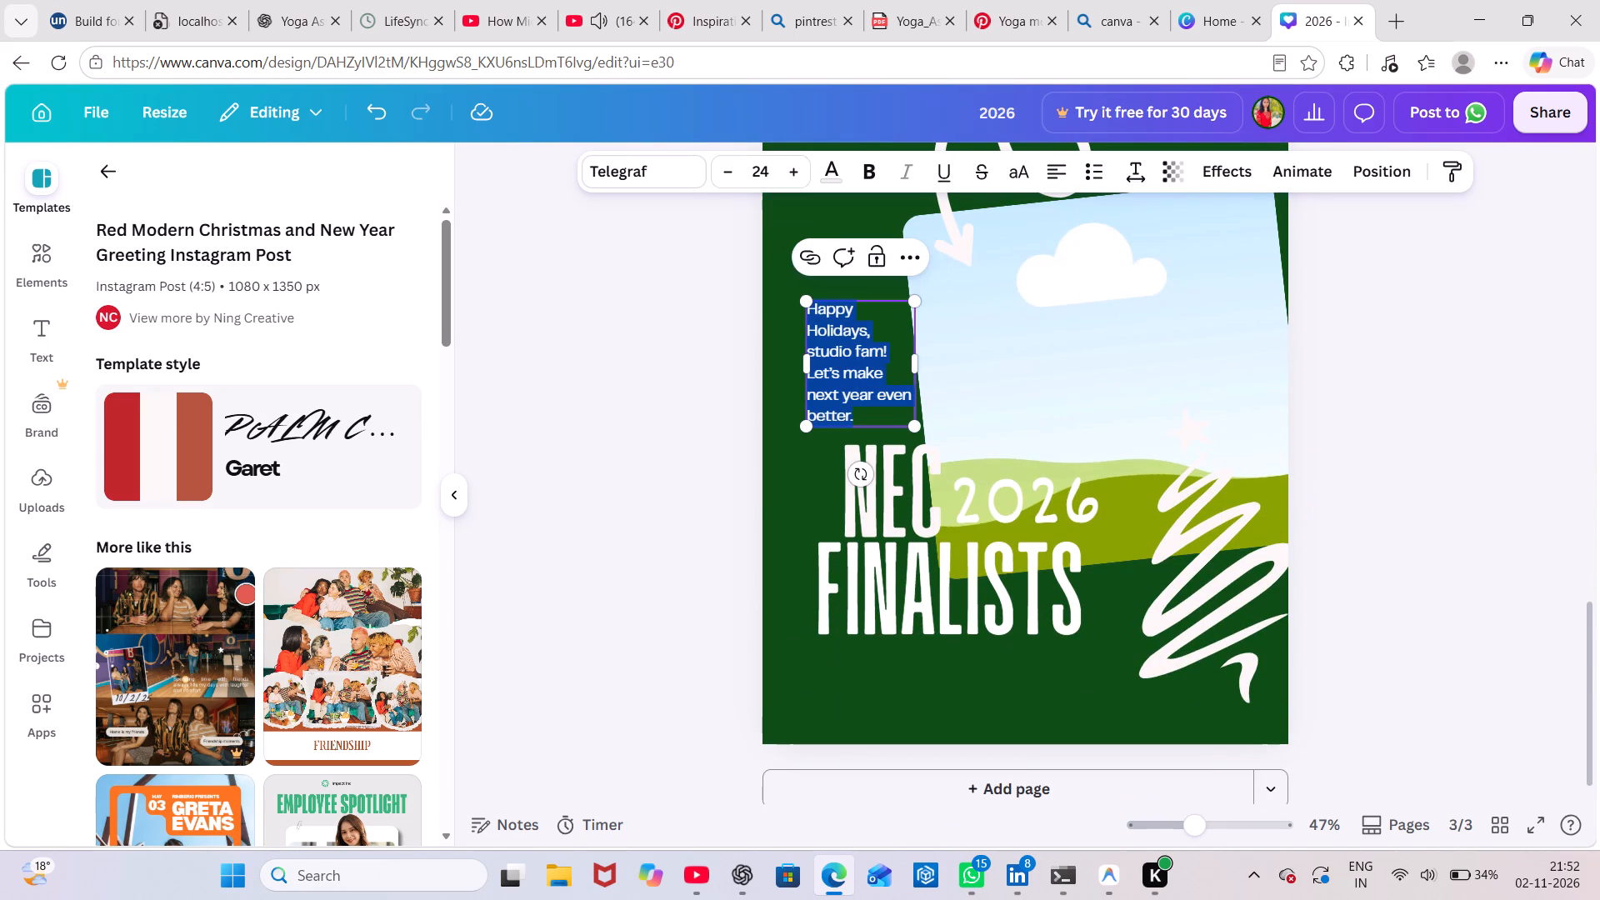
pyautogui.hotkey('ctrl', 'v')
# Widen the "Team Stratovators" text box to wrap to five lines and move it against the left edge of page 3.
pyautogui.moveTo(915, 397); pyautogui.dragTo(1003, 396)
pyautogui.moveTo(960, 387); pyautogui.dragTo(912, 396)
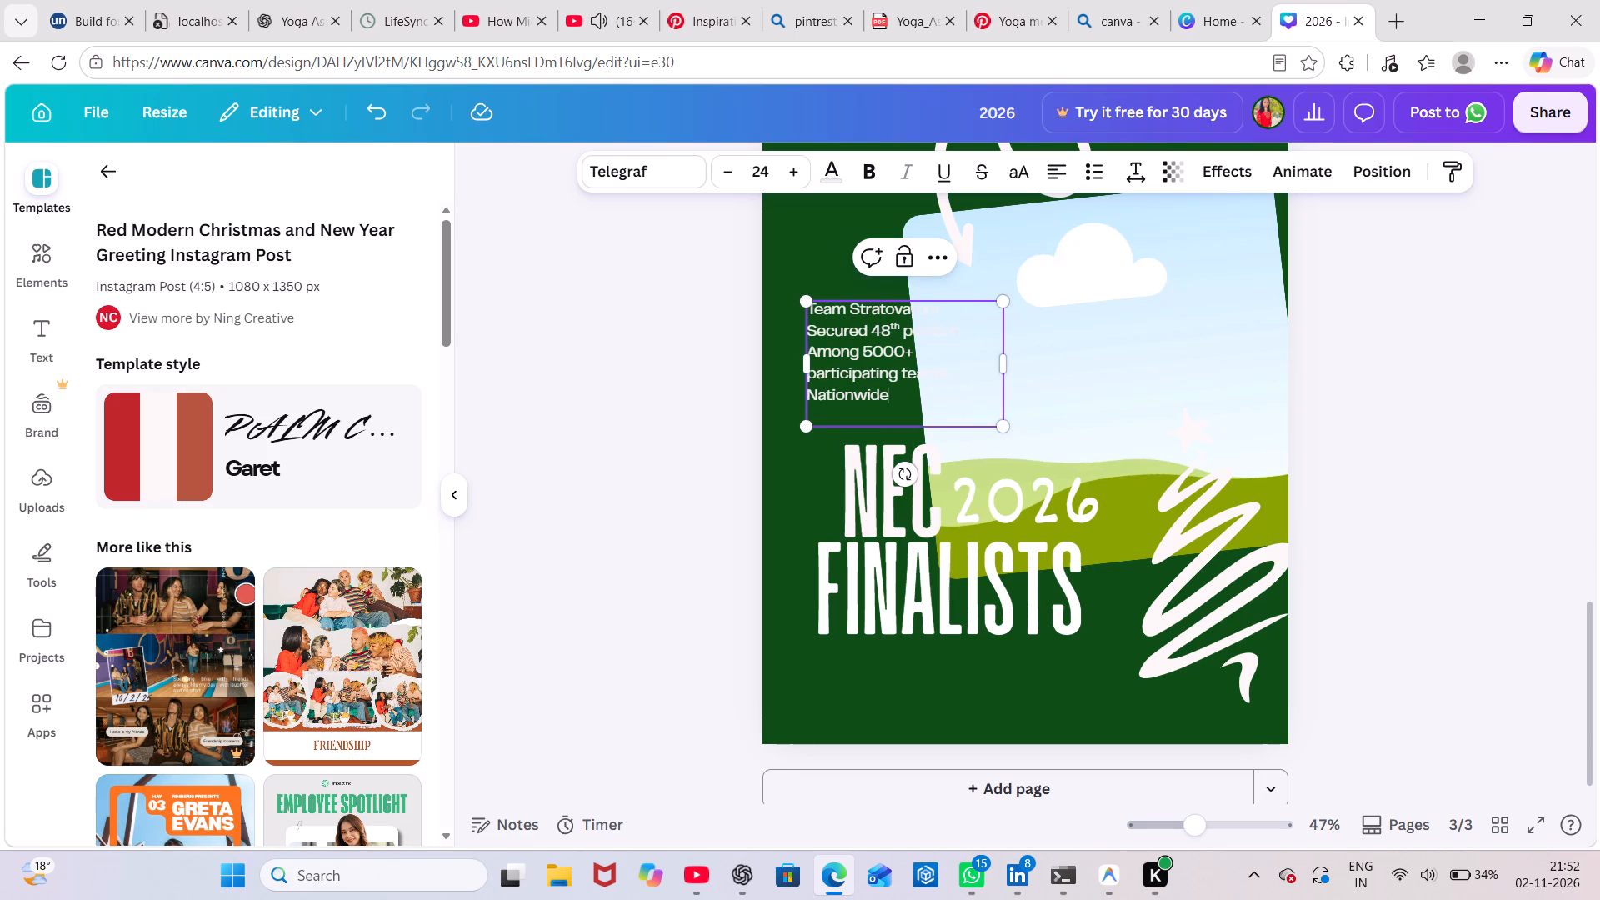
pyautogui.moveTo(912, 396); pyautogui.dragTo(897, 398)
pyautogui.click(1380, 352)
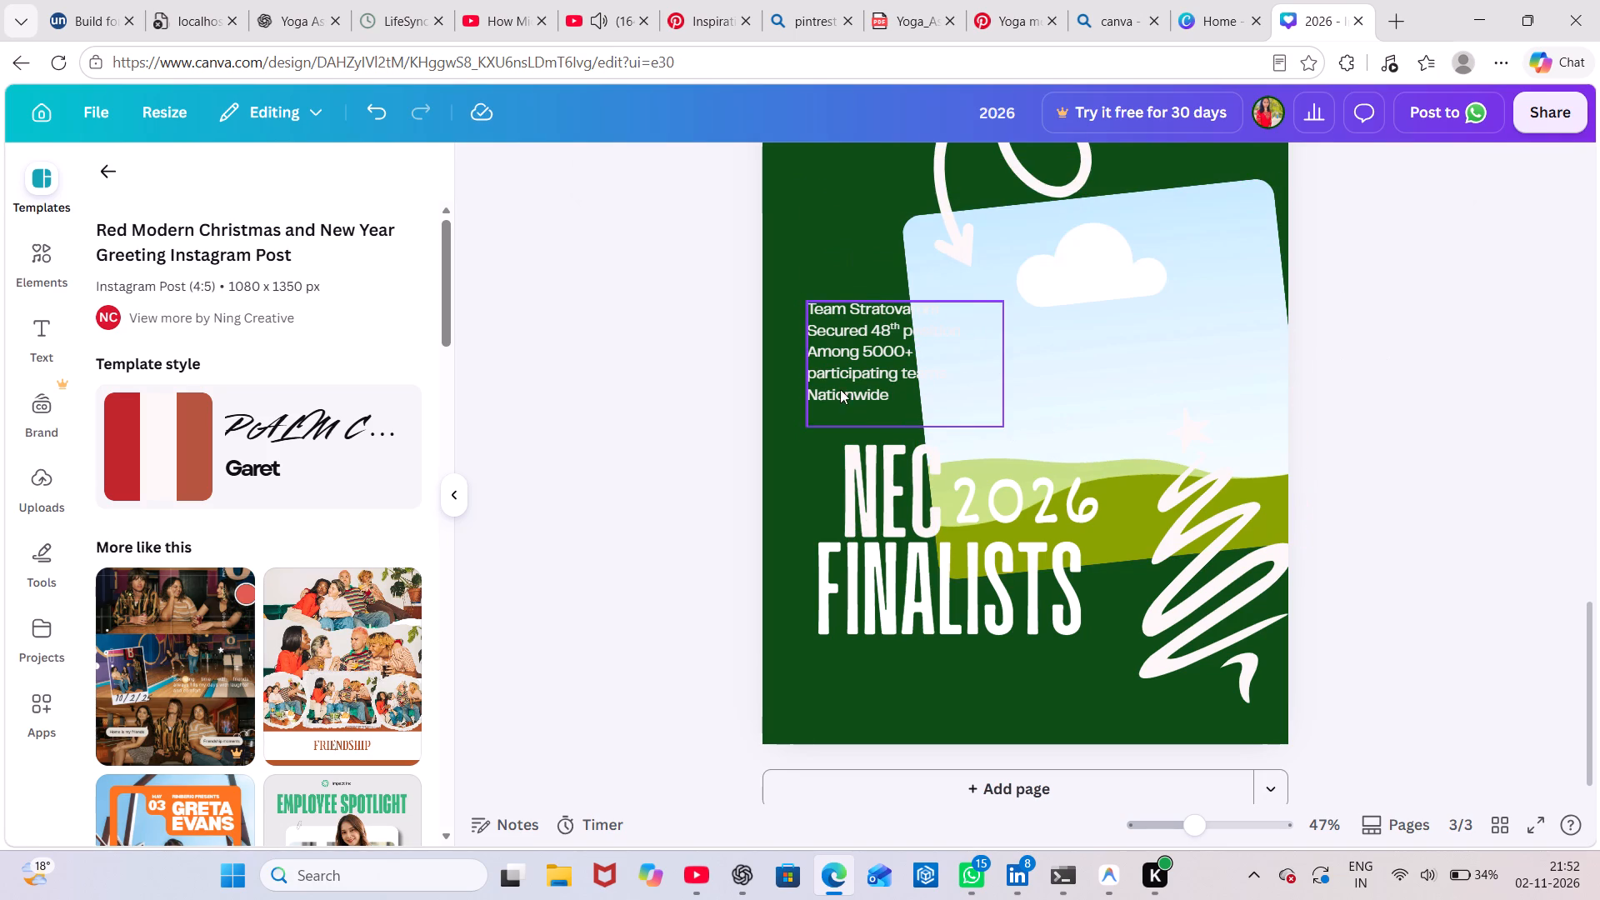
pyautogui.moveTo(842, 381); pyautogui.dragTo(803, 381)
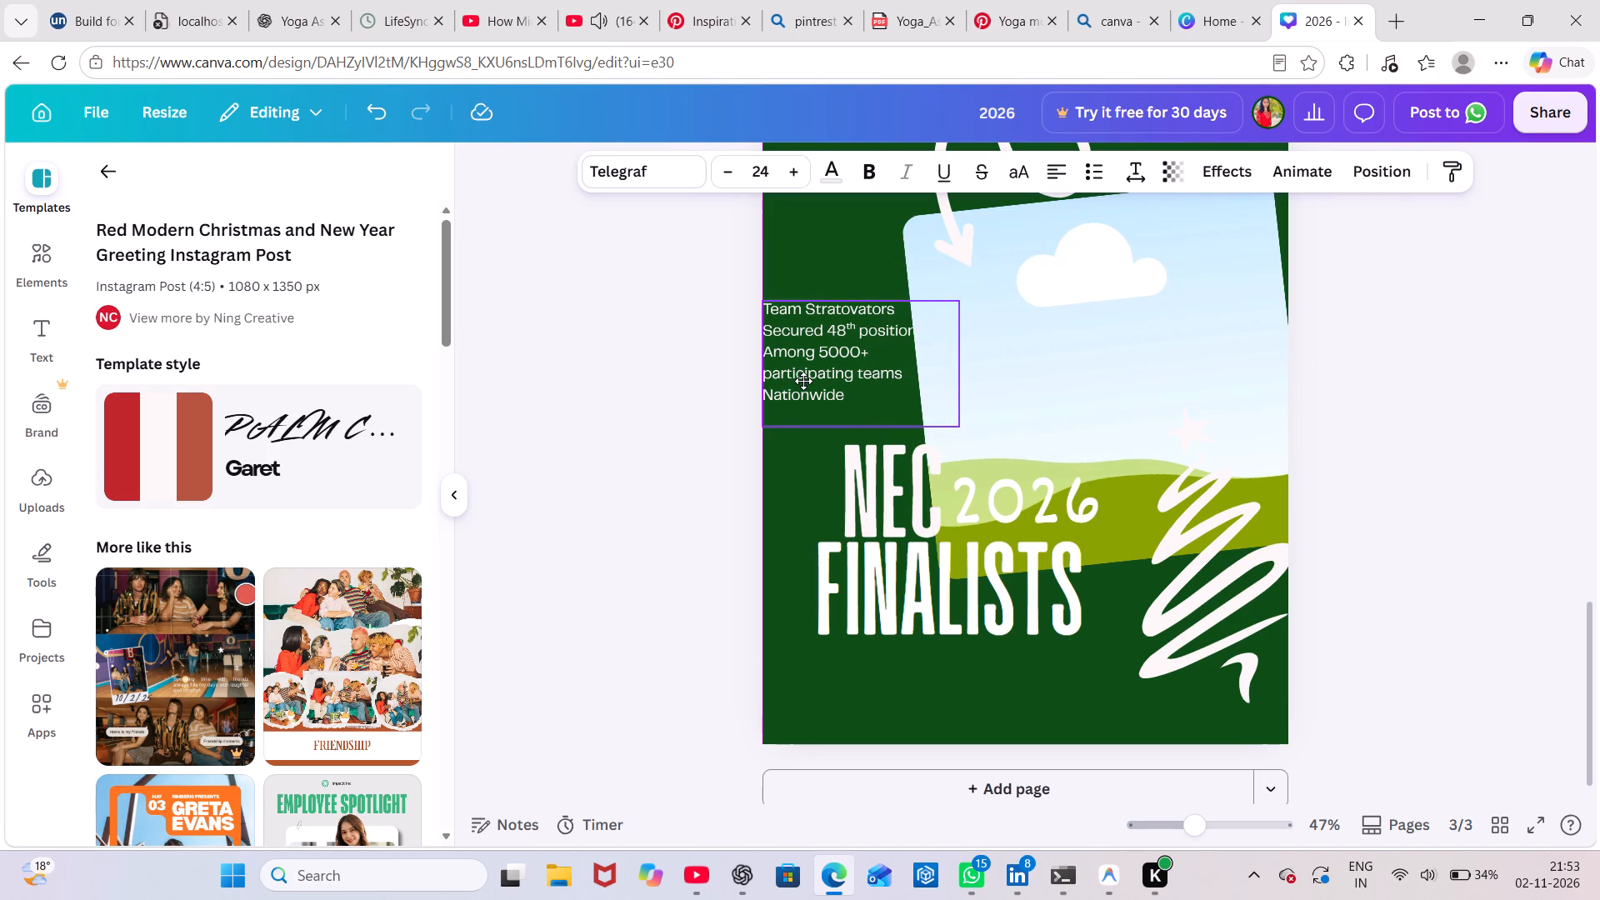
pyautogui.moveTo(803, 381); pyautogui.dragTo(805, 381)
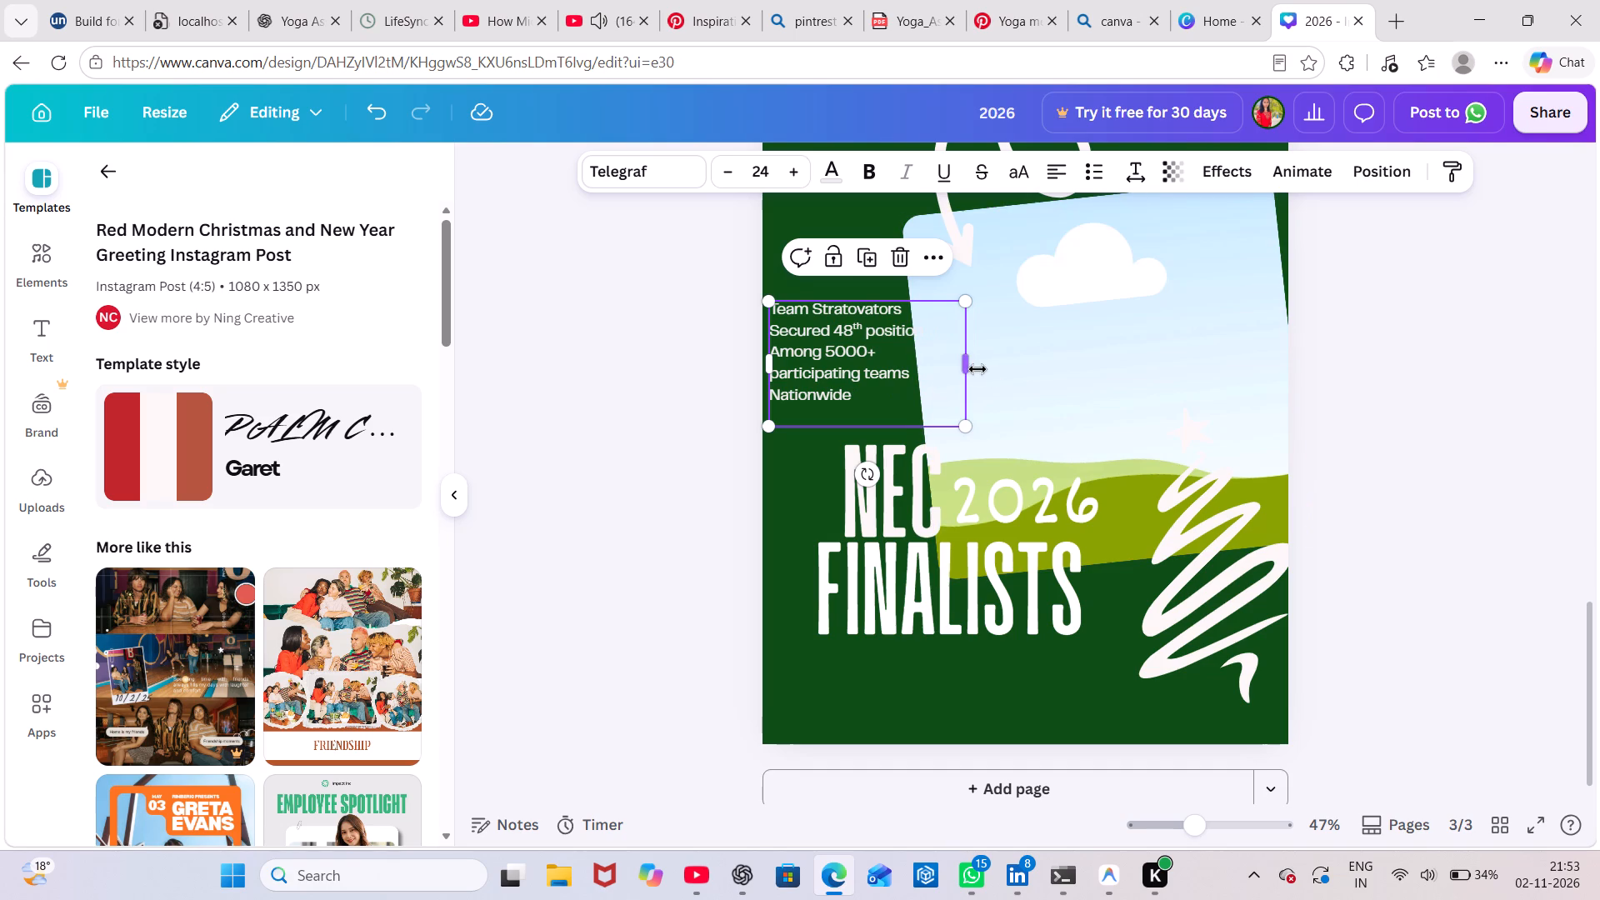
pyautogui.moveTo(974, 367); pyautogui.dragTo(928, 355)
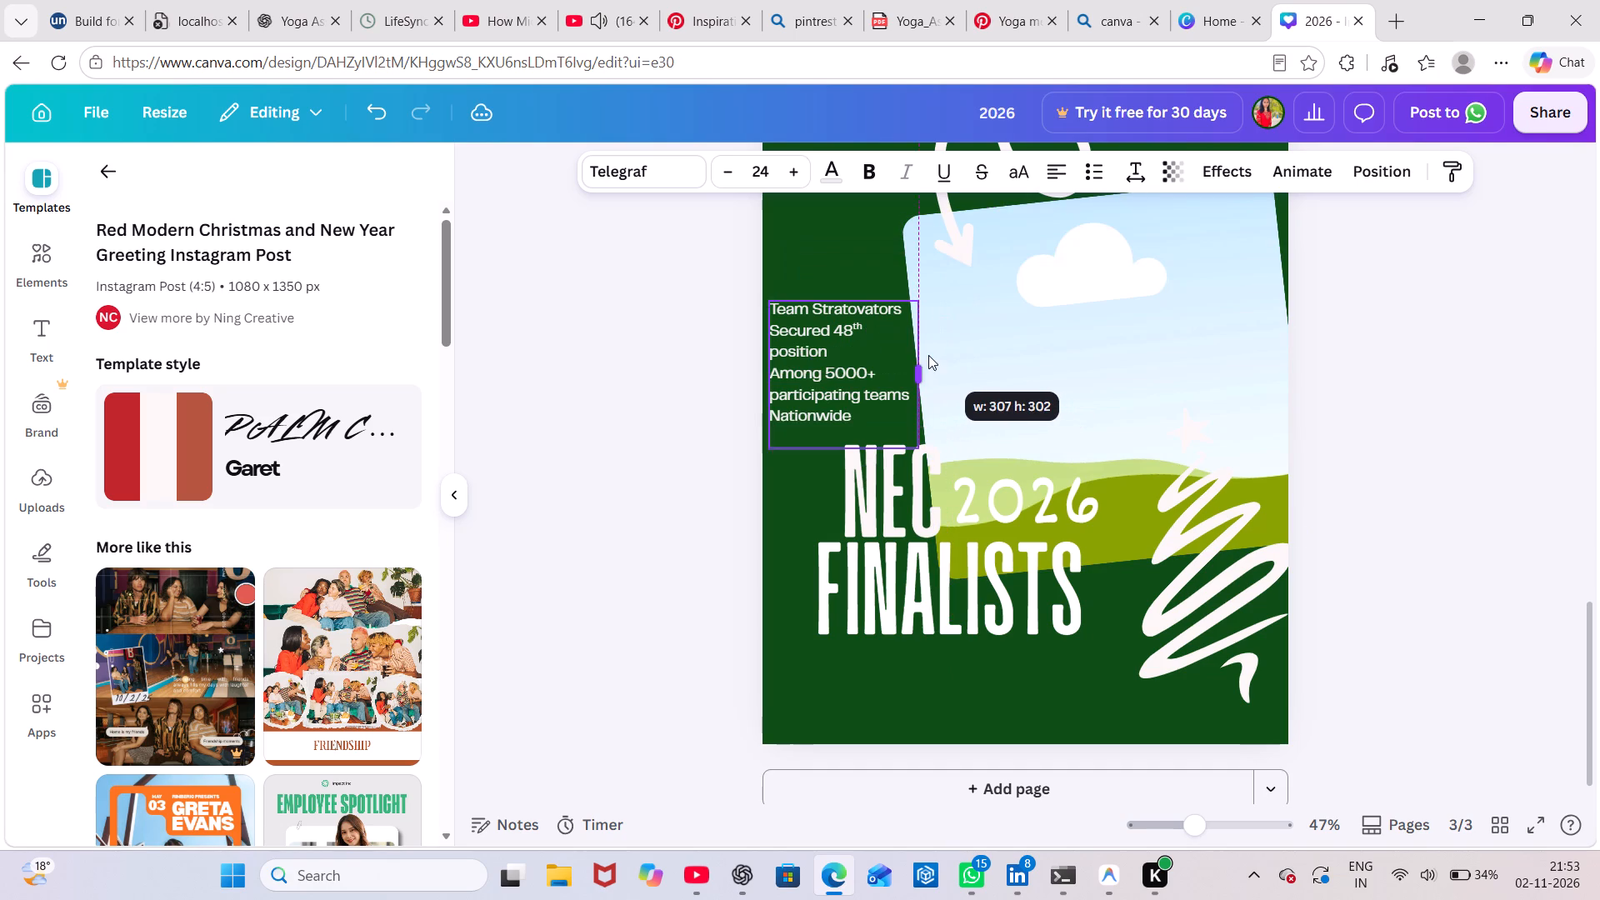
pyautogui.moveTo(928, 355); pyautogui.dragTo(927, 355)
pyautogui.moveTo(926, 355); pyautogui.dragTo(929, 355)
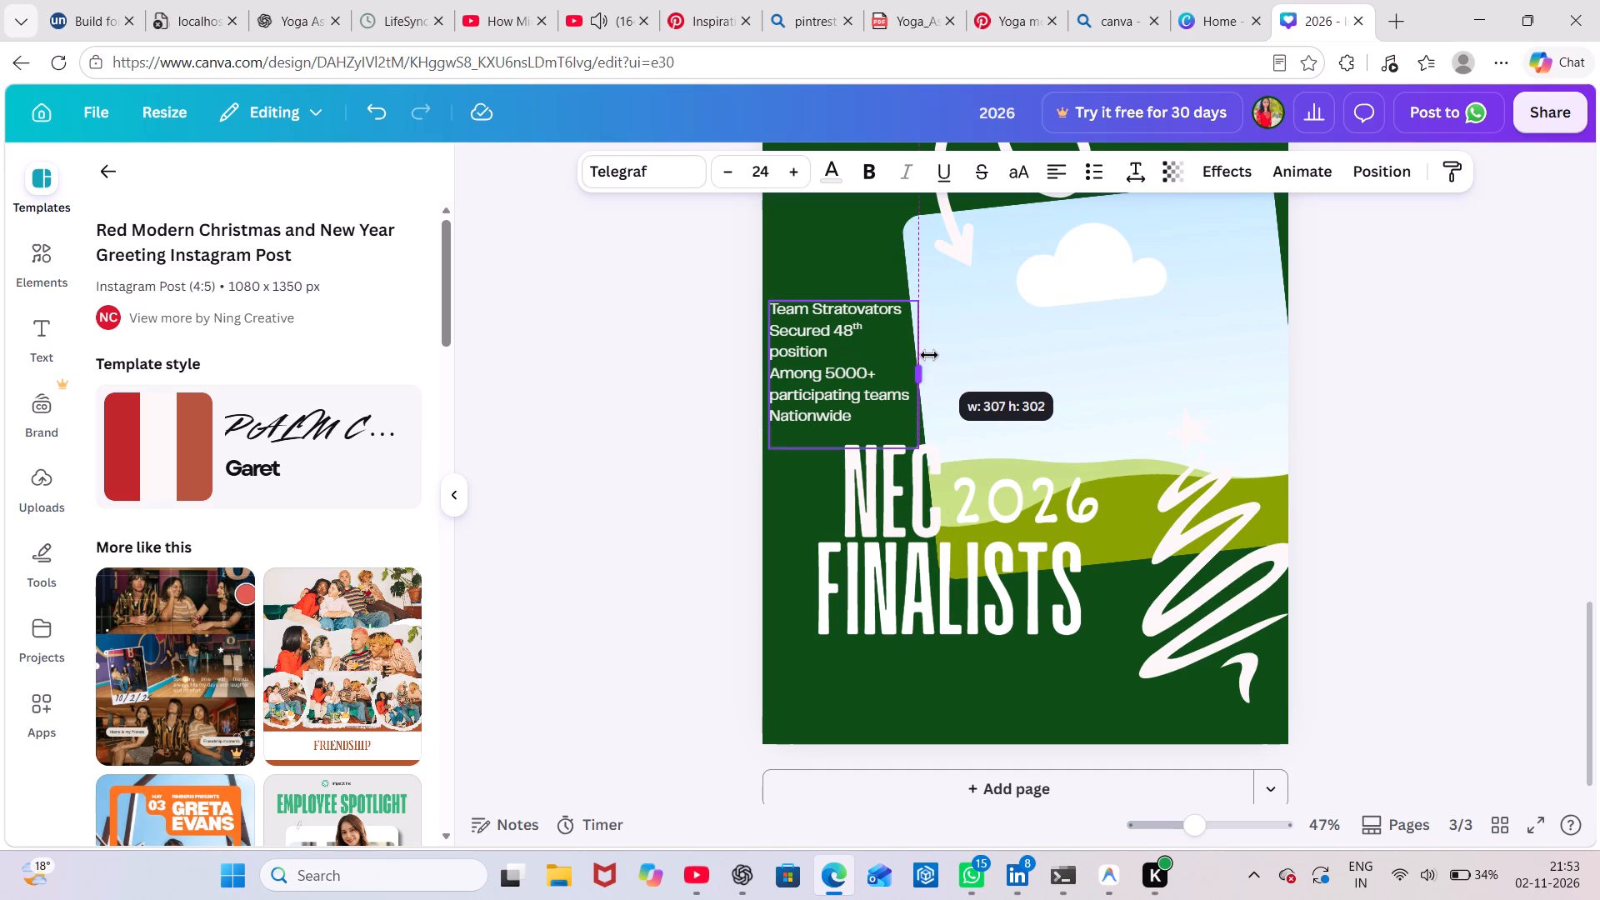
pyautogui.moveTo(929, 355); pyautogui.dragTo(937, 357)
pyautogui.click(1383, 363)
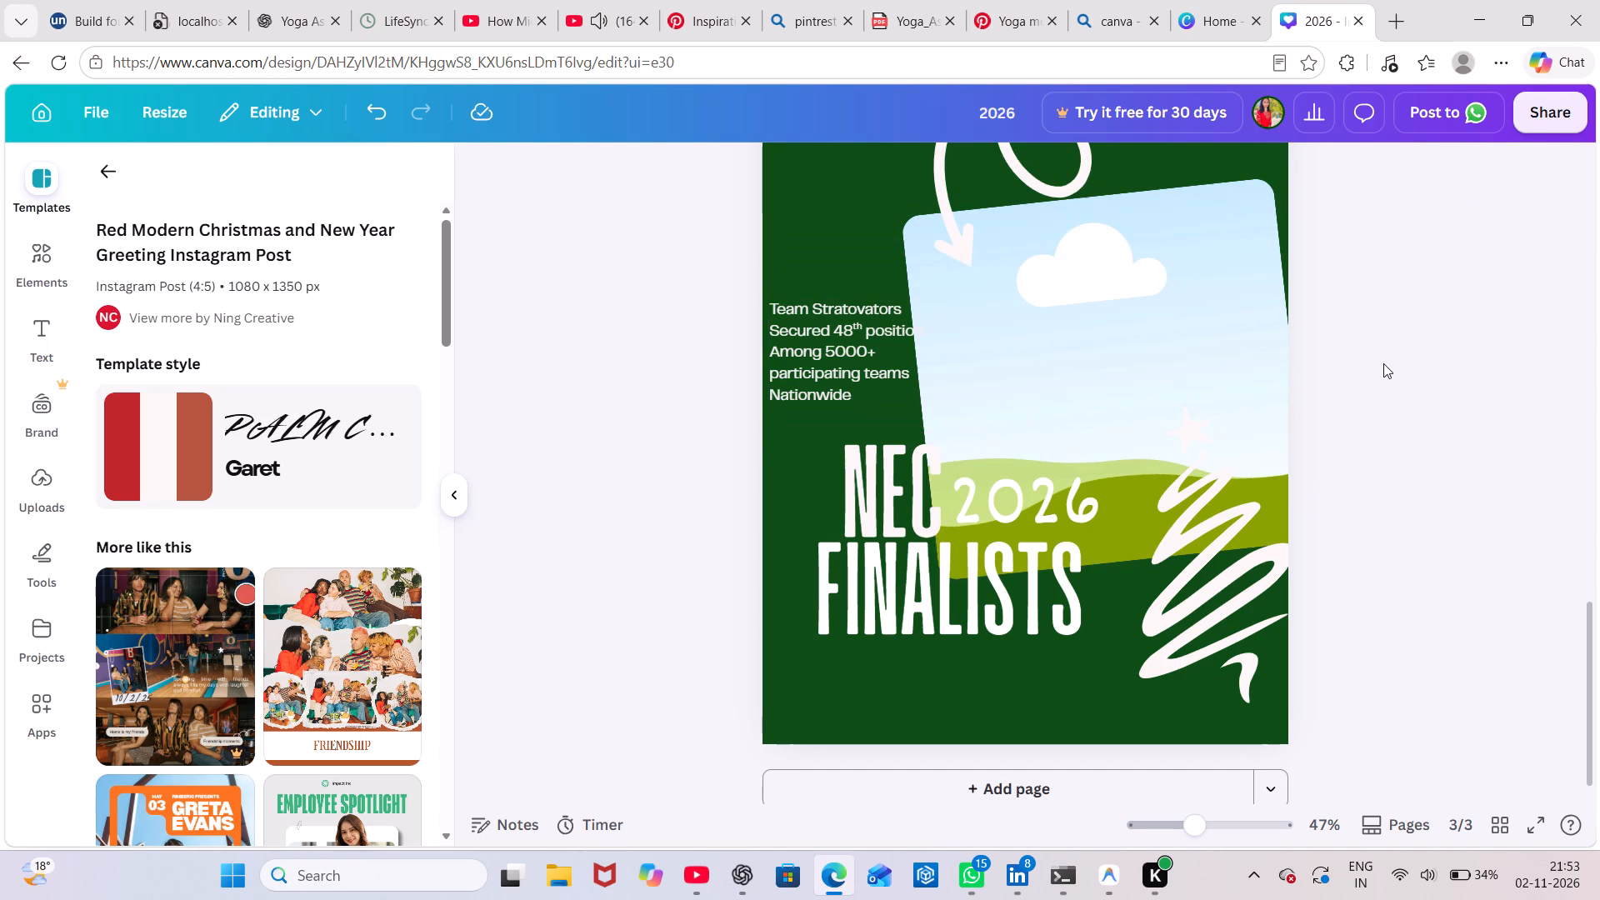
pyautogui.moveTo(868, 338); pyautogui.dragTo(861, 336)
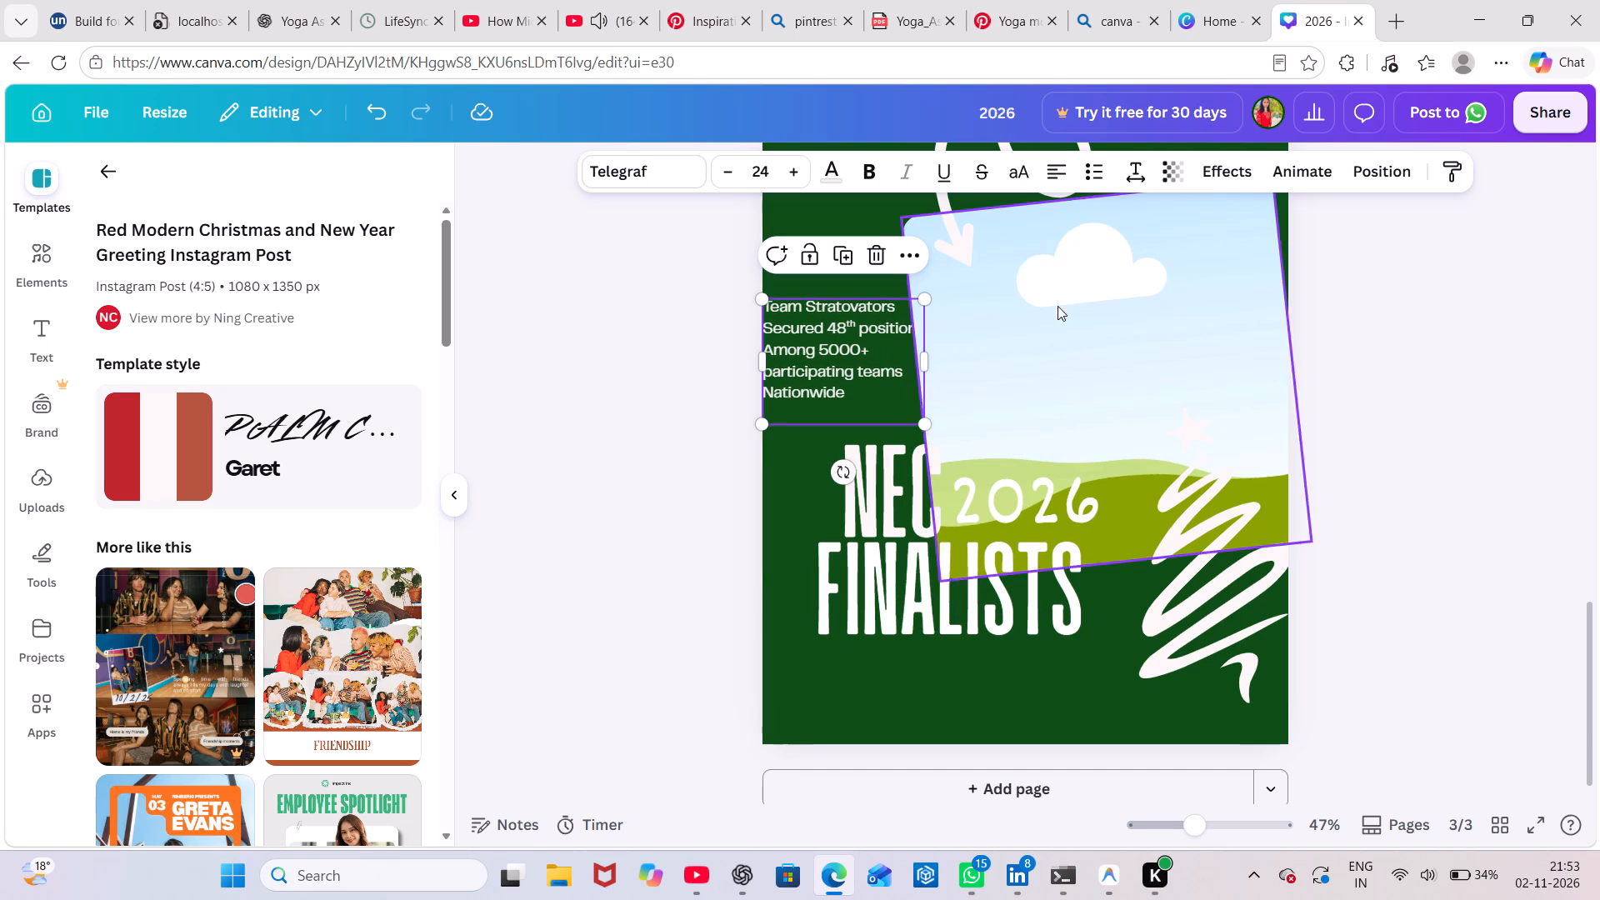
pyautogui.click(1380, 337)
# Copy the "Heartfelt thanks" text from page 2 onto page 3 and place it just below "FINALISTS".
pyautogui.scroll(-1, 1380, 337)
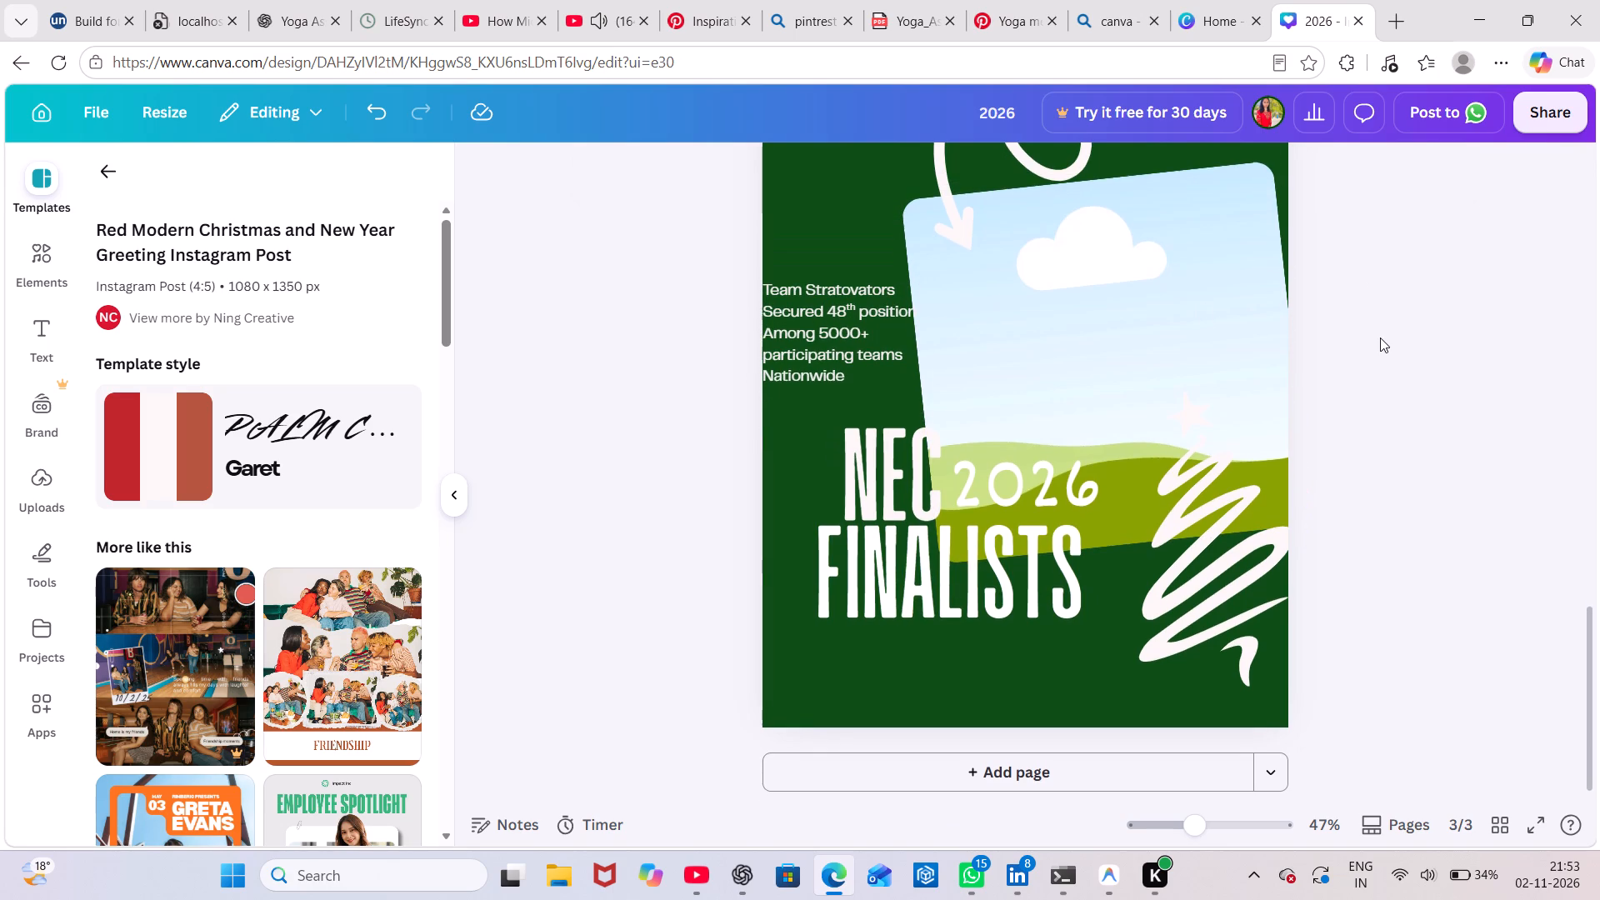
pyautogui.scroll(6, 1380, 337)
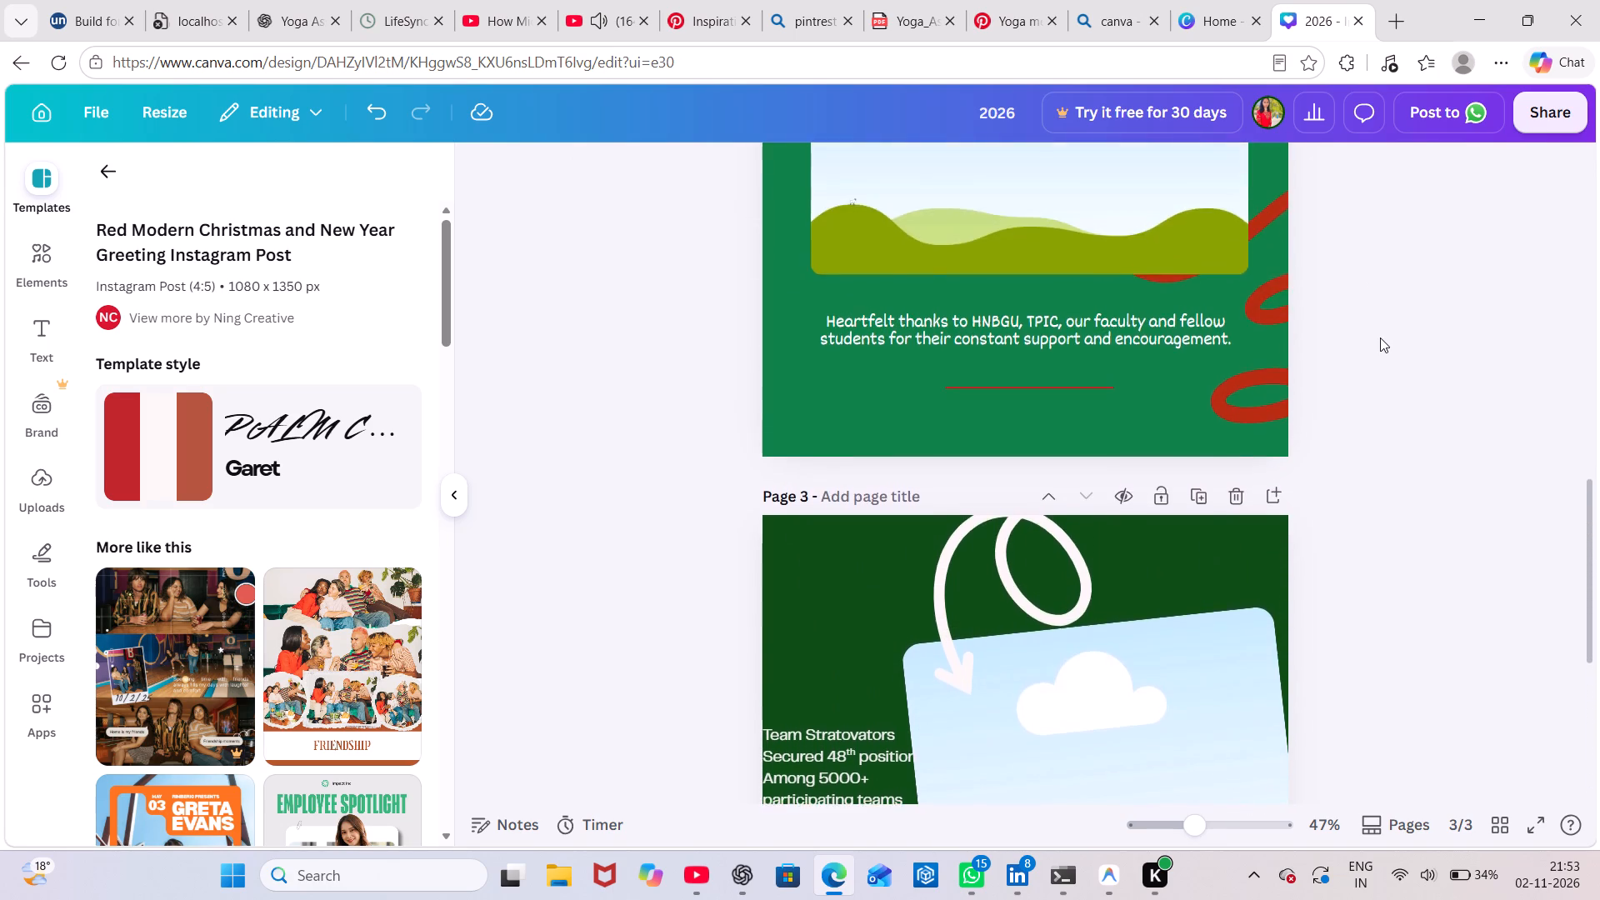
pyautogui.scroll(-1, 1380, 337)
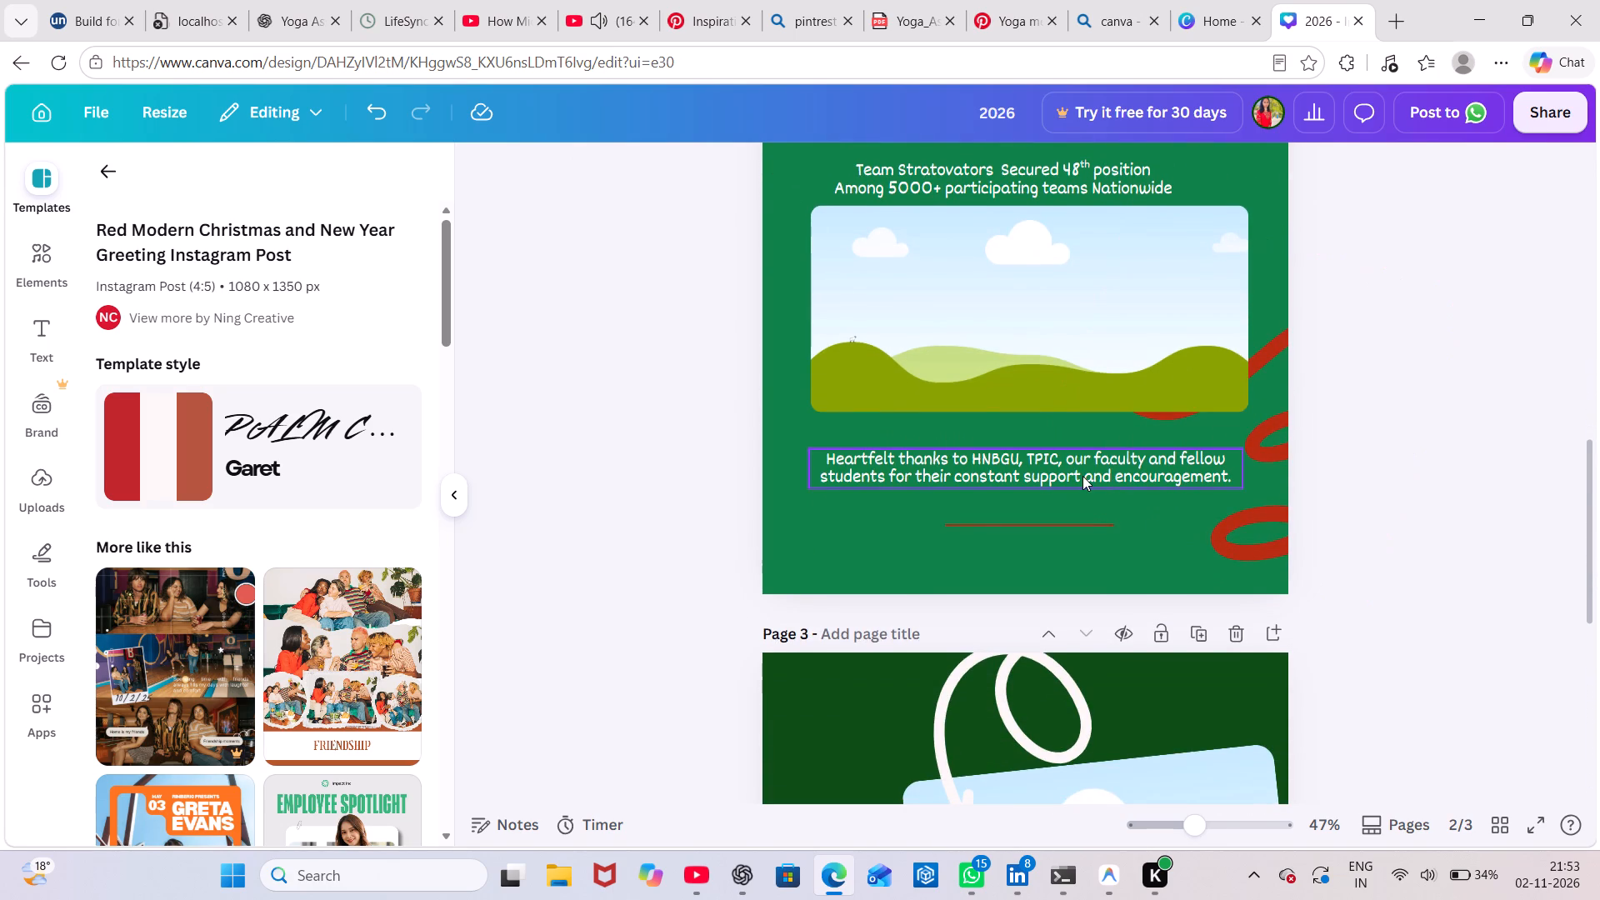
pyautogui.click(1082, 476)
pyautogui.hotkey('ctrl', 'c')
pyautogui.scroll(-1, 1082, 476)
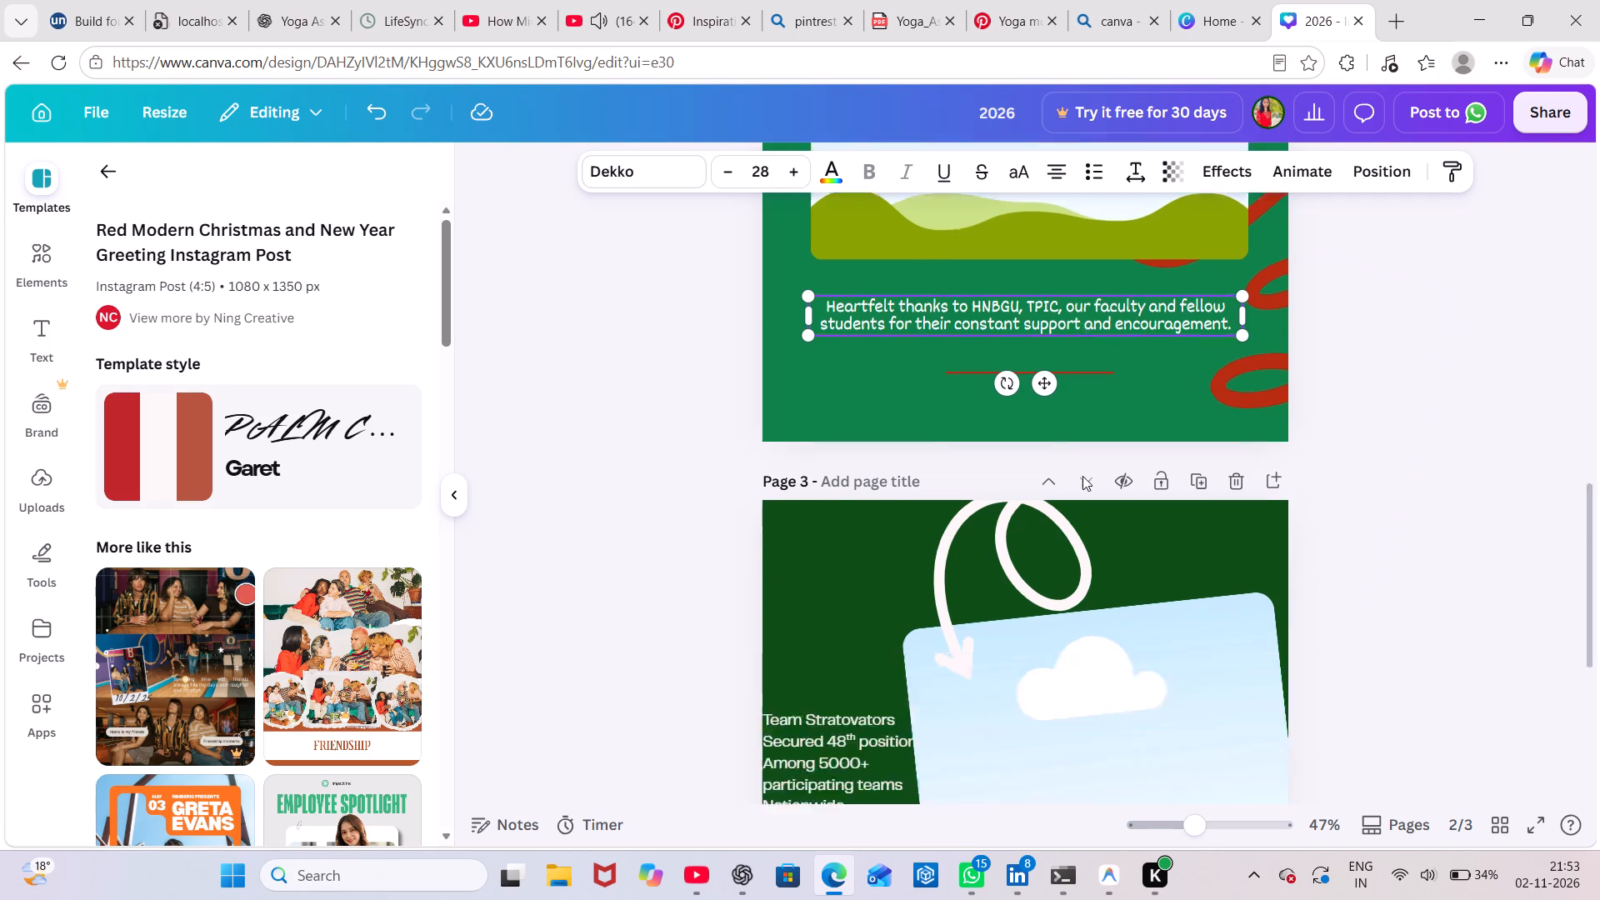
pyautogui.scroll(-2, 1082, 476)
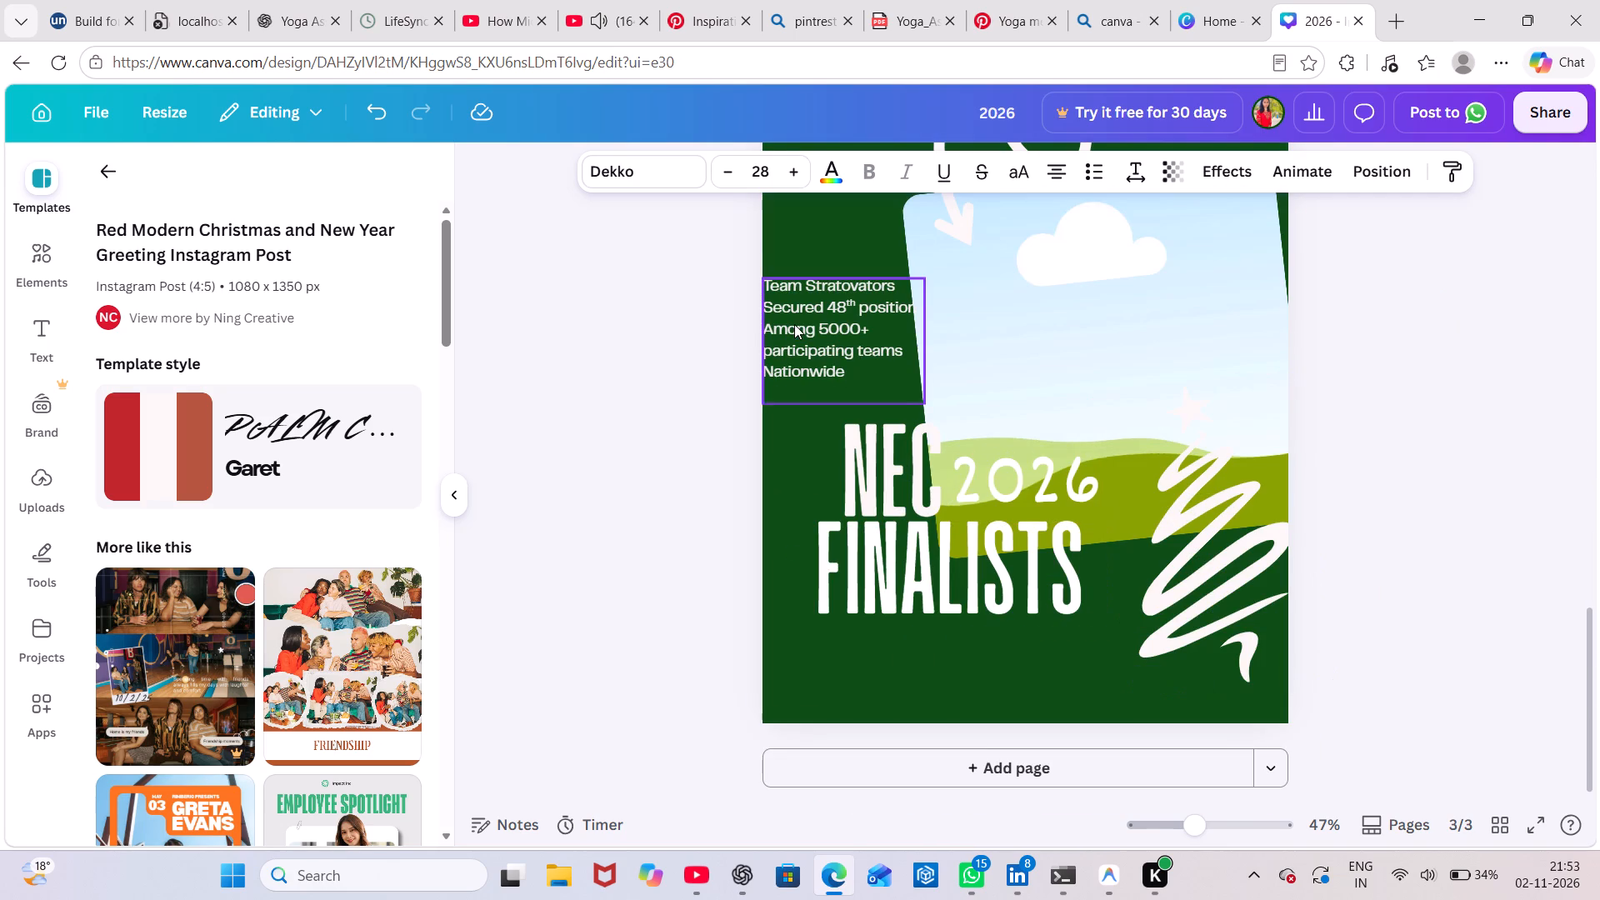
pyautogui.click(794, 324)
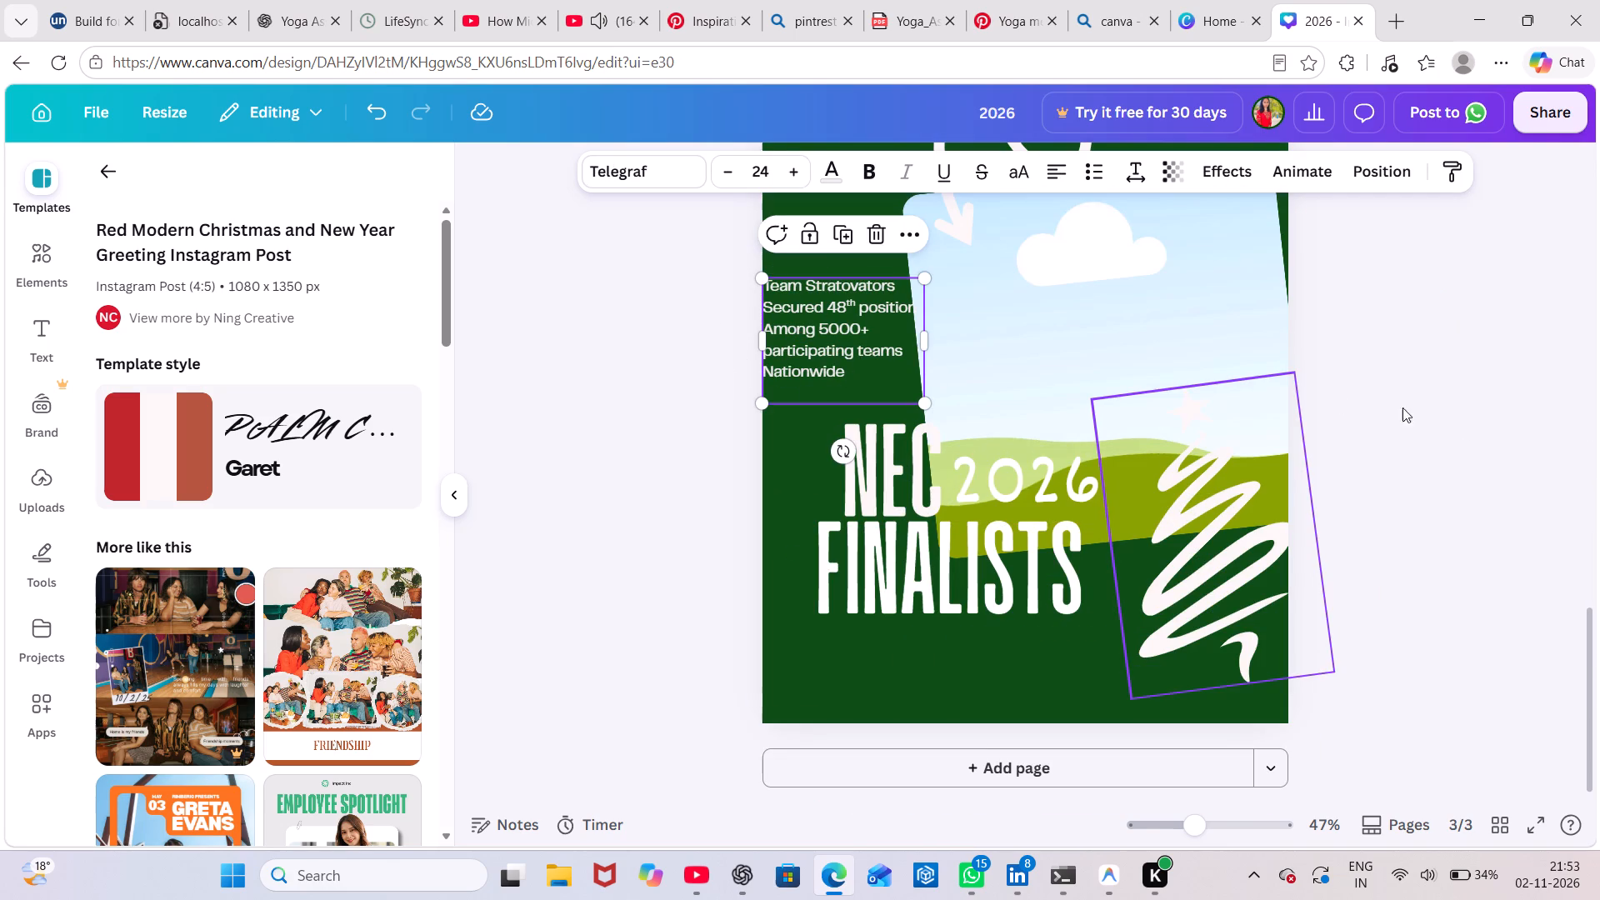
pyautogui.click(1463, 591)
pyautogui.hotkey('ctrl', 'v')
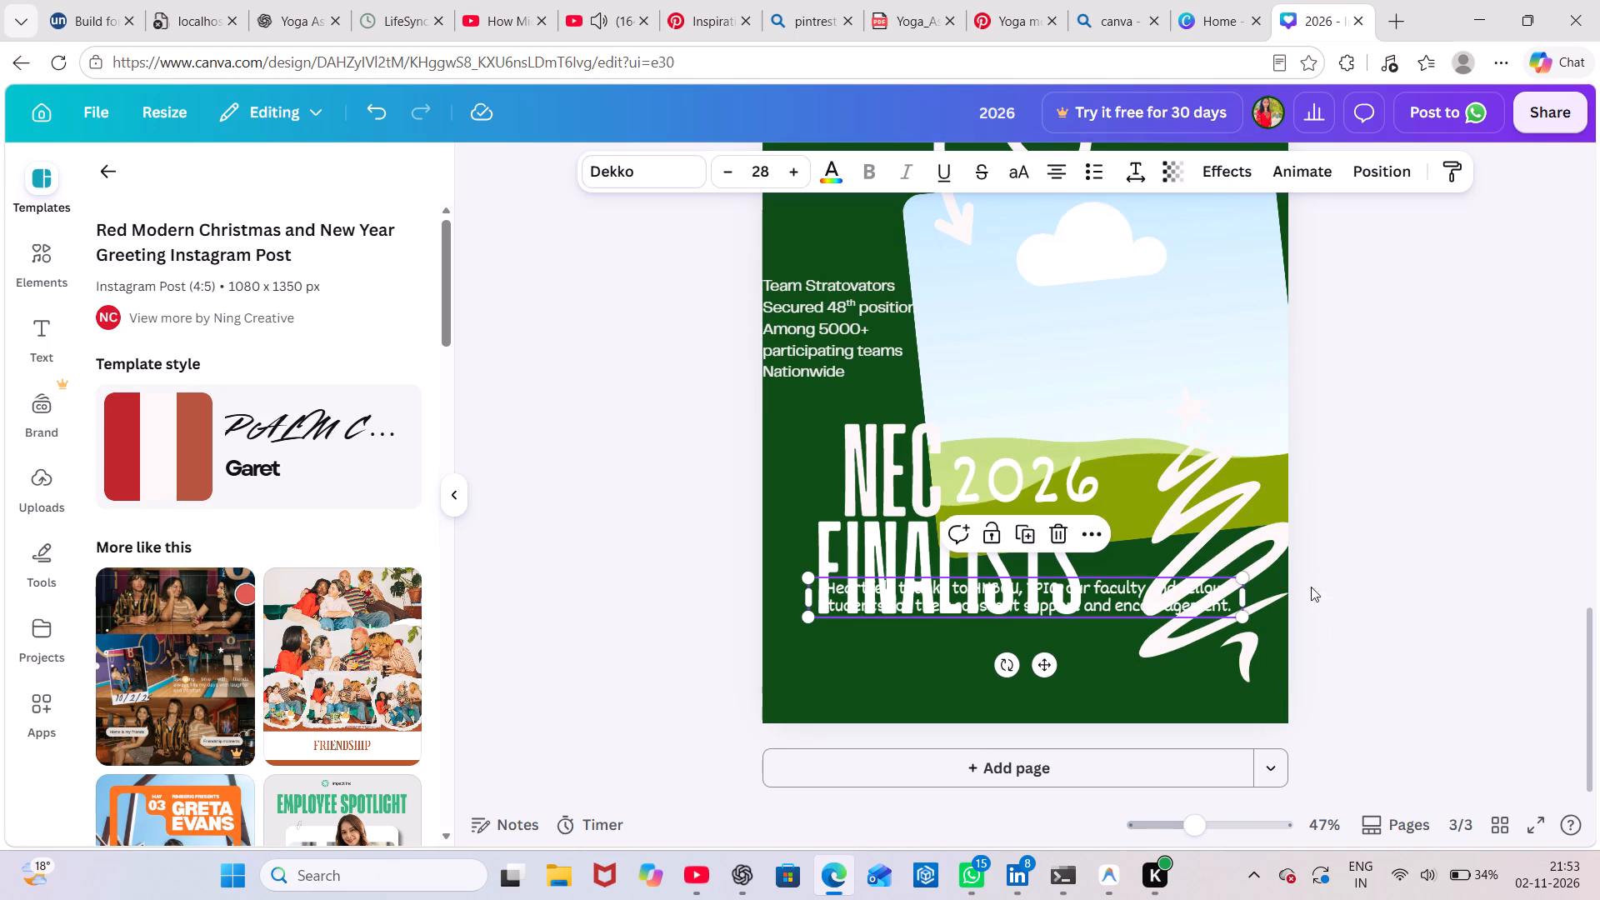
pyautogui.moveTo(1053, 664); pyautogui.dragTo(1055, 721)
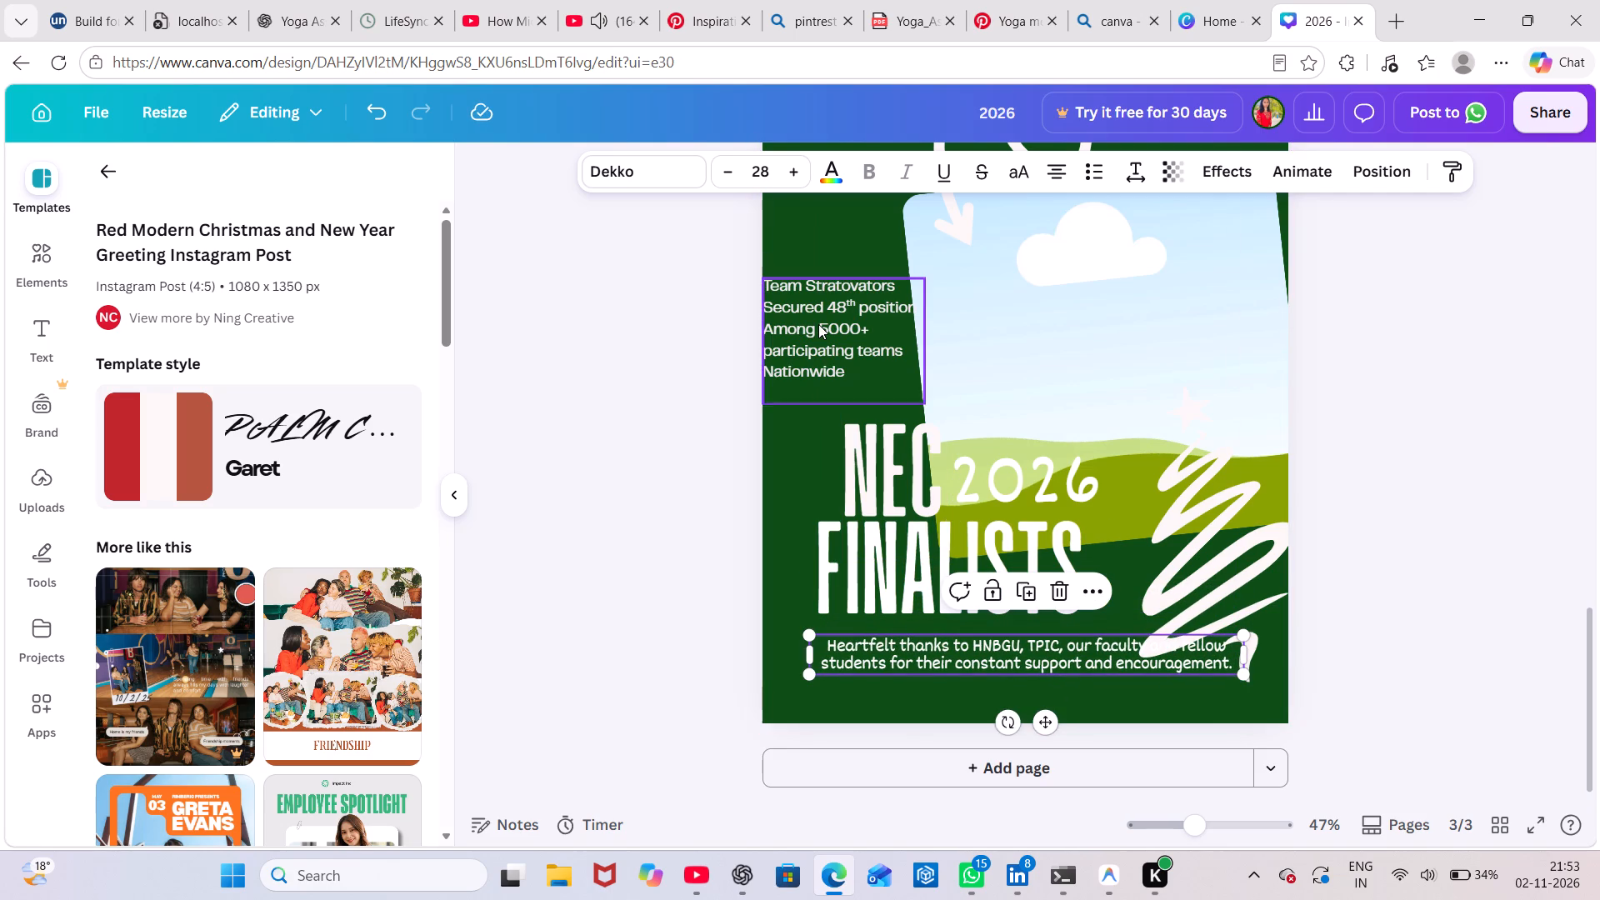
# Change the thank-you text's font on page 3 to Telegraf.
pyautogui.click(818, 324)
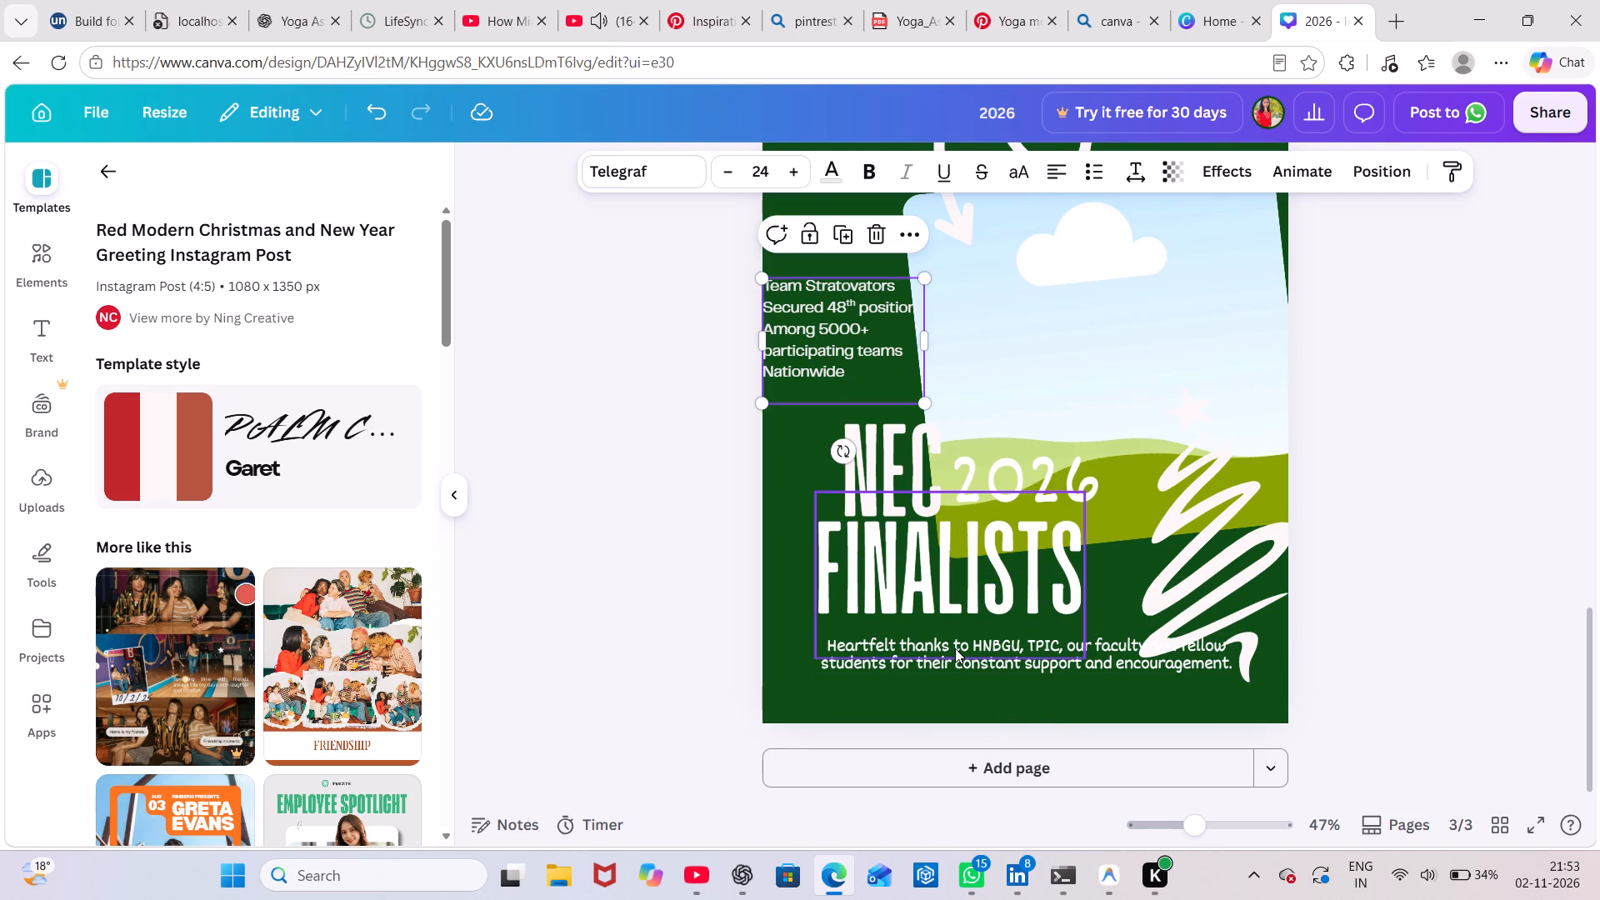
pyautogui.click(955, 648)
pyautogui.click(688, 166)
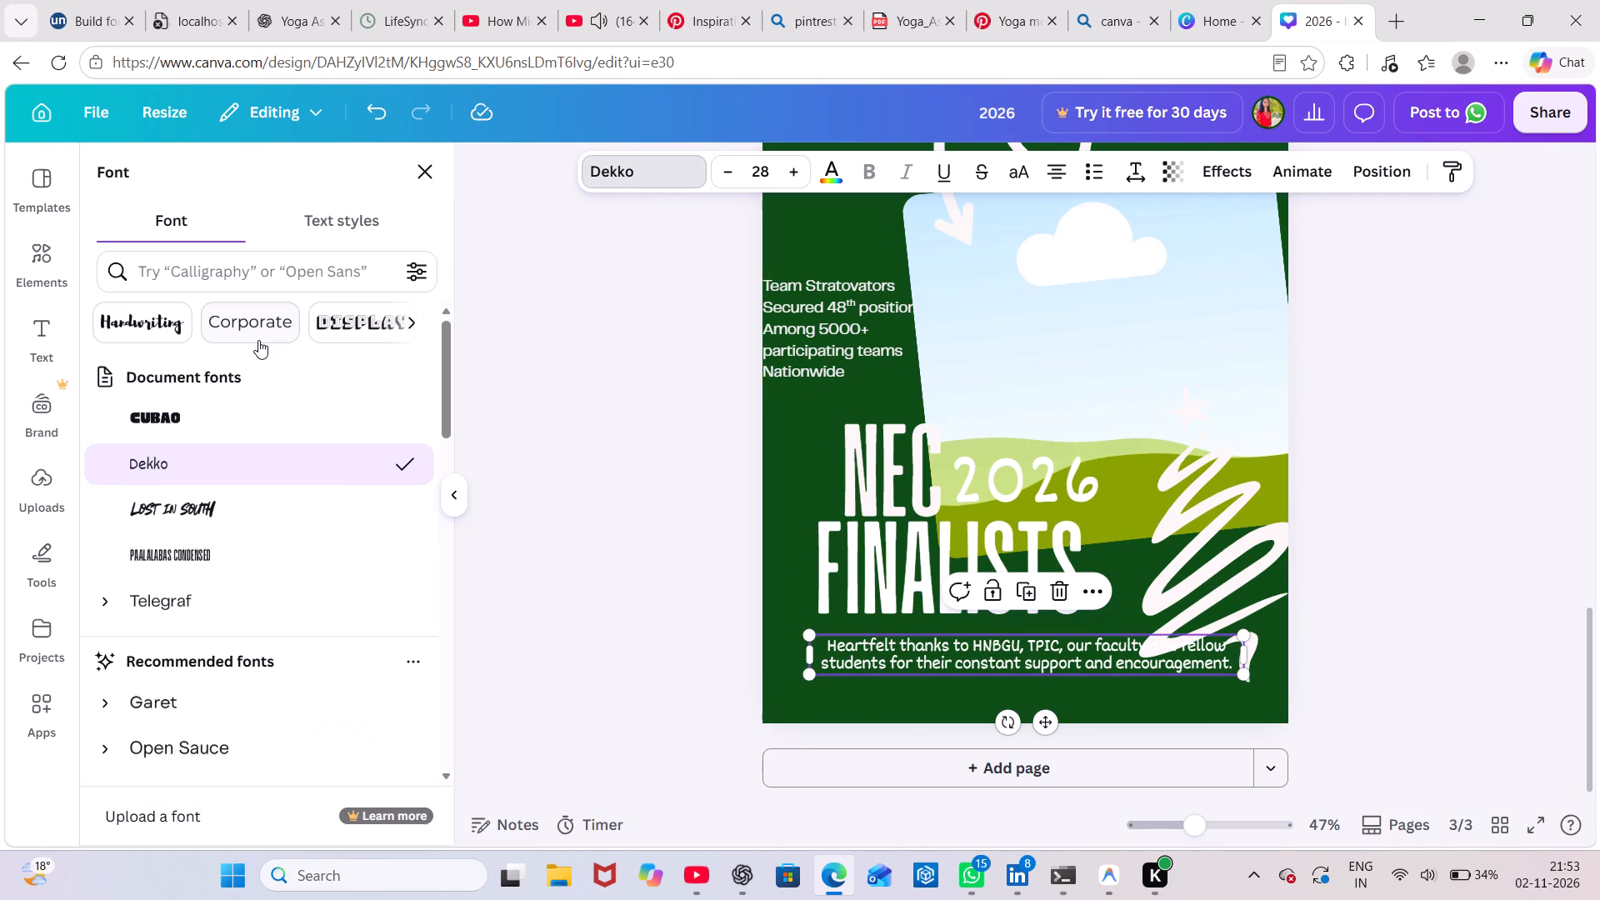
pyautogui.click(240, 592)
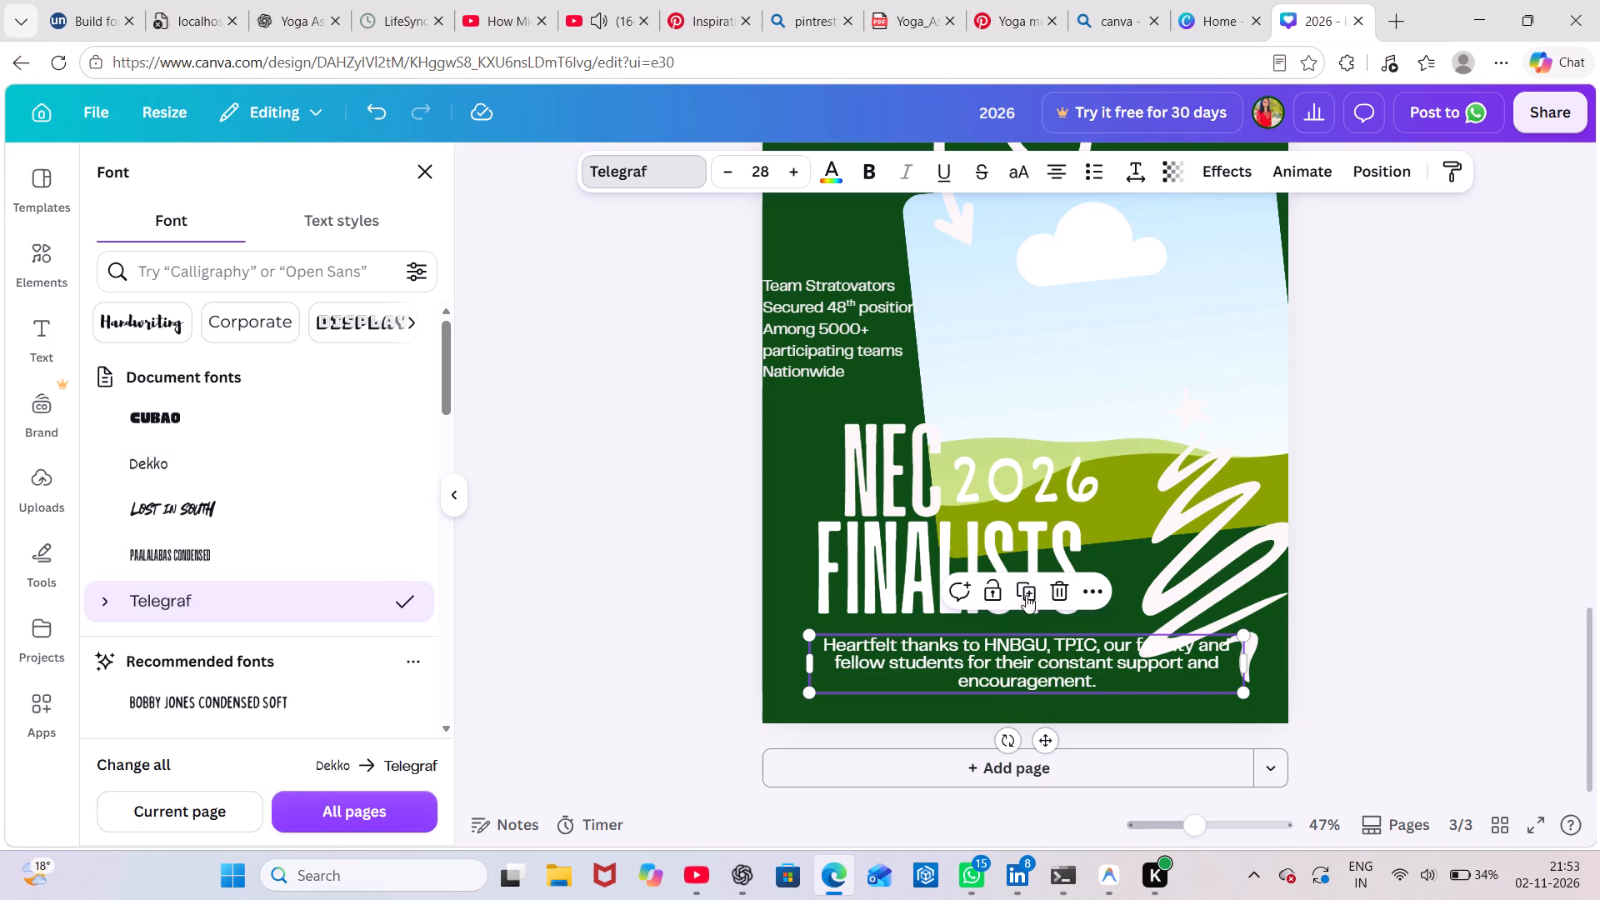
# Delete the white scribbled Christmas tree with the star from page 3.
pyautogui.click(1246, 588)
pyautogui.press('BackSpace')
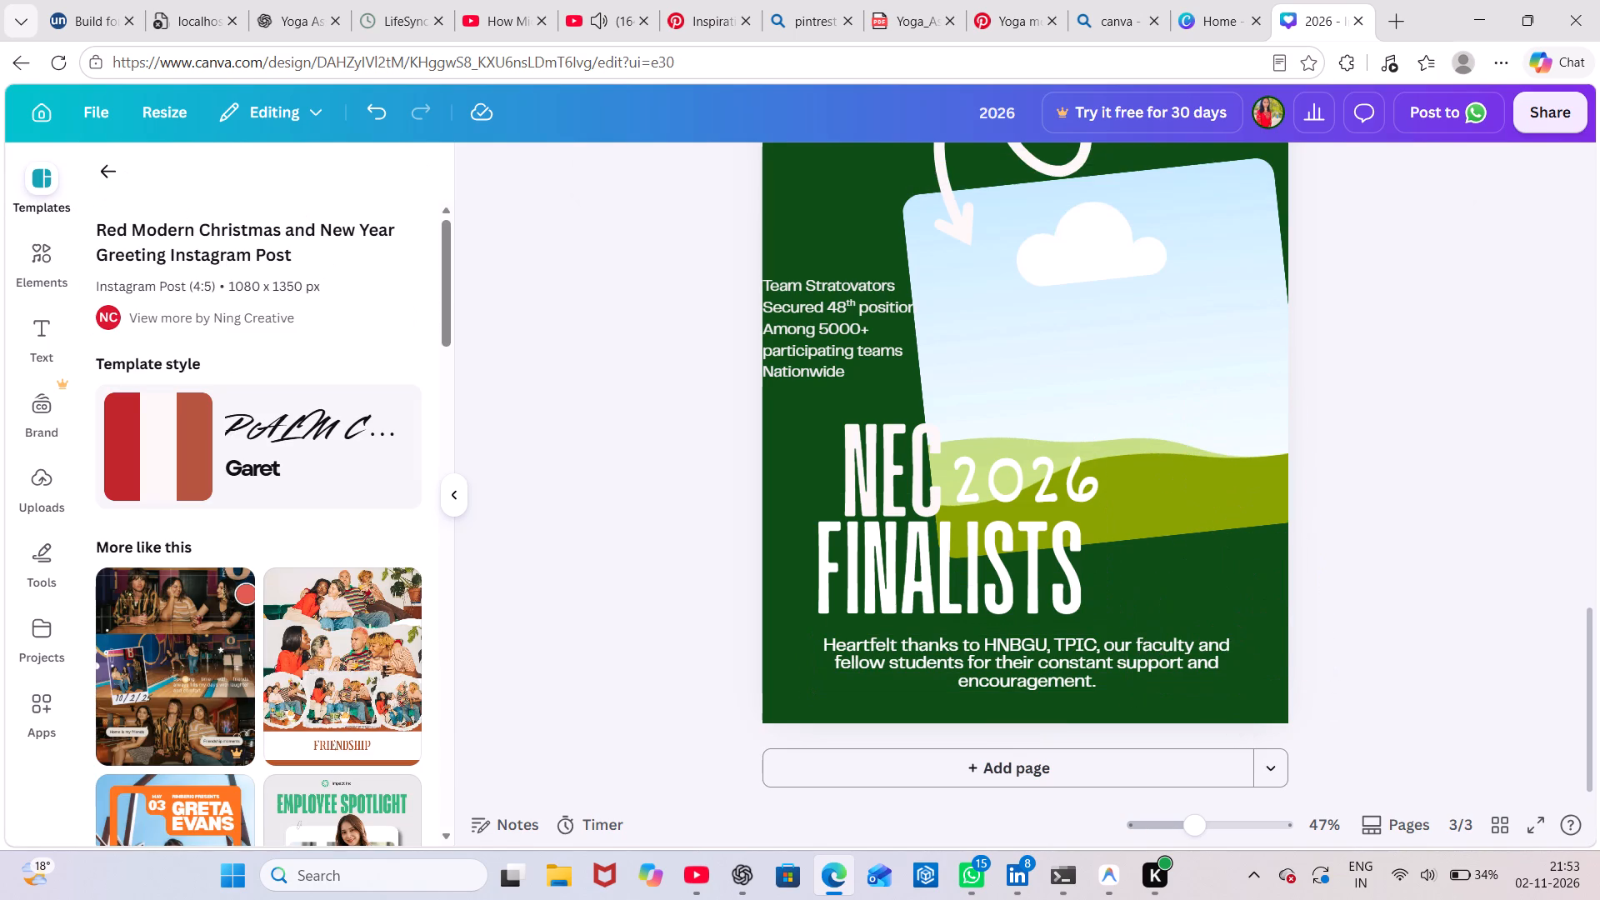
# Widen the thank-you text box on page 3 and reduce its font size to 24 so it fits on two lines.
pyautogui.click(1095, 655)
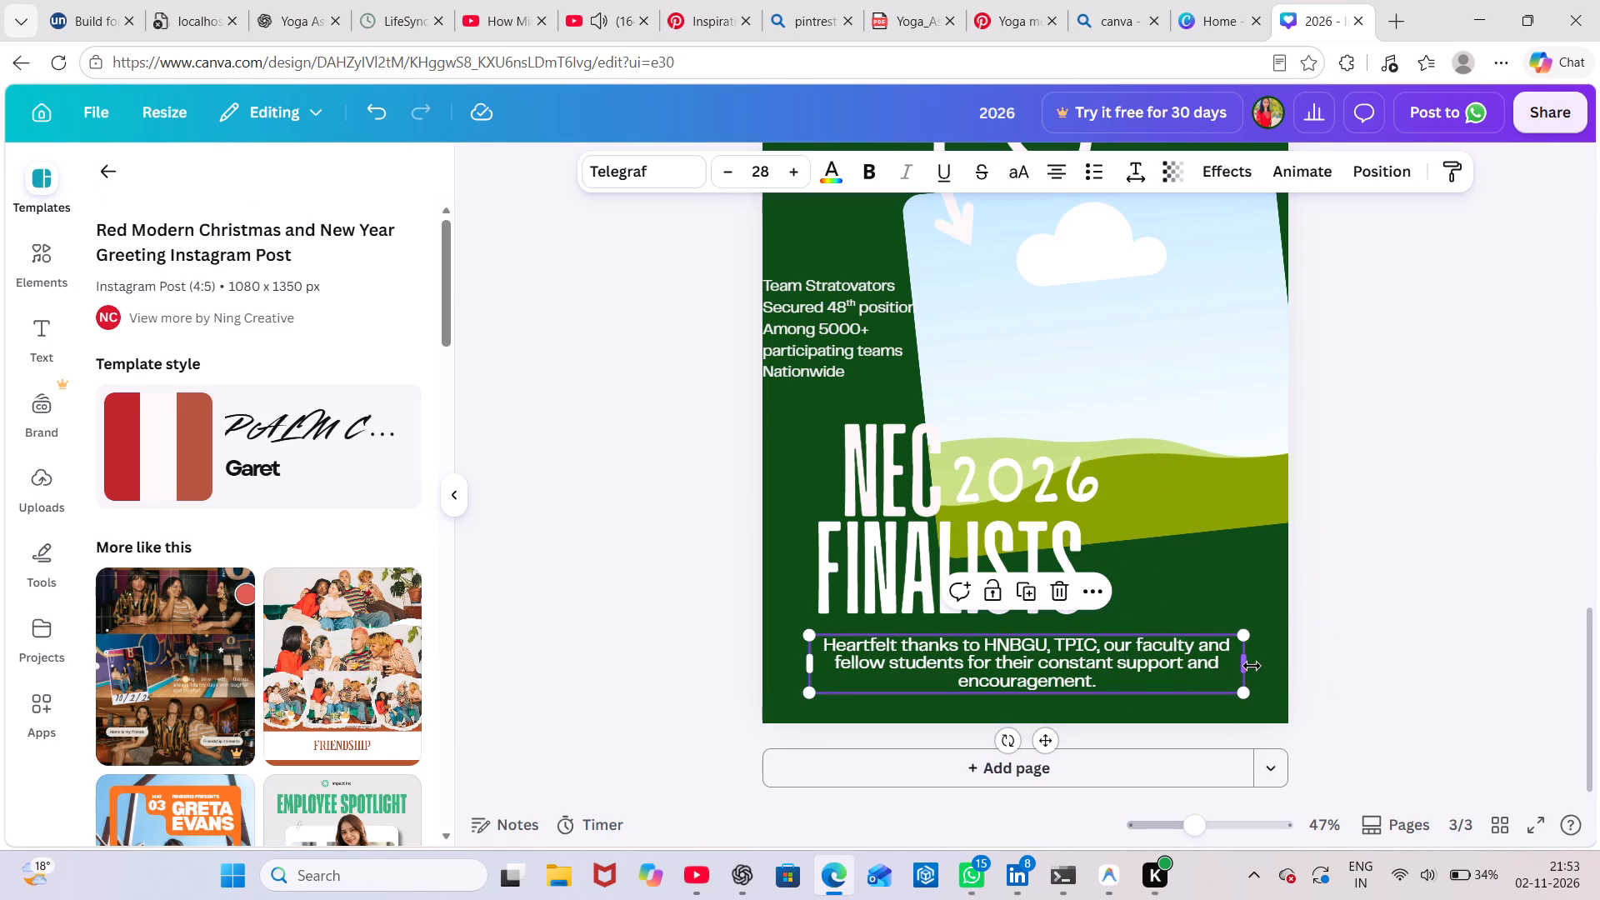
pyautogui.moveTo(1252, 666); pyautogui.dragTo(1284, 666)
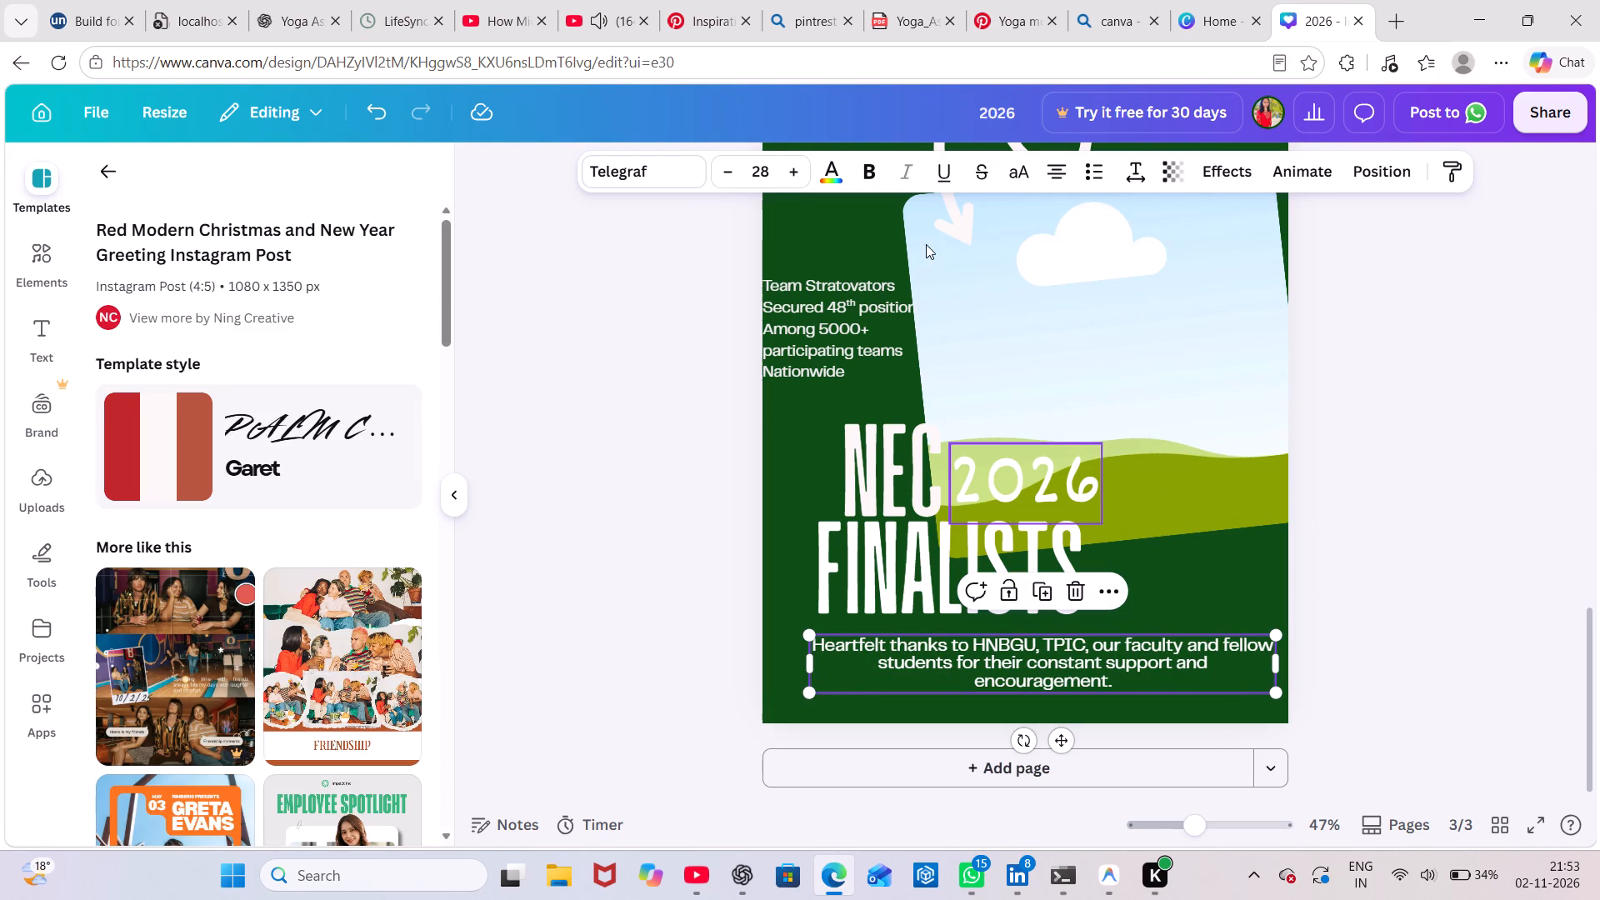
pyautogui.doubleClick(727, 172)
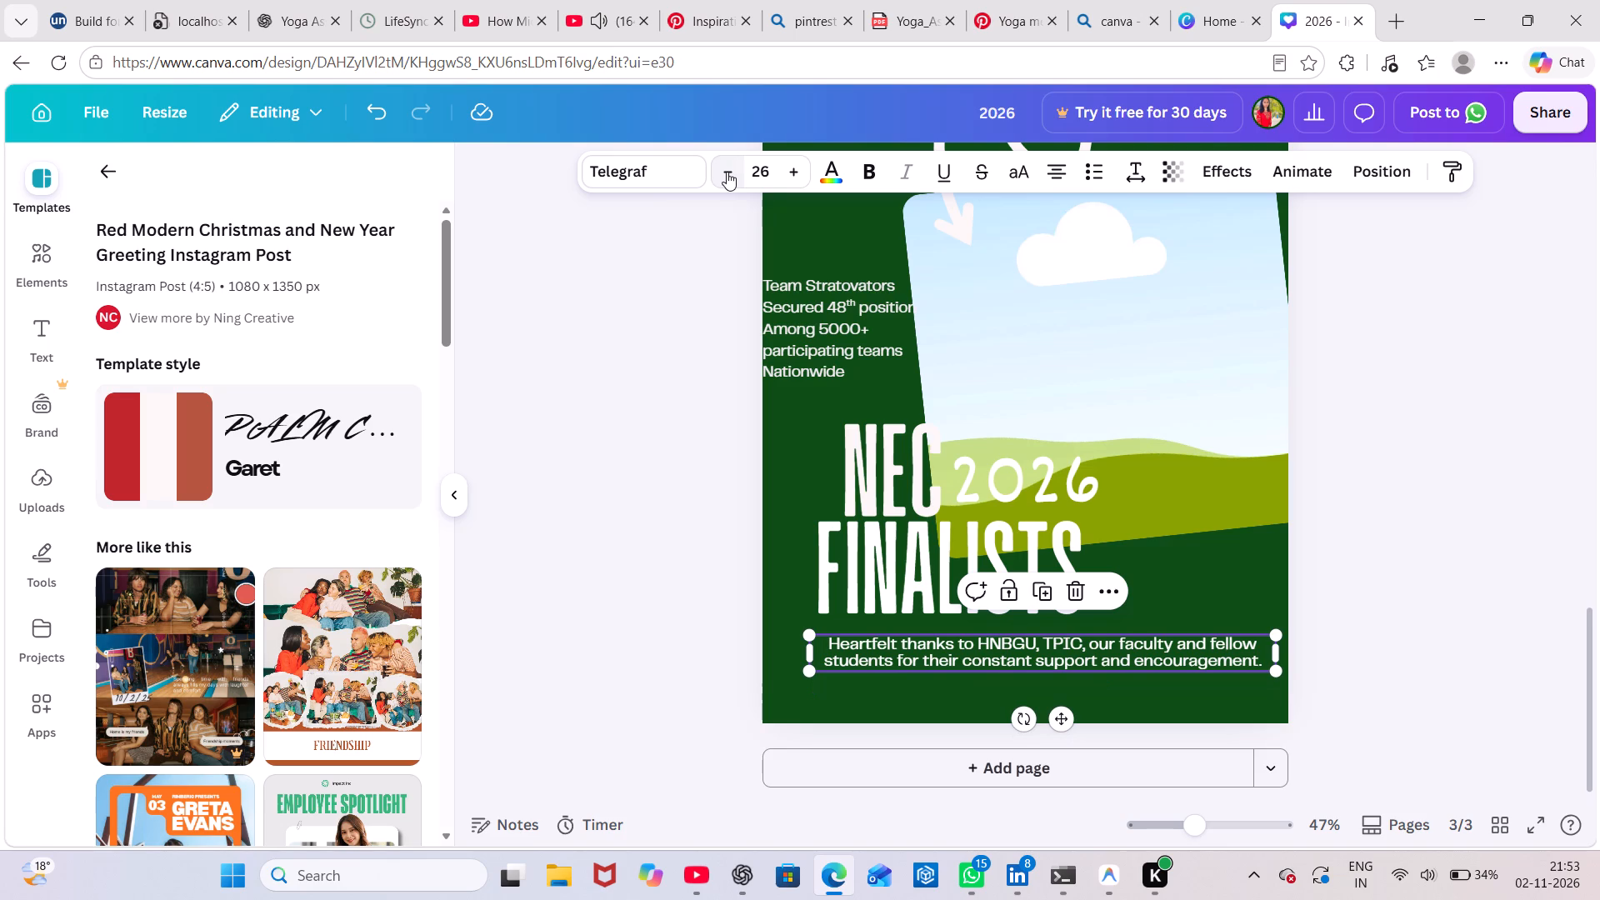
pyautogui.click(727, 172)
pyautogui.click(727, 172)
pyautogui.click(1272, 337)
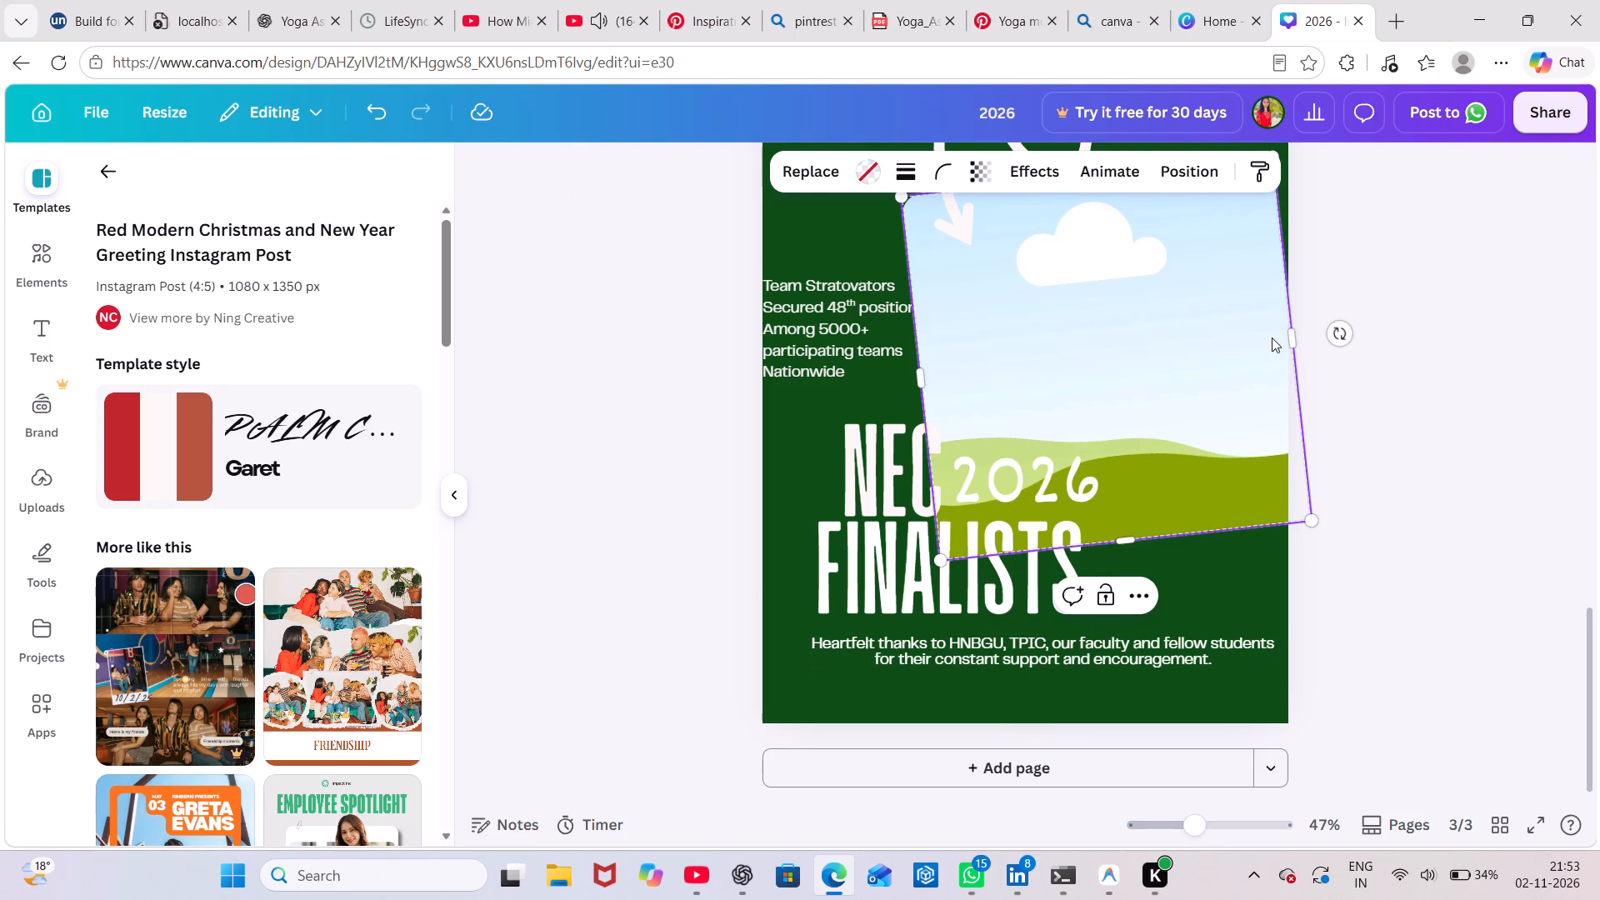
pyautogui.click(1386, 333)
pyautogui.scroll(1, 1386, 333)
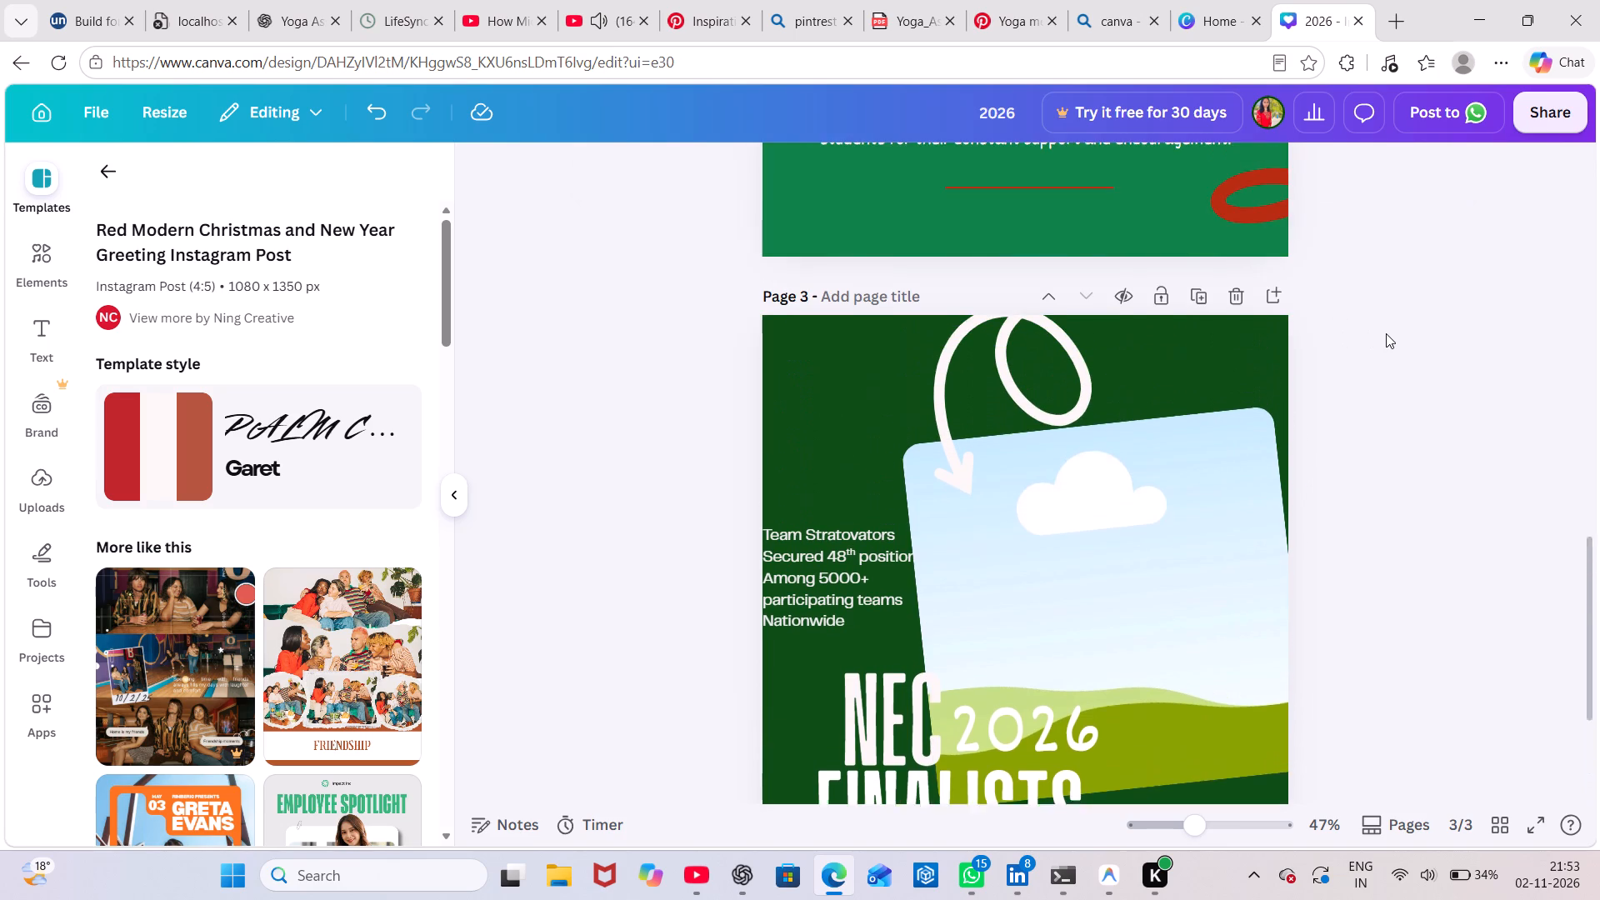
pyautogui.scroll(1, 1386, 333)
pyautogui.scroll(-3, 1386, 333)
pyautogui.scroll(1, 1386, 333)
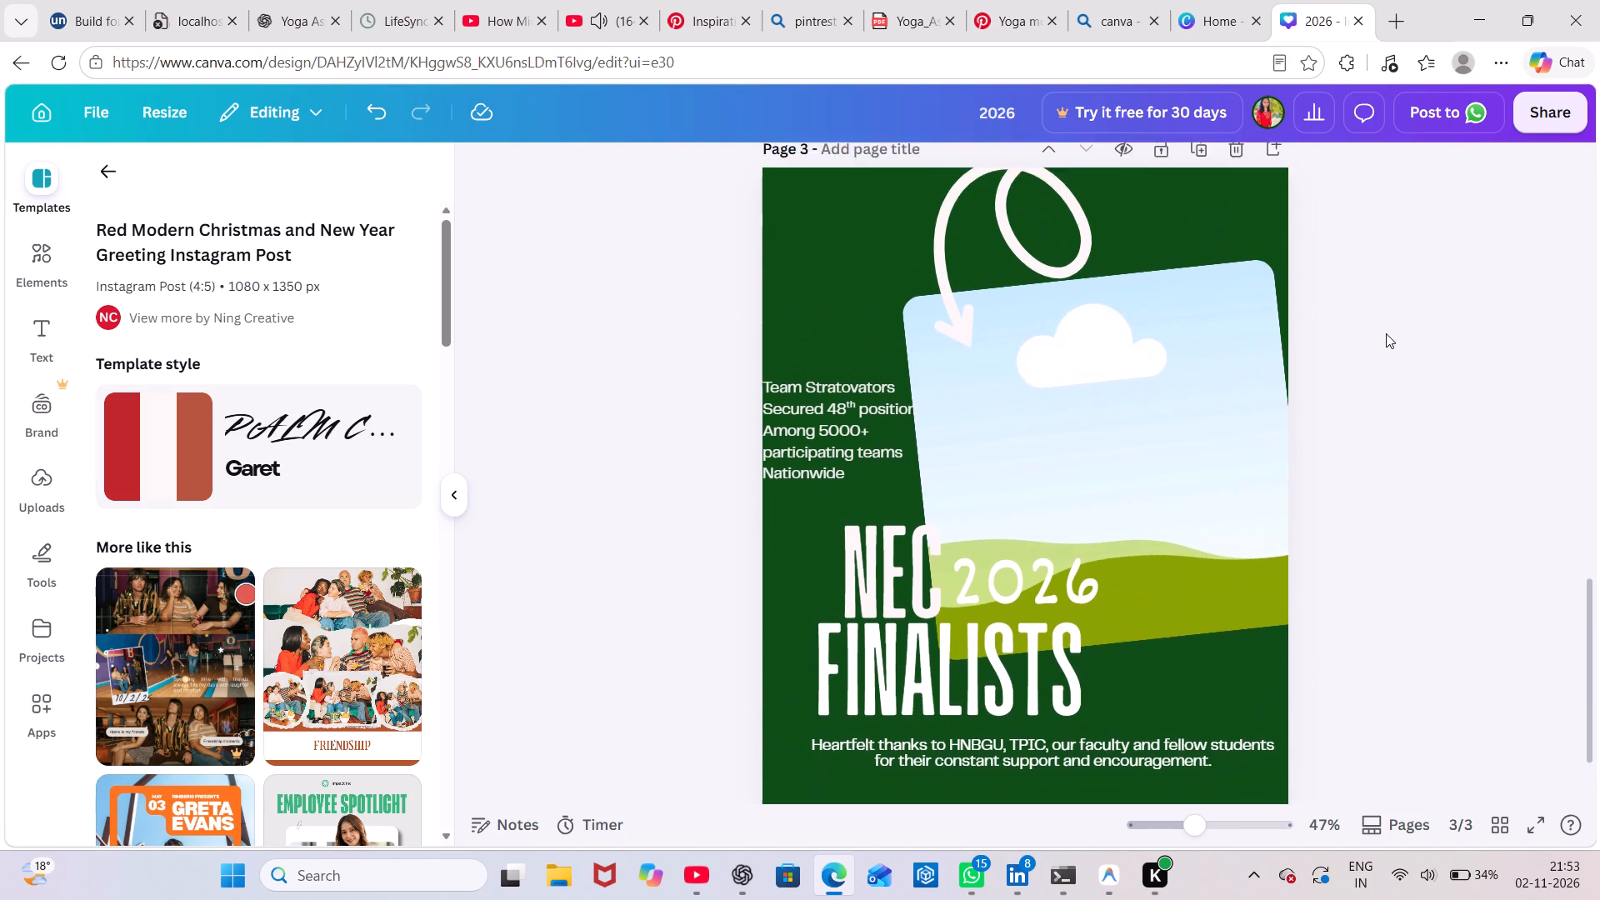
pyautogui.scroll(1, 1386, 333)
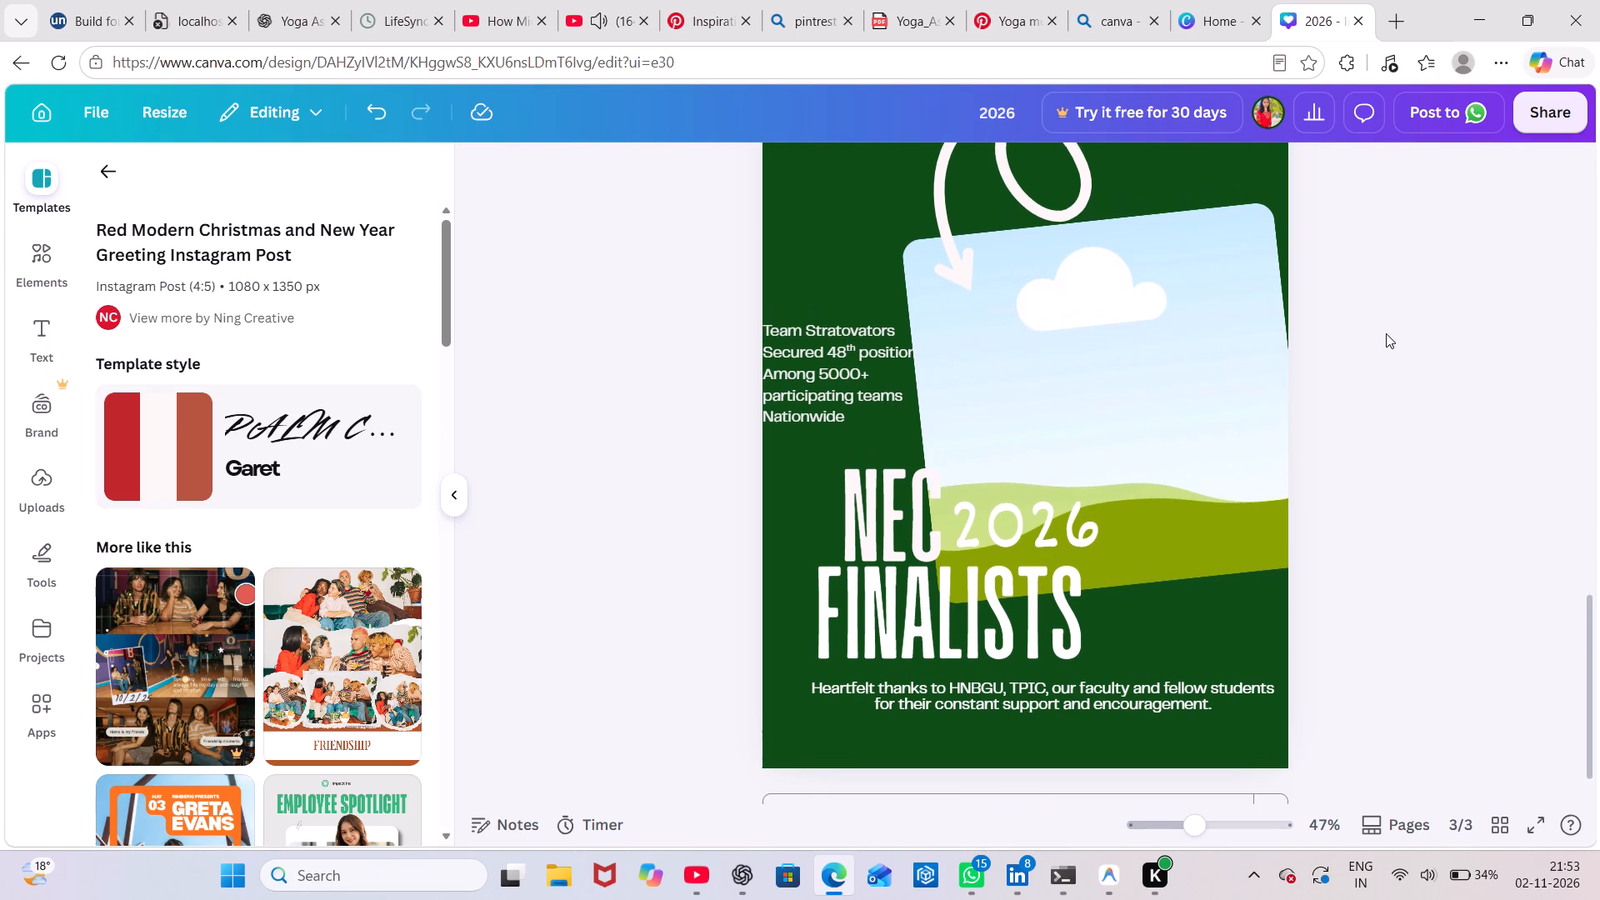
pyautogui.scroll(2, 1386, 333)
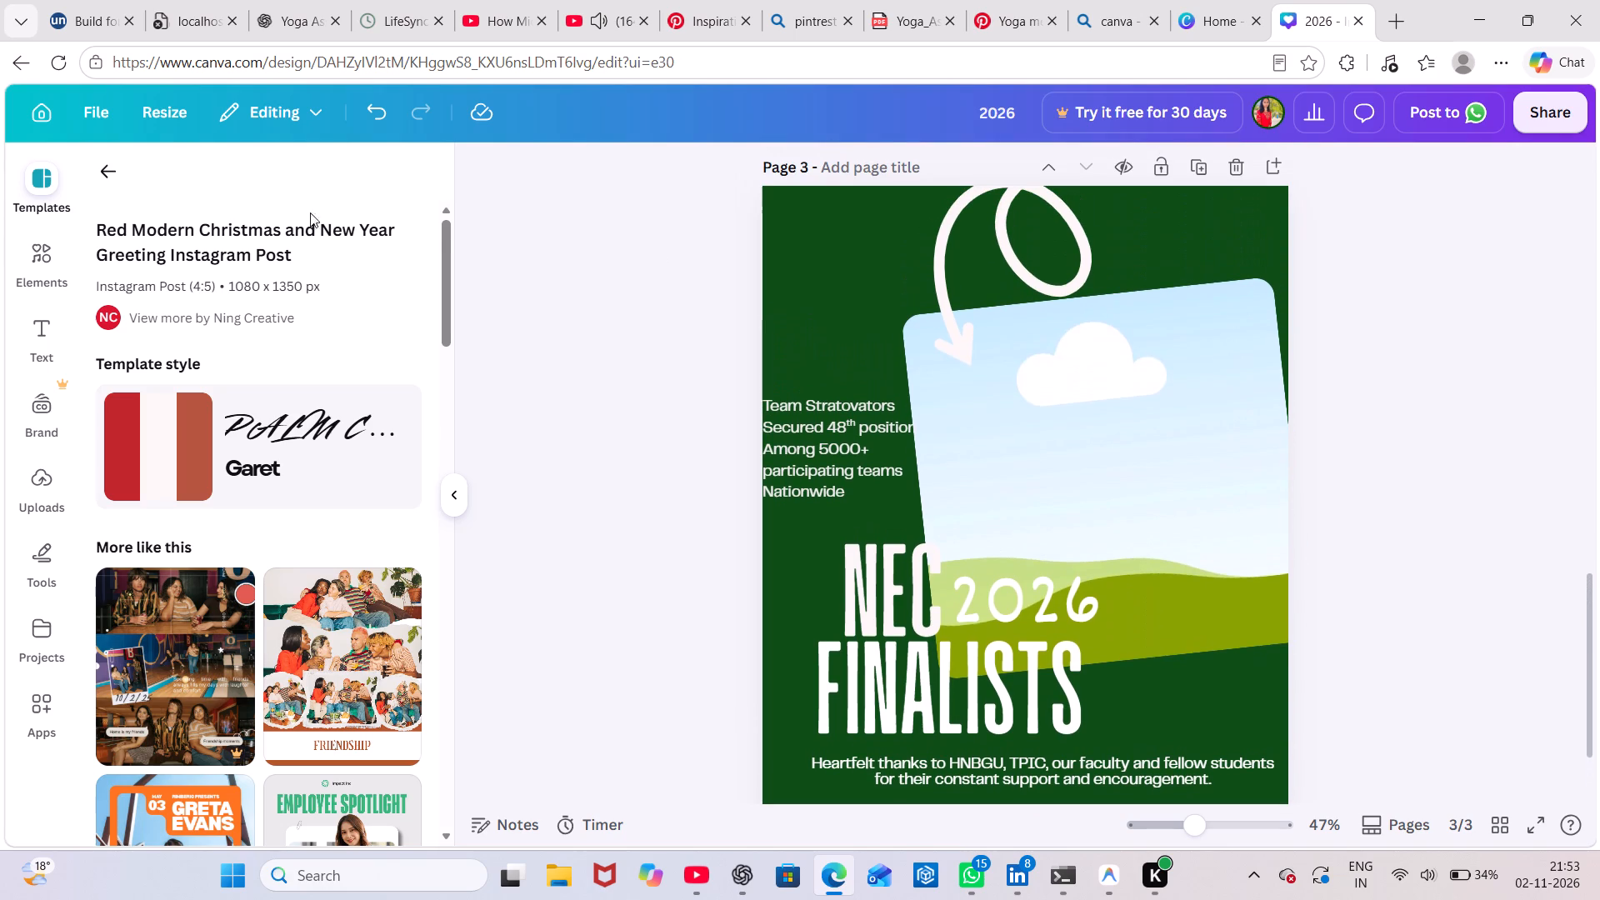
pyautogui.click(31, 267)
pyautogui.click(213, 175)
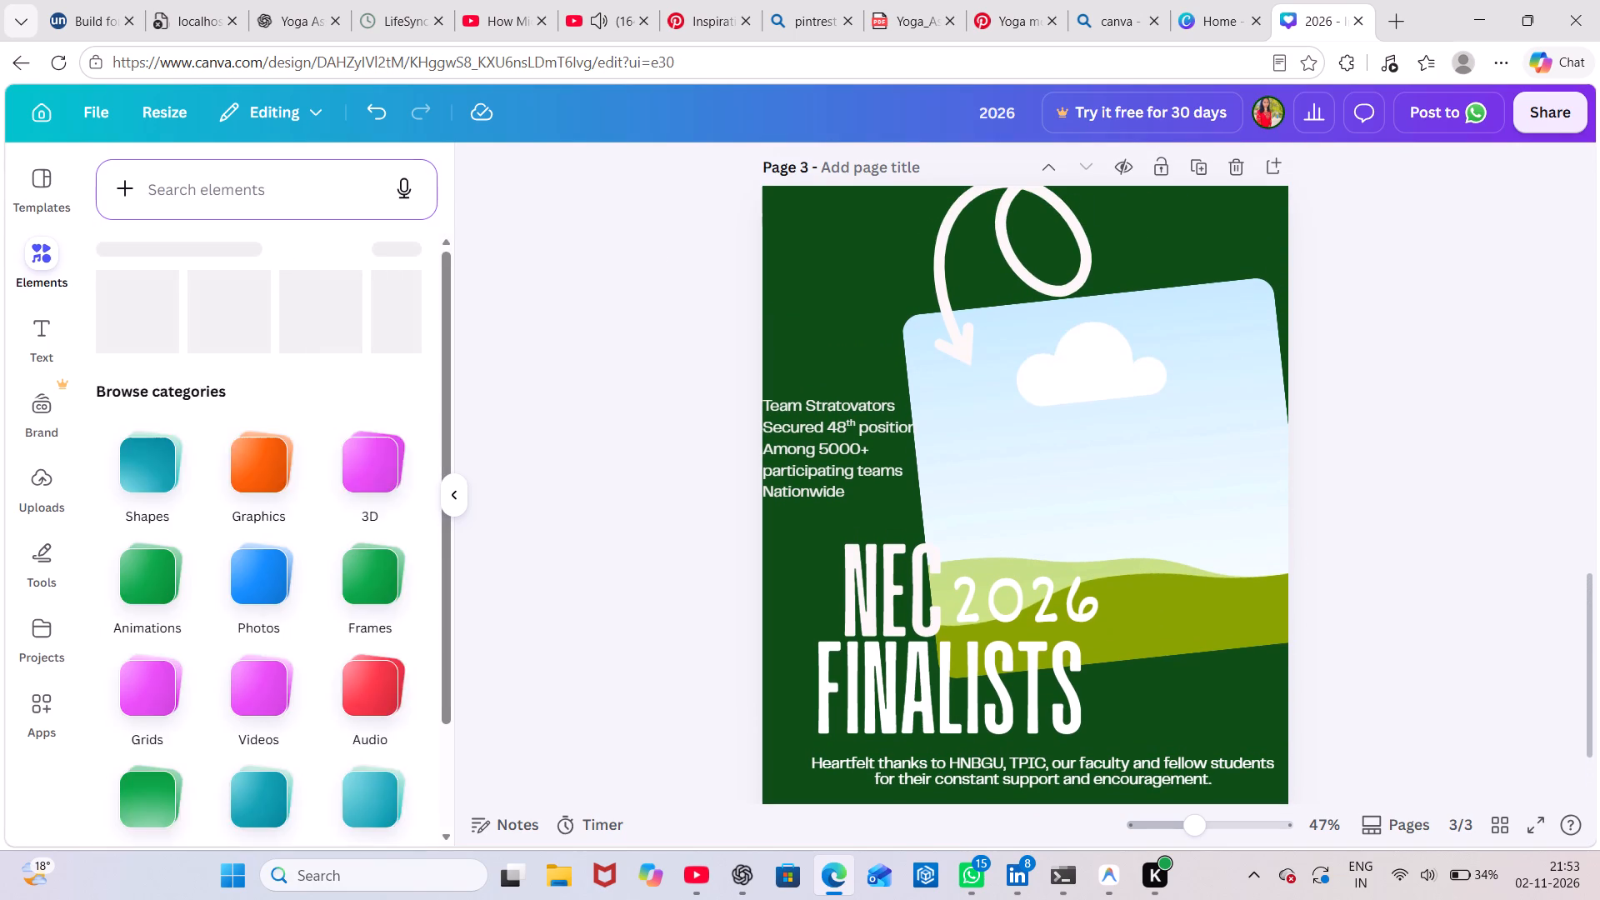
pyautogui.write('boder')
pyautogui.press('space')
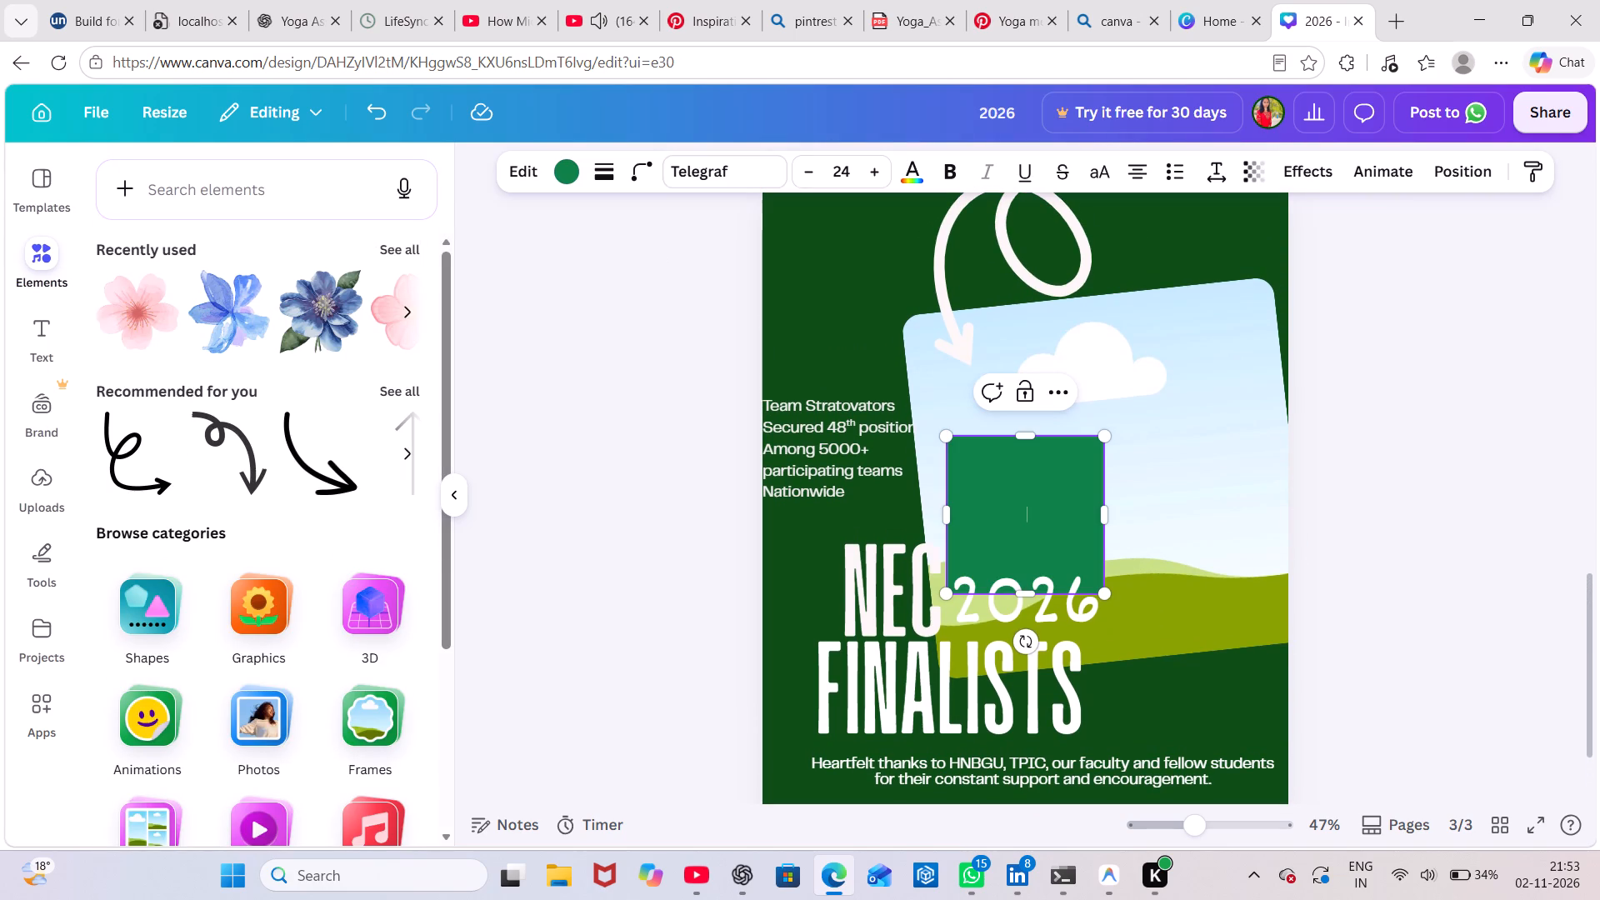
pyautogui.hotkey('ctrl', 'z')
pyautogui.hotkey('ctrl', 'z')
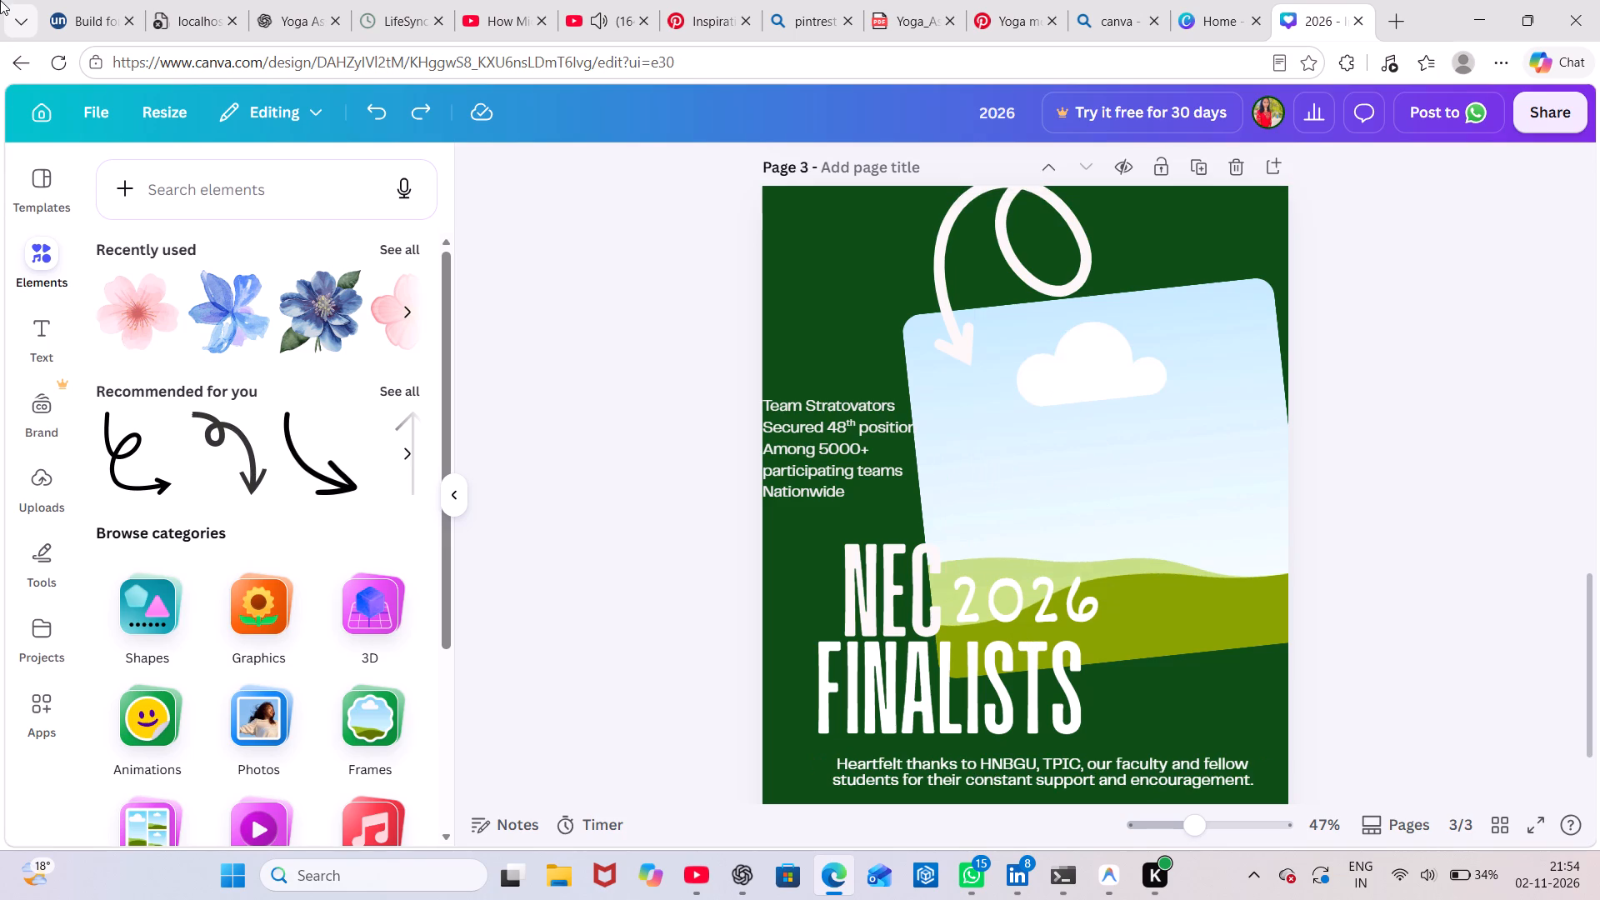
# Search the elements library for "border linings".
pyautogui.click(214, 172)
pyautogui.click(214, 172)
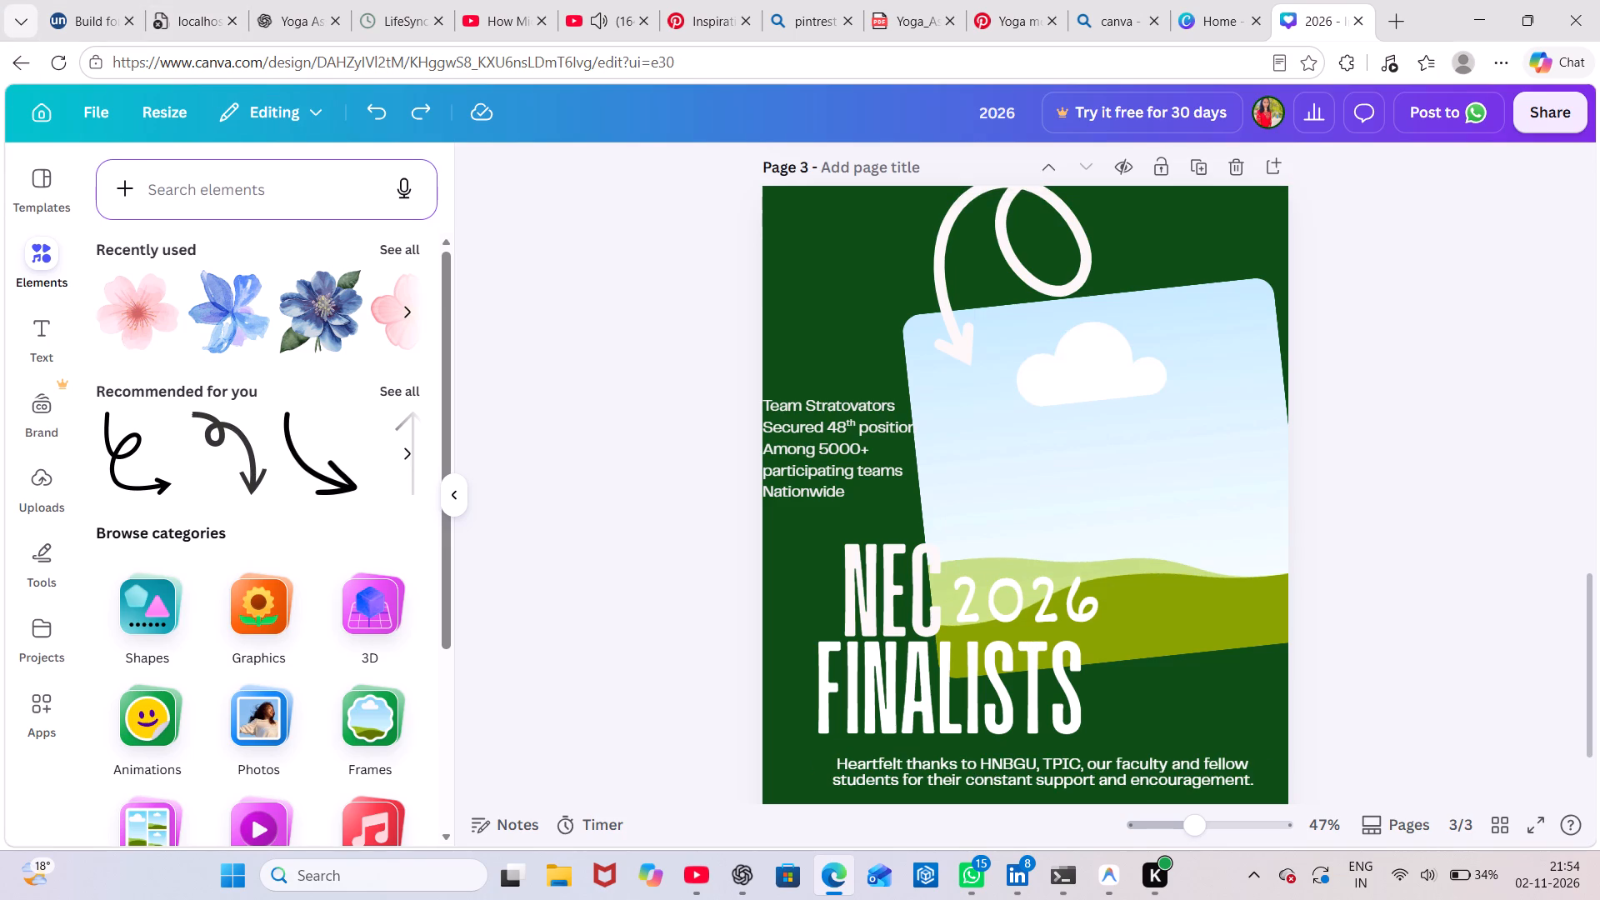
pyautogui.click(214, 187)
pyautogui.write('boredr')
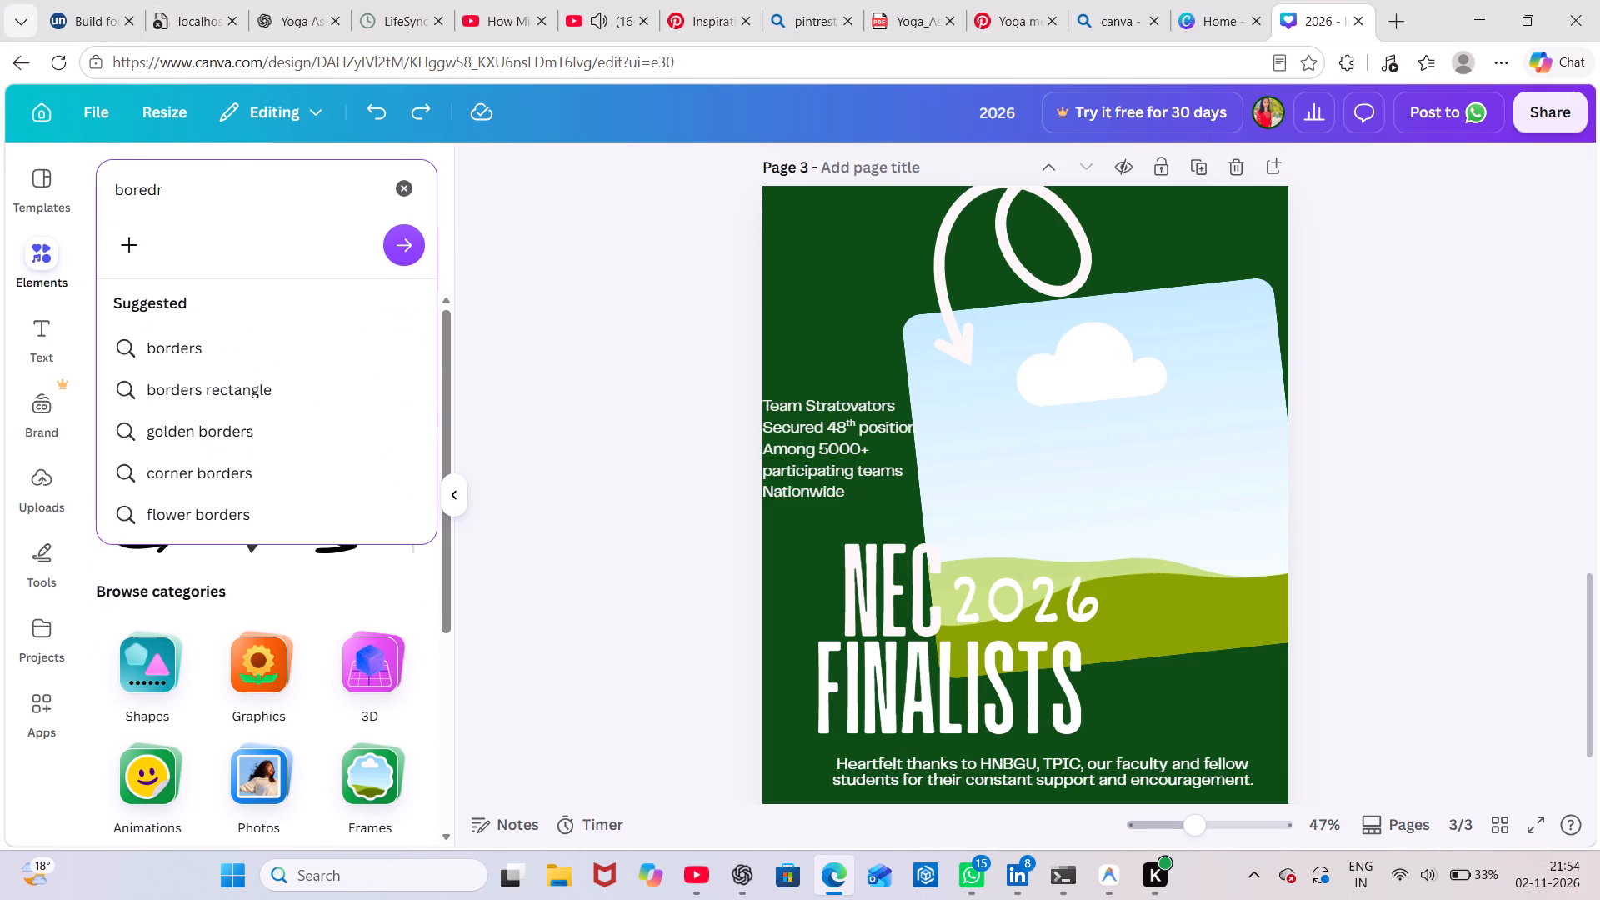
pyautogui.press('BackSpace')
pyautogui.press('BackSpace')
pyautogui.press('BackSpace')
pyautogui.write('der')
pyautogui.press('space')
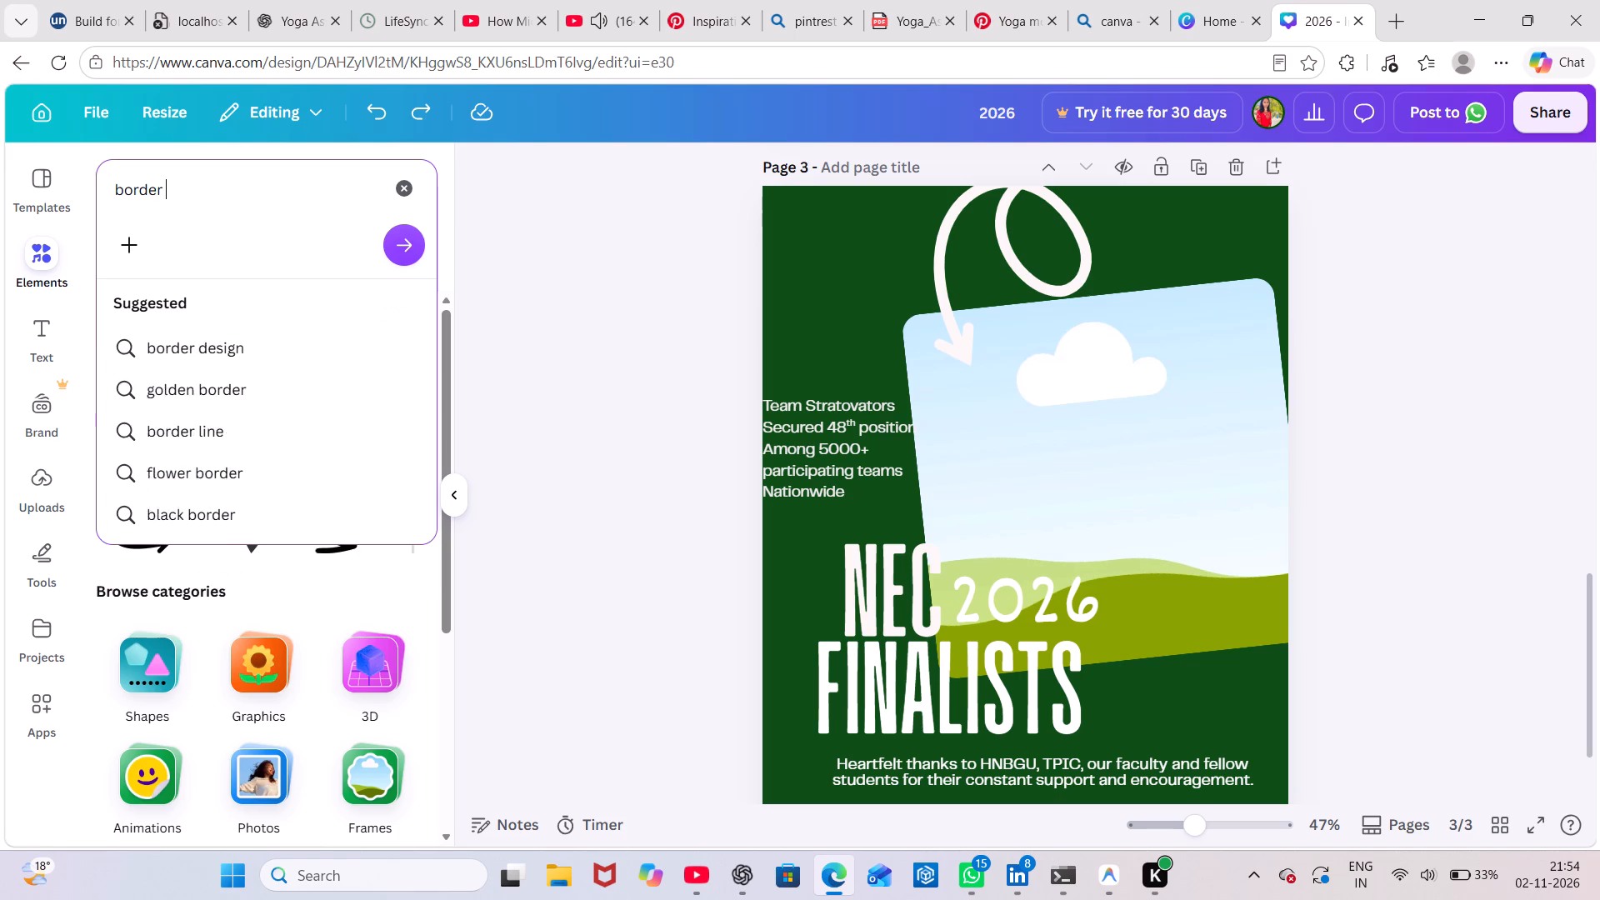
pyautogui.write('linings')
pyautogui.press('Return')
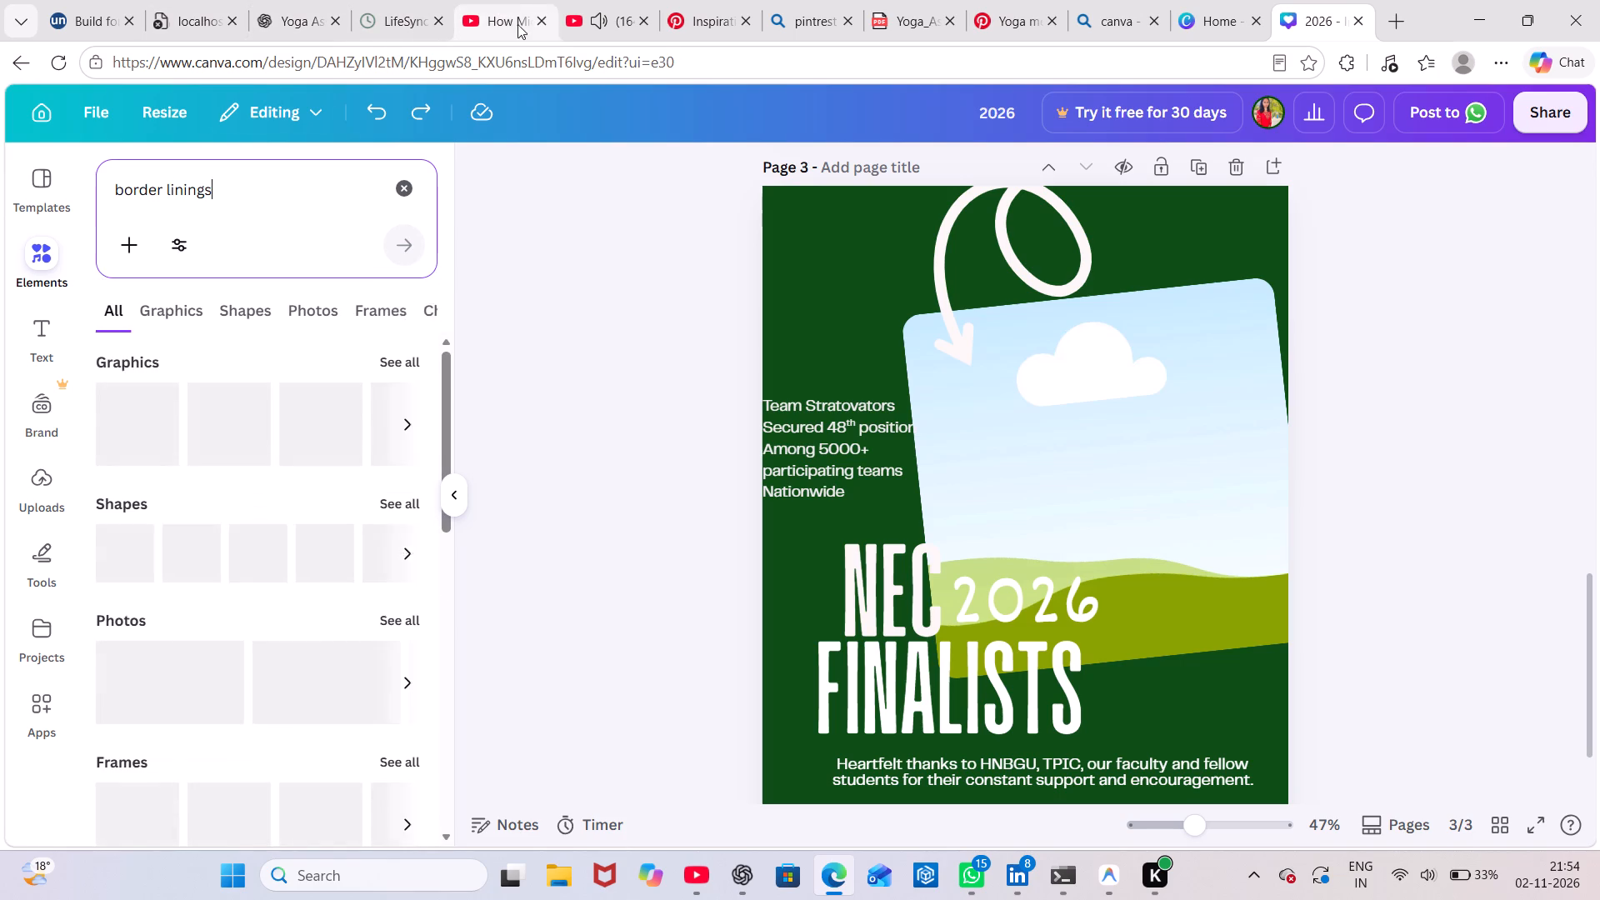
# Switch to YouTube, search for "pakistani drama song" and open "Mere Humsafar (Original Score) (Female Version)".
pyautogui.click(616, 20)
pyautogui.click(609, 386)
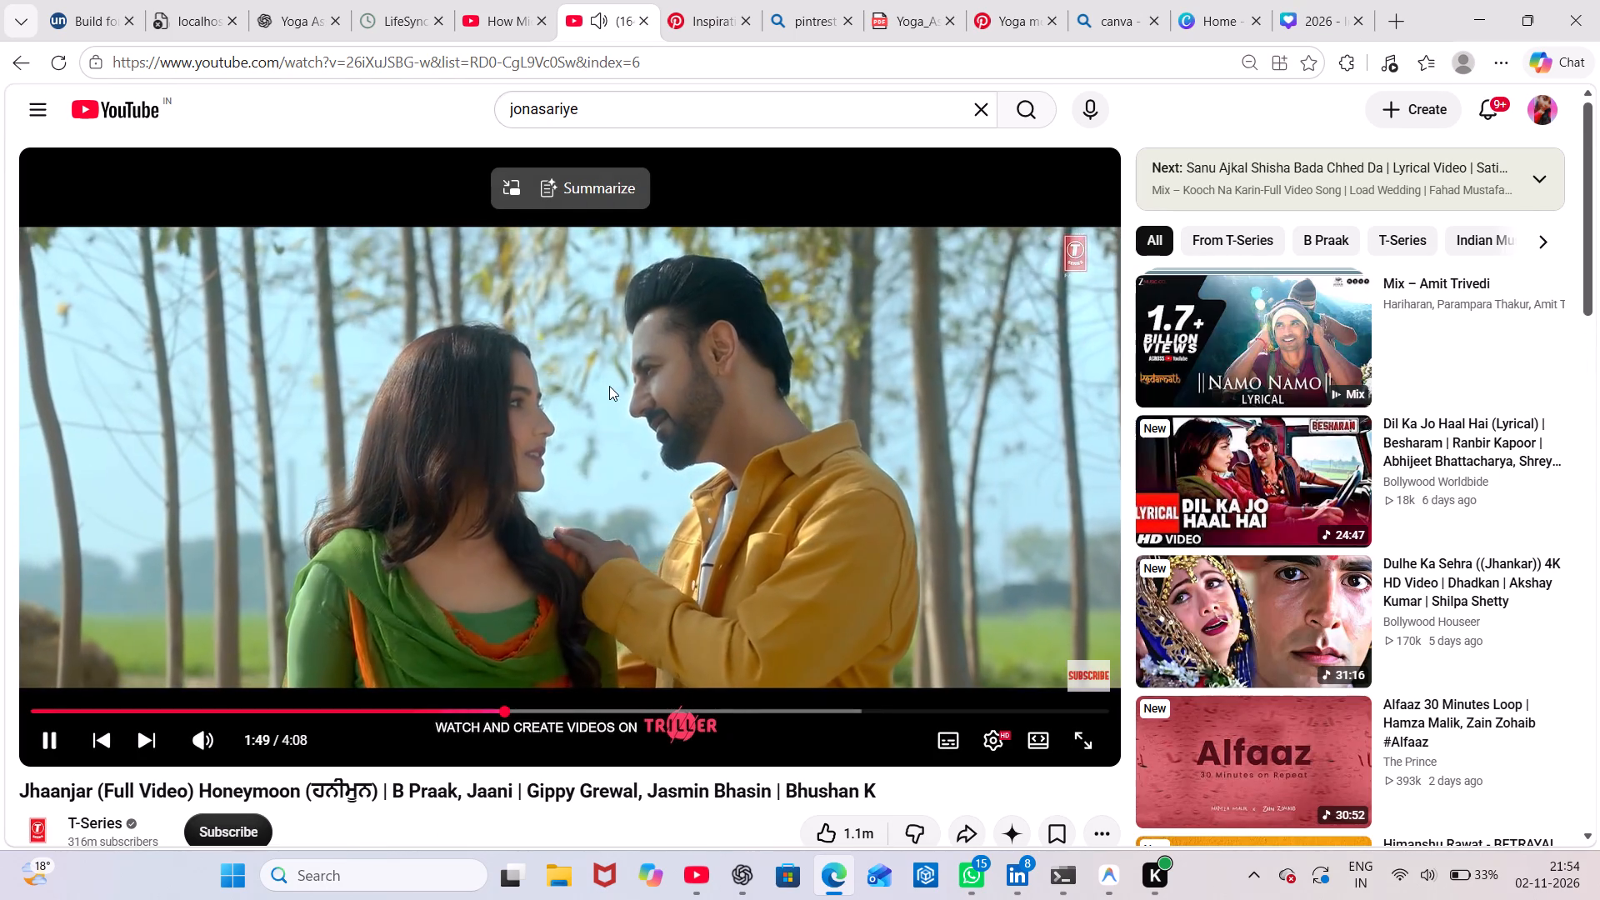
pyautogui.doubleClick(637, 109)
pyautogui.press('BackSpace')
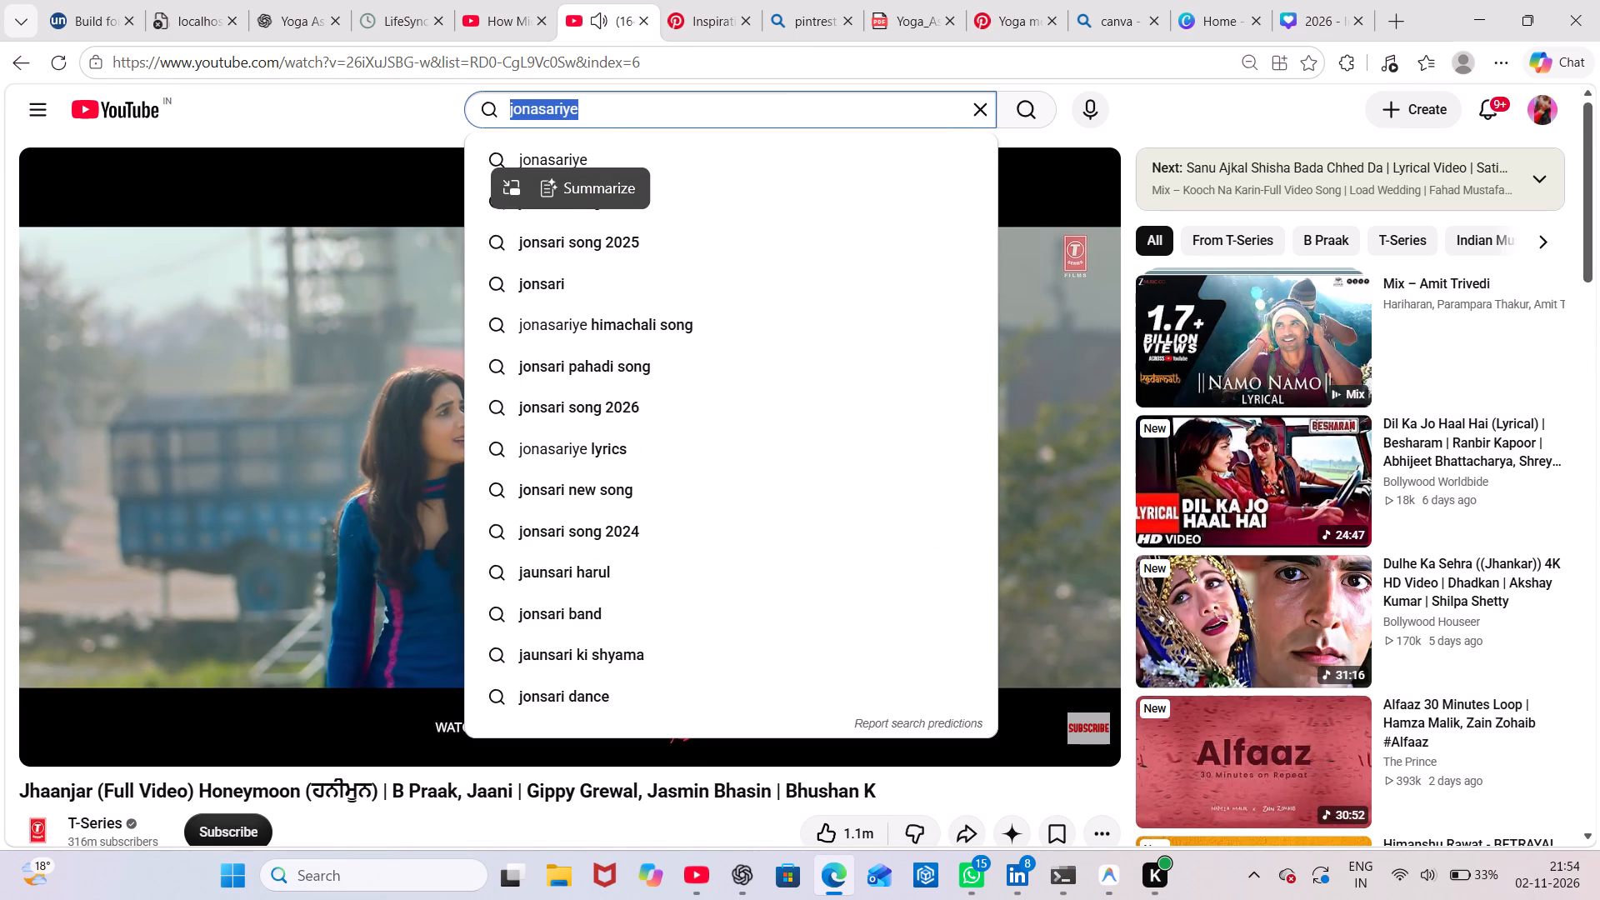
pyautogui.press('p')
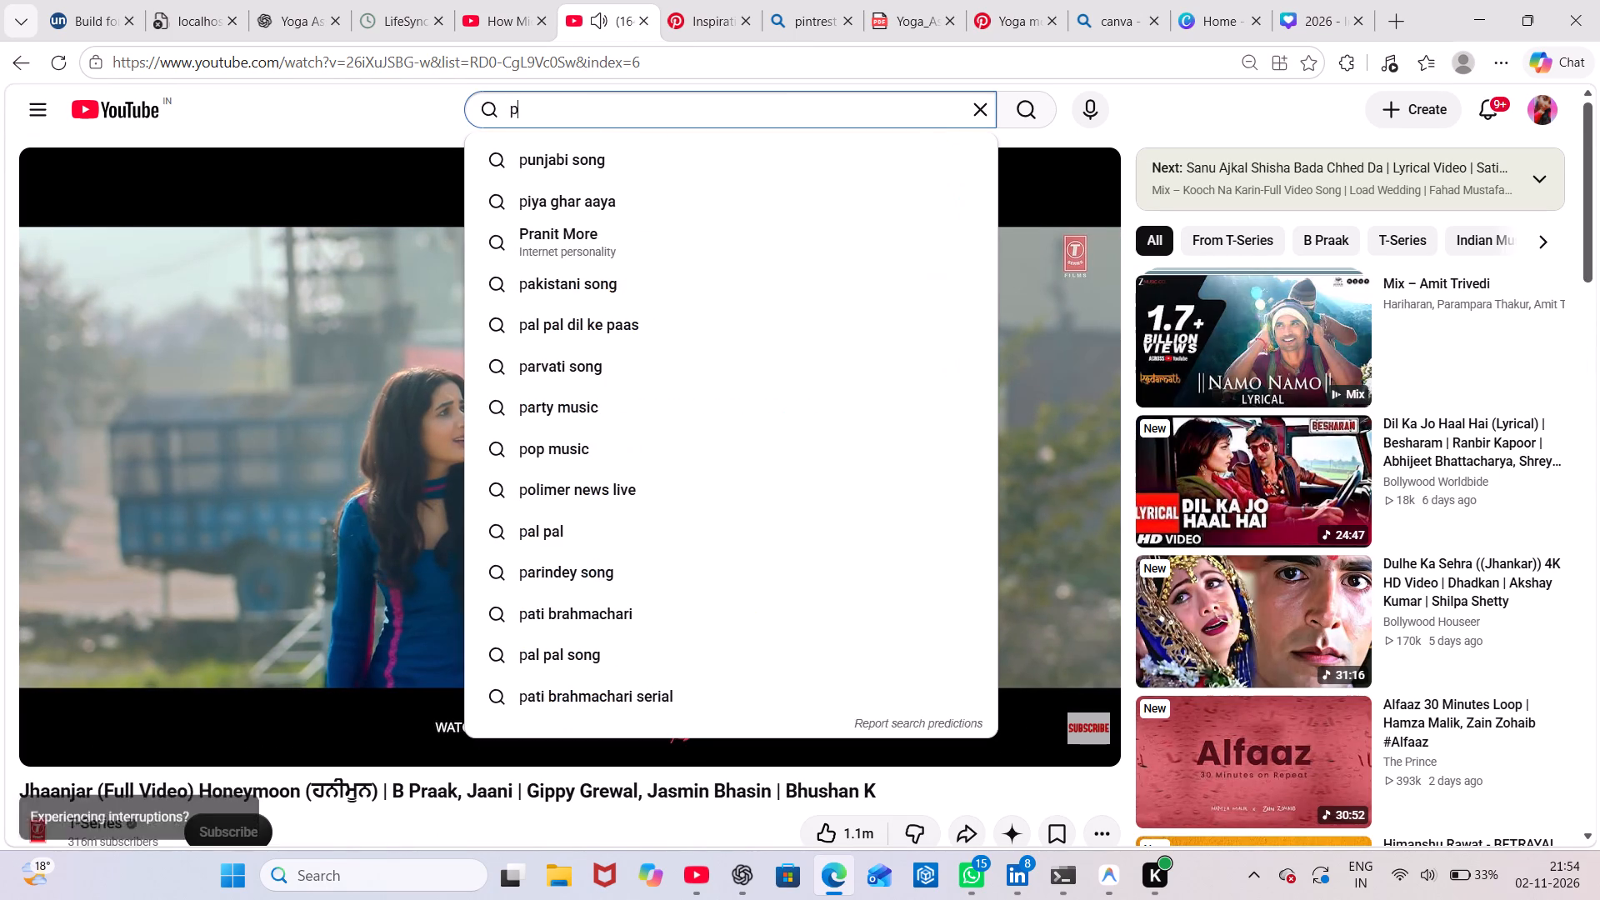
pyautogui.write('AKIS')
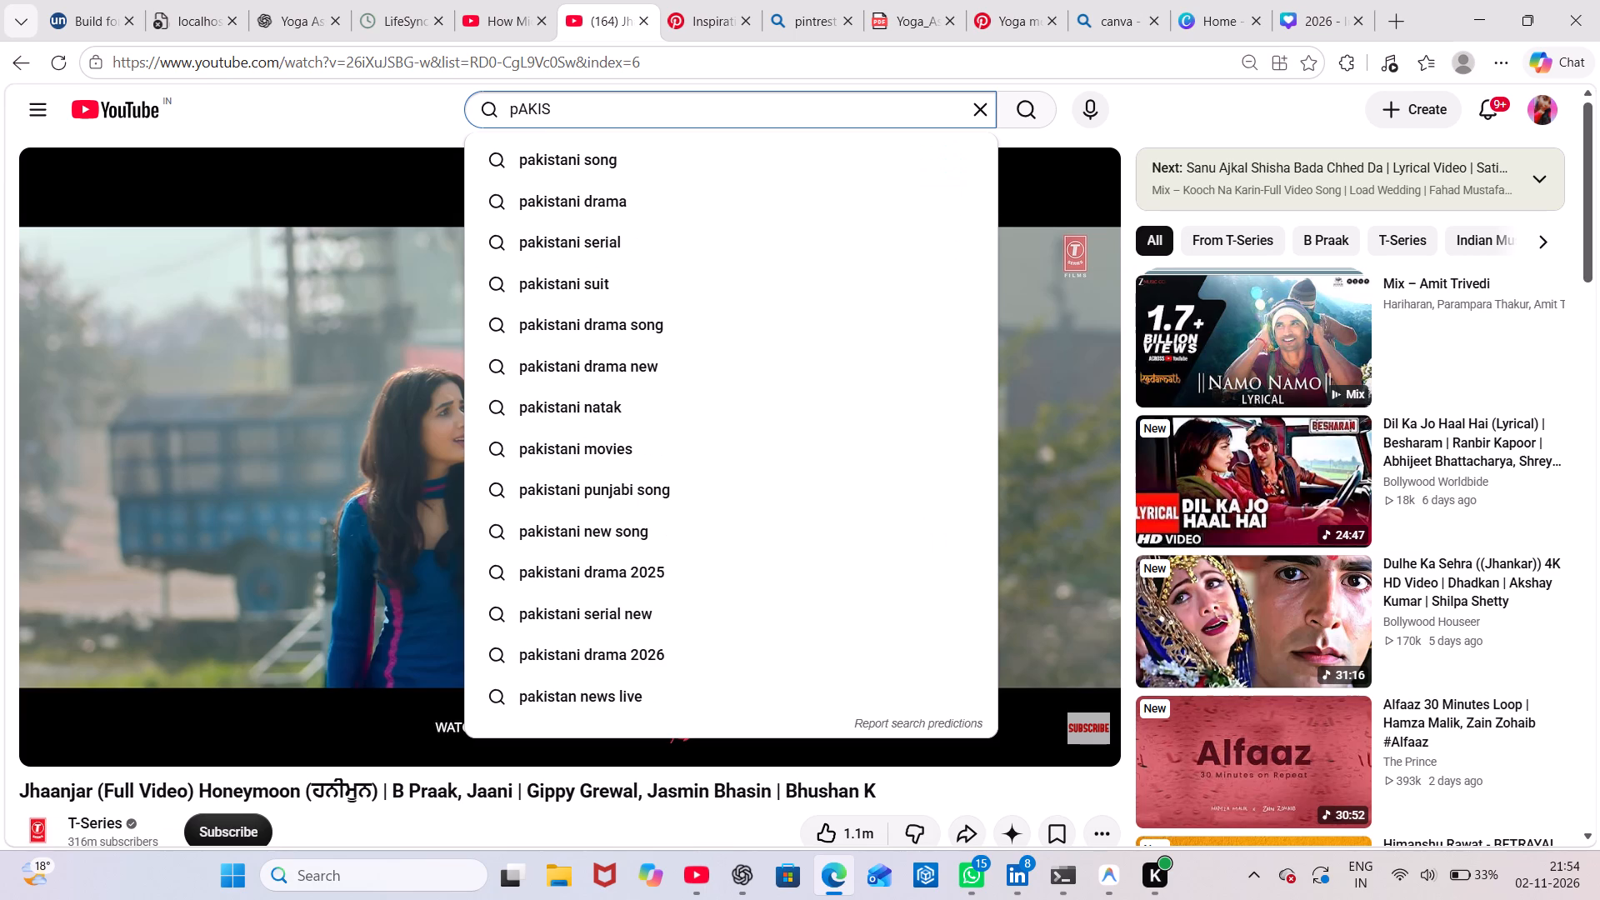
pyautogui.click(665, 311)
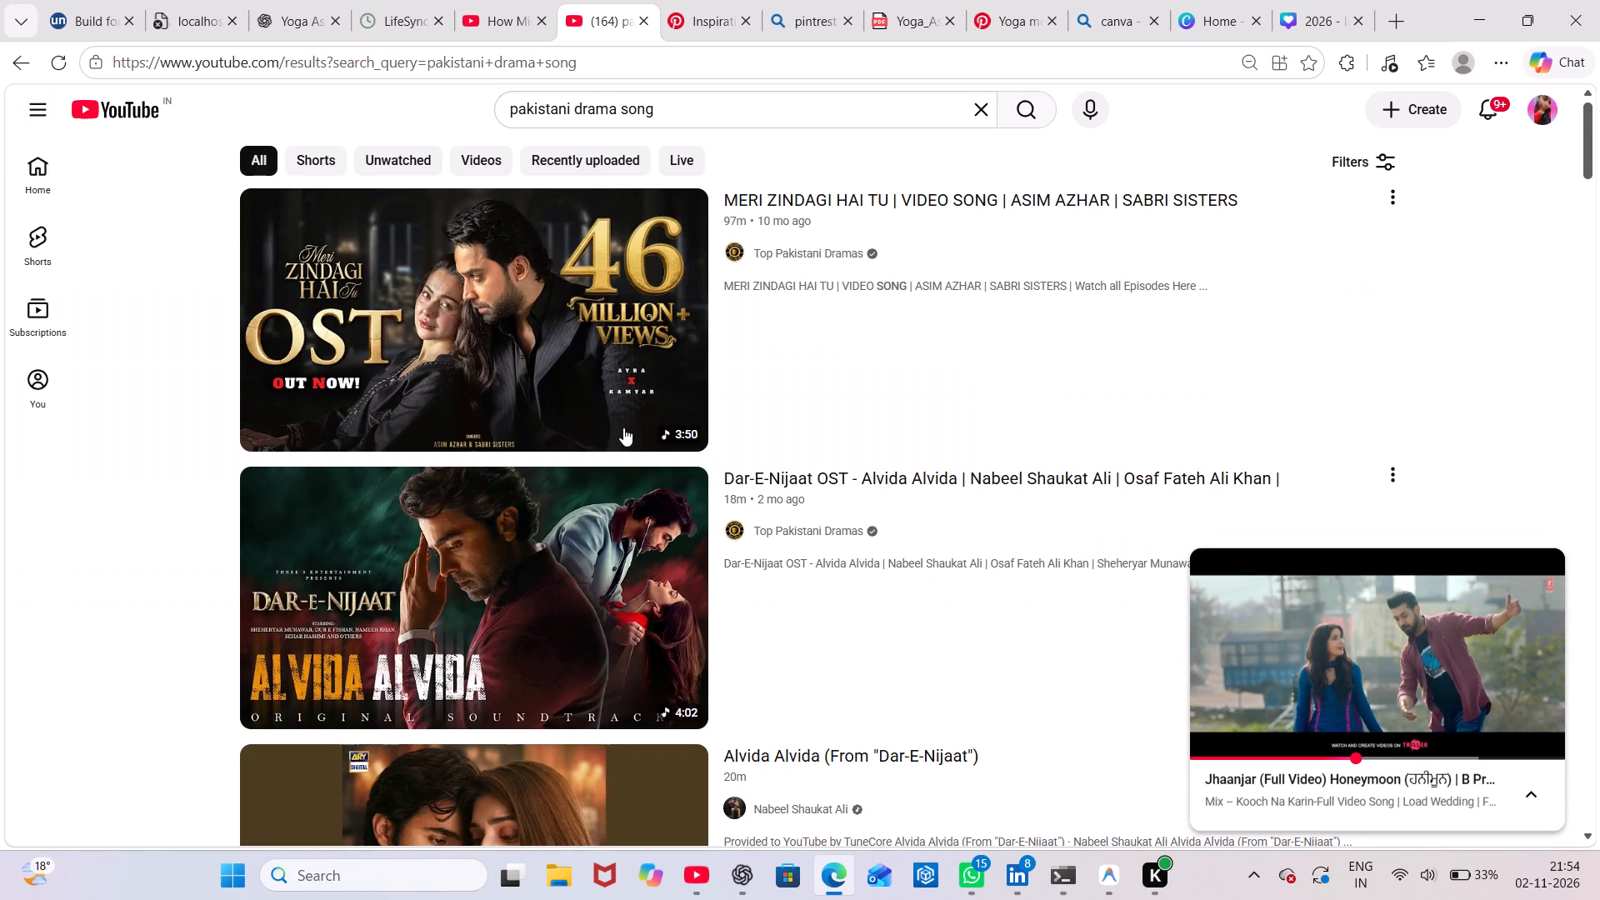
pyautogui.scroll(-5, 601, 458)
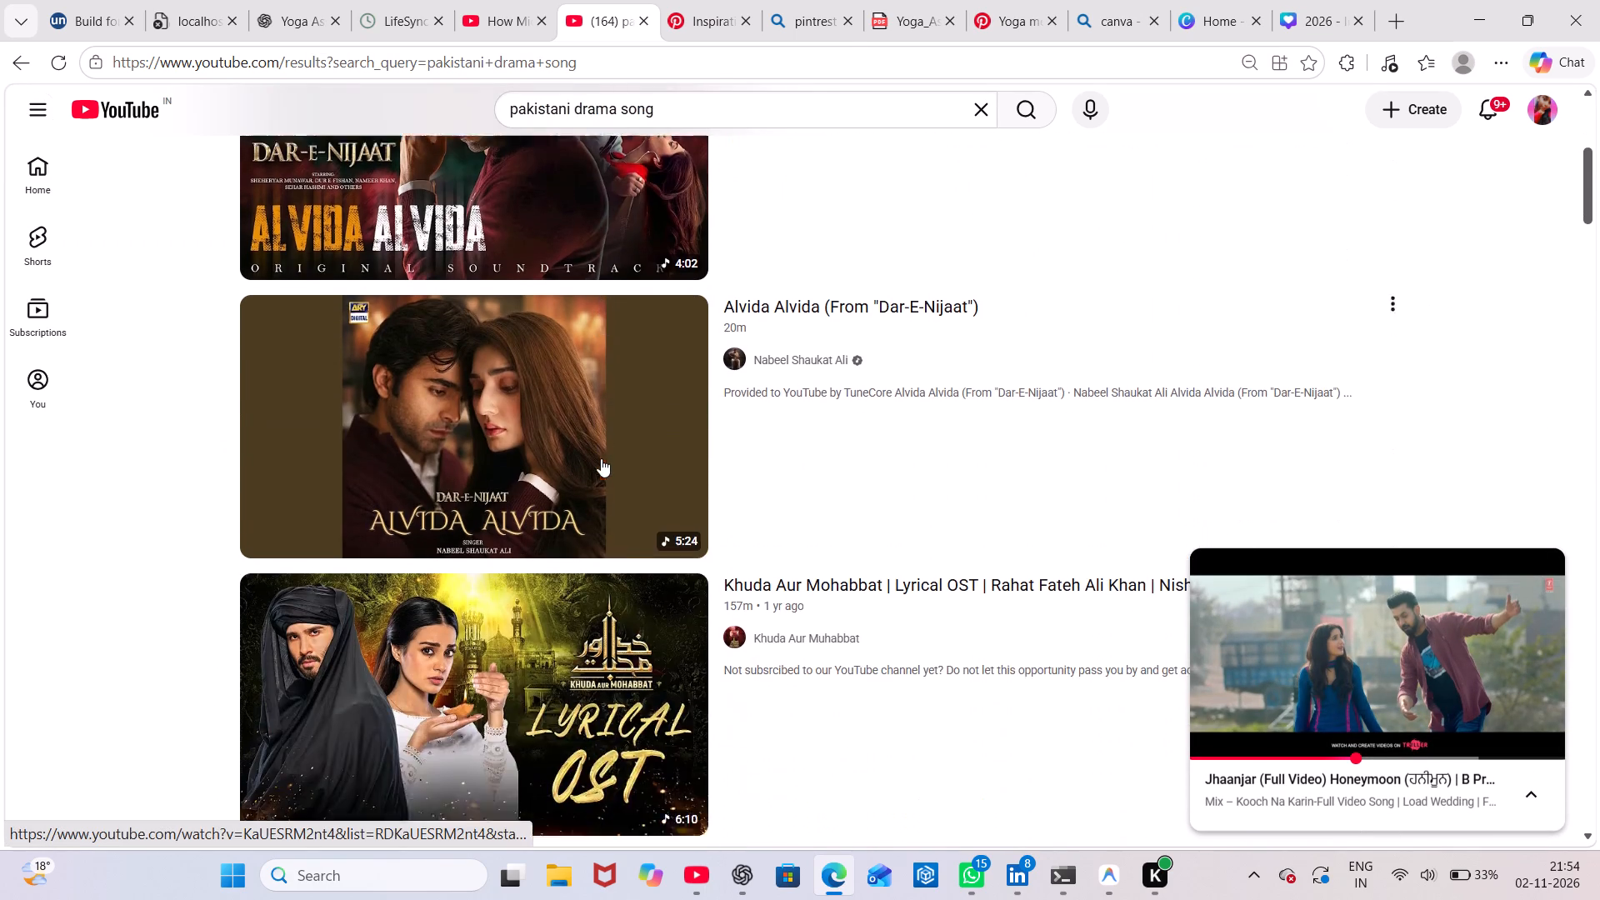
pyautogui.scroll(-6, 601, 458)
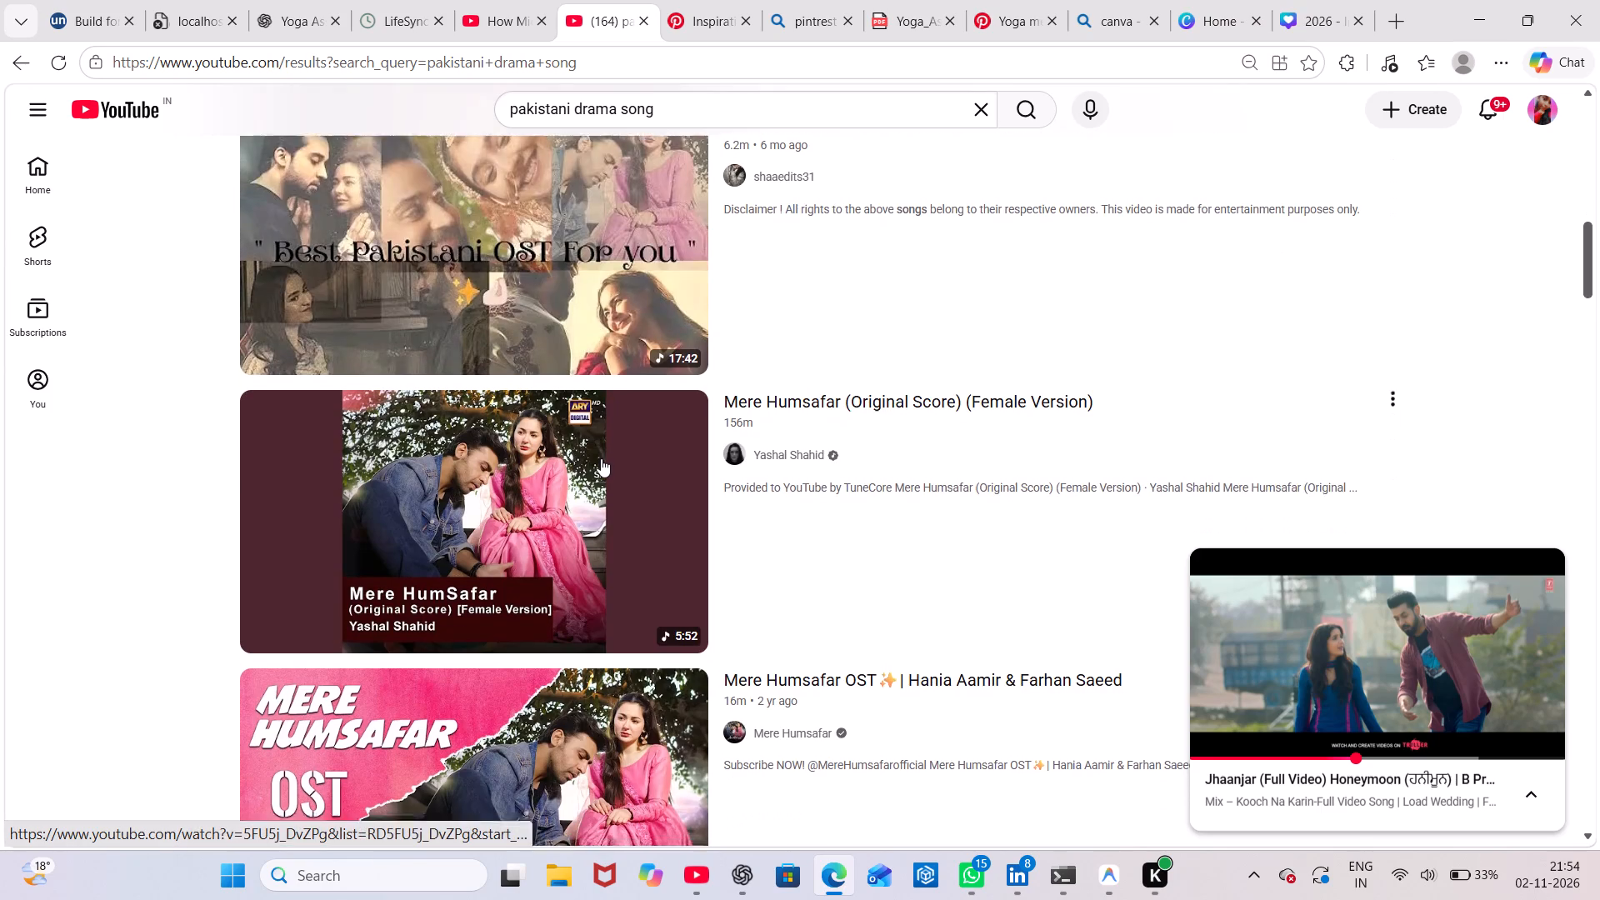
pyautogui.scroll(-1, 601, 458)
pyautogui.click(580, 343)
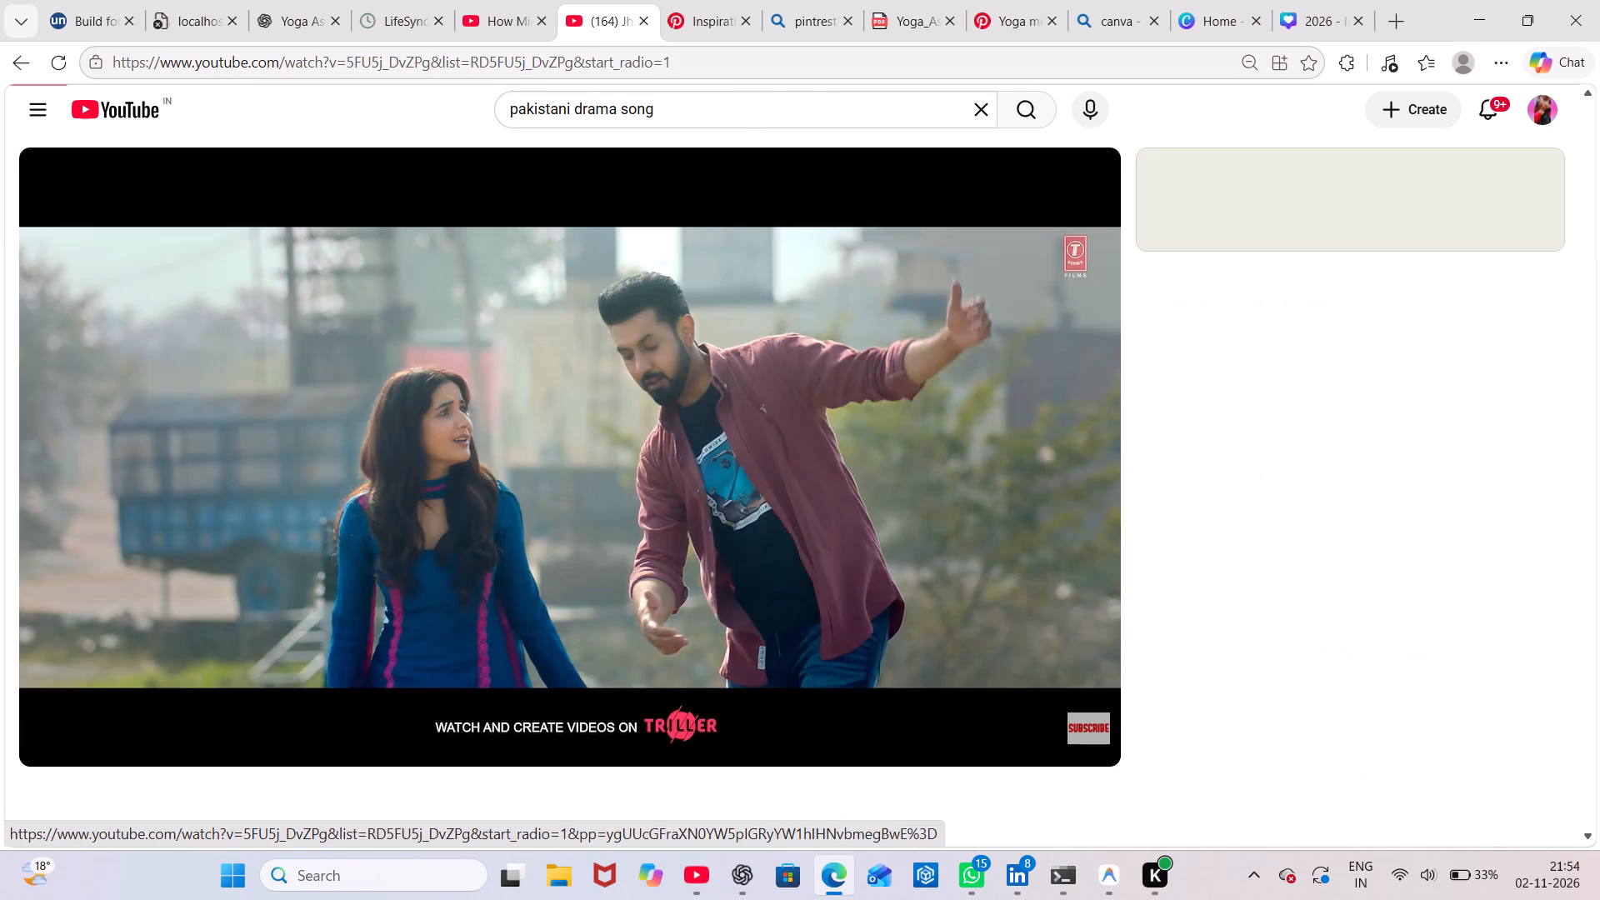
# Return to the Canva design and move the "Team Stratovators" text slightly lower on page 3.
pyautogui.click(1295, 15)
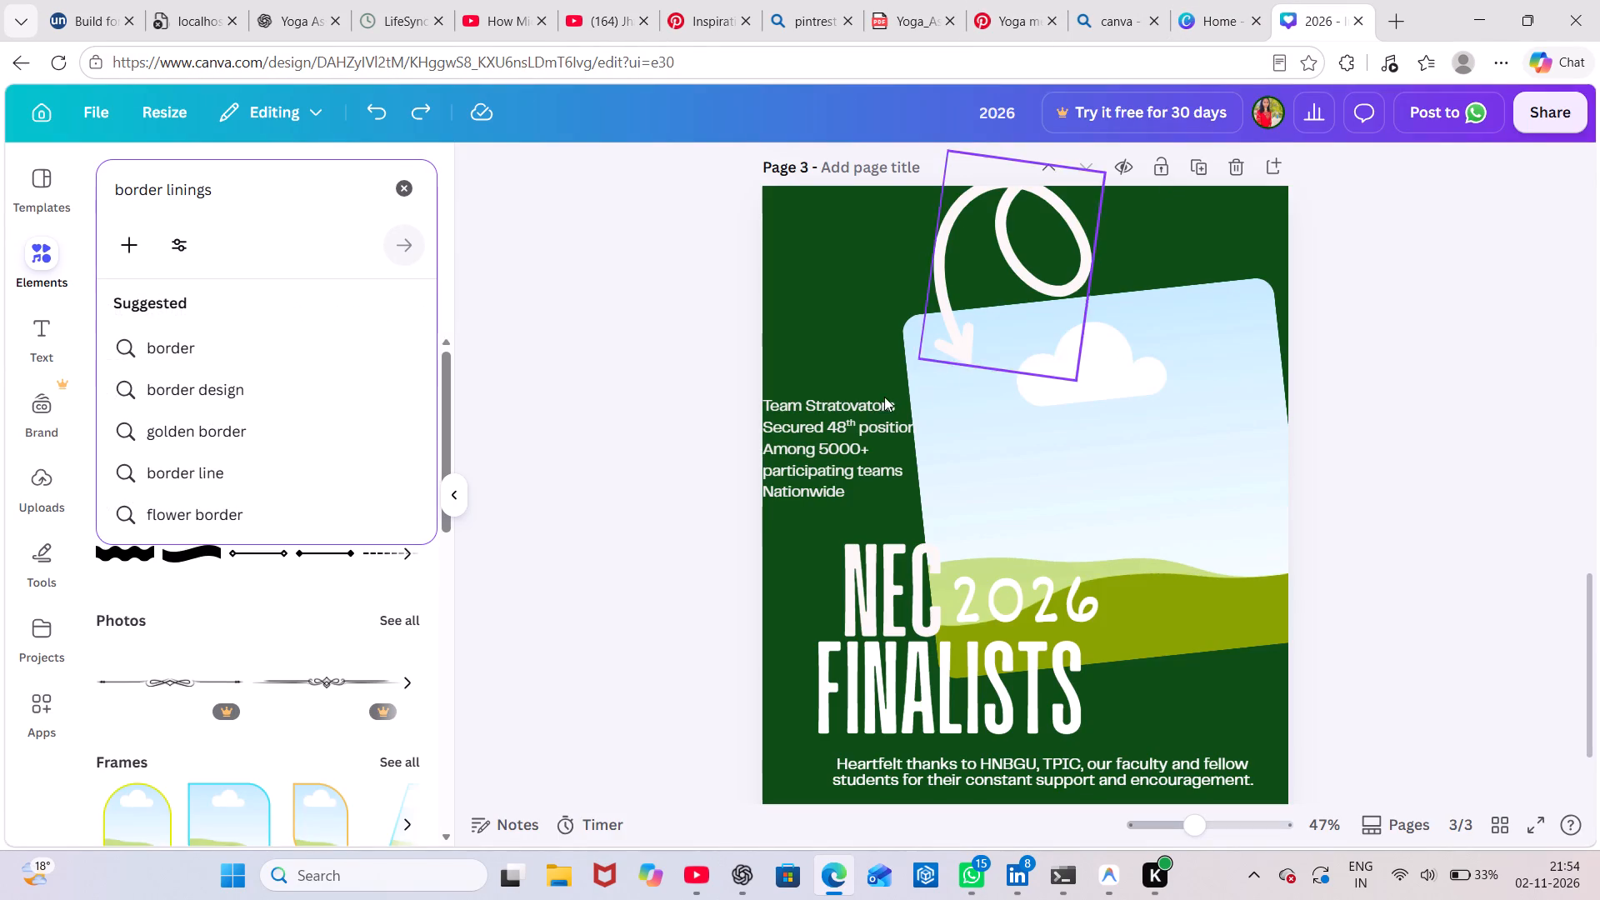
pyautogui.click(644, 426)
pyautogui.moveTo(818, 426); pyautogui.dragTo(818, 441)
pyautogui.click(1548, 499)
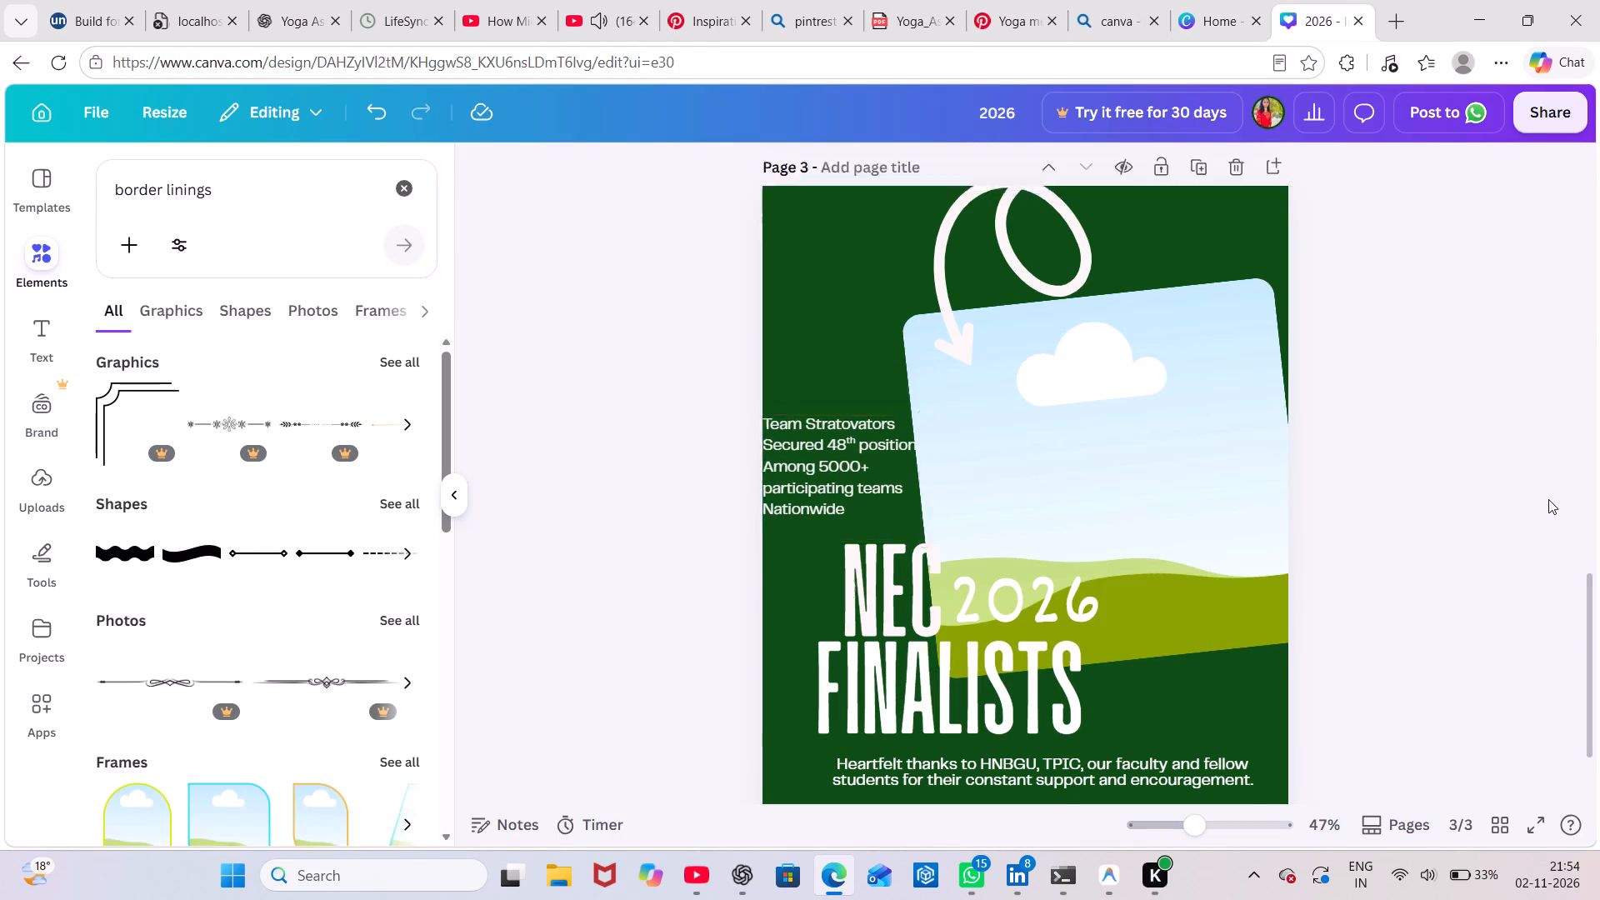
# Insert the thin black looping line graphic from the search results and place it over page 3's upper-left corner.
pyautogui.hscroll(-2, 1548, 499)
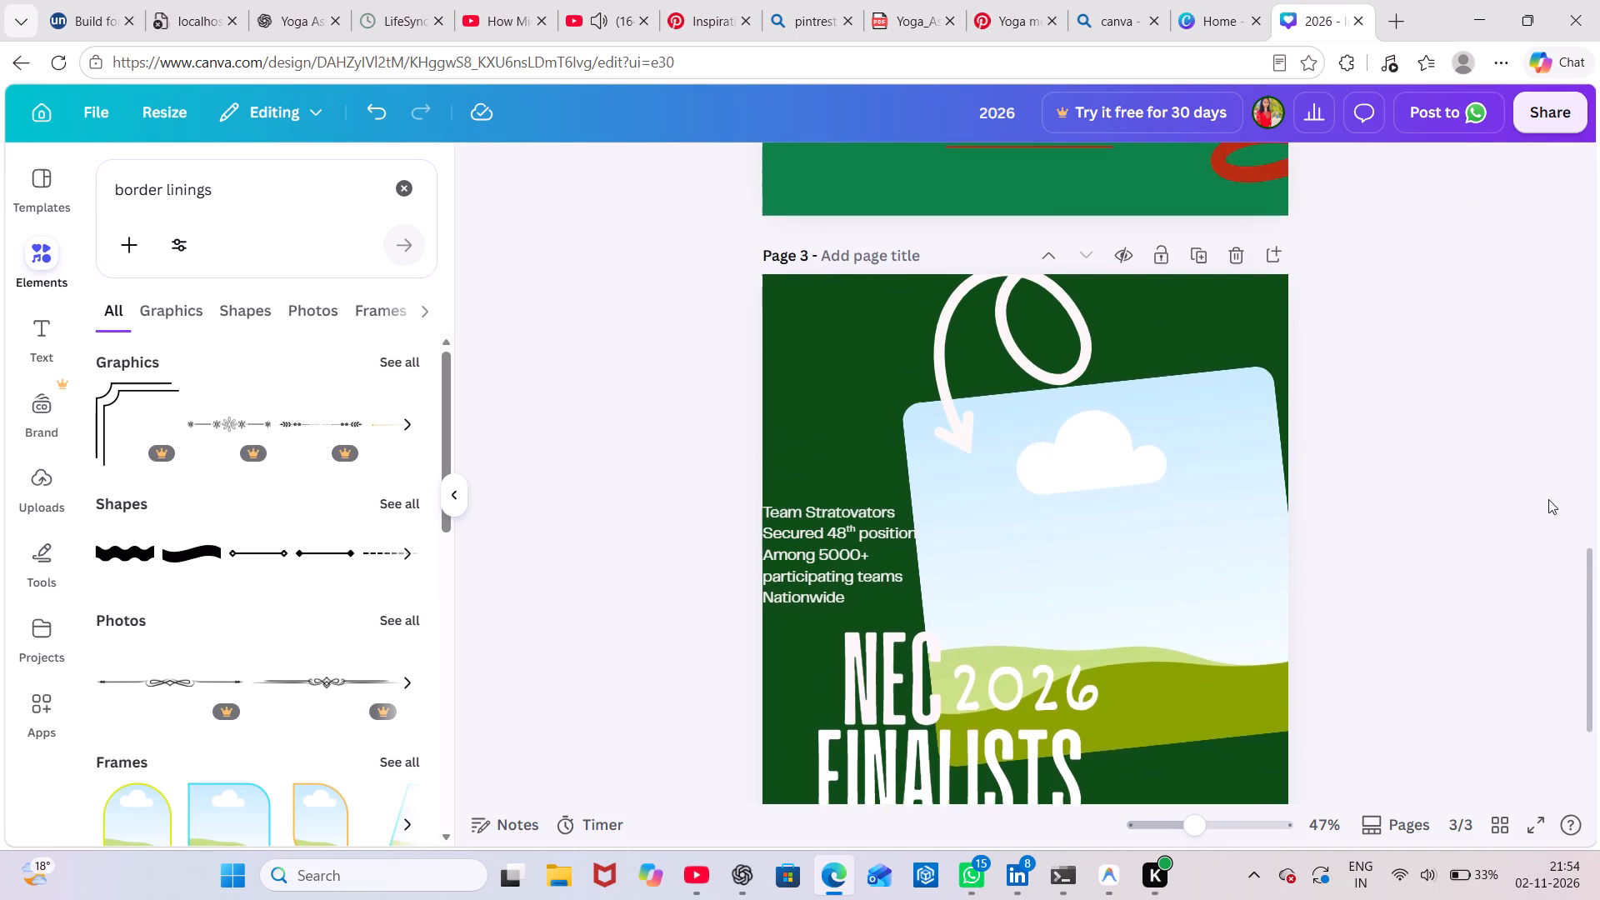
pyautogui.hscroll(-1, 1548, 499)
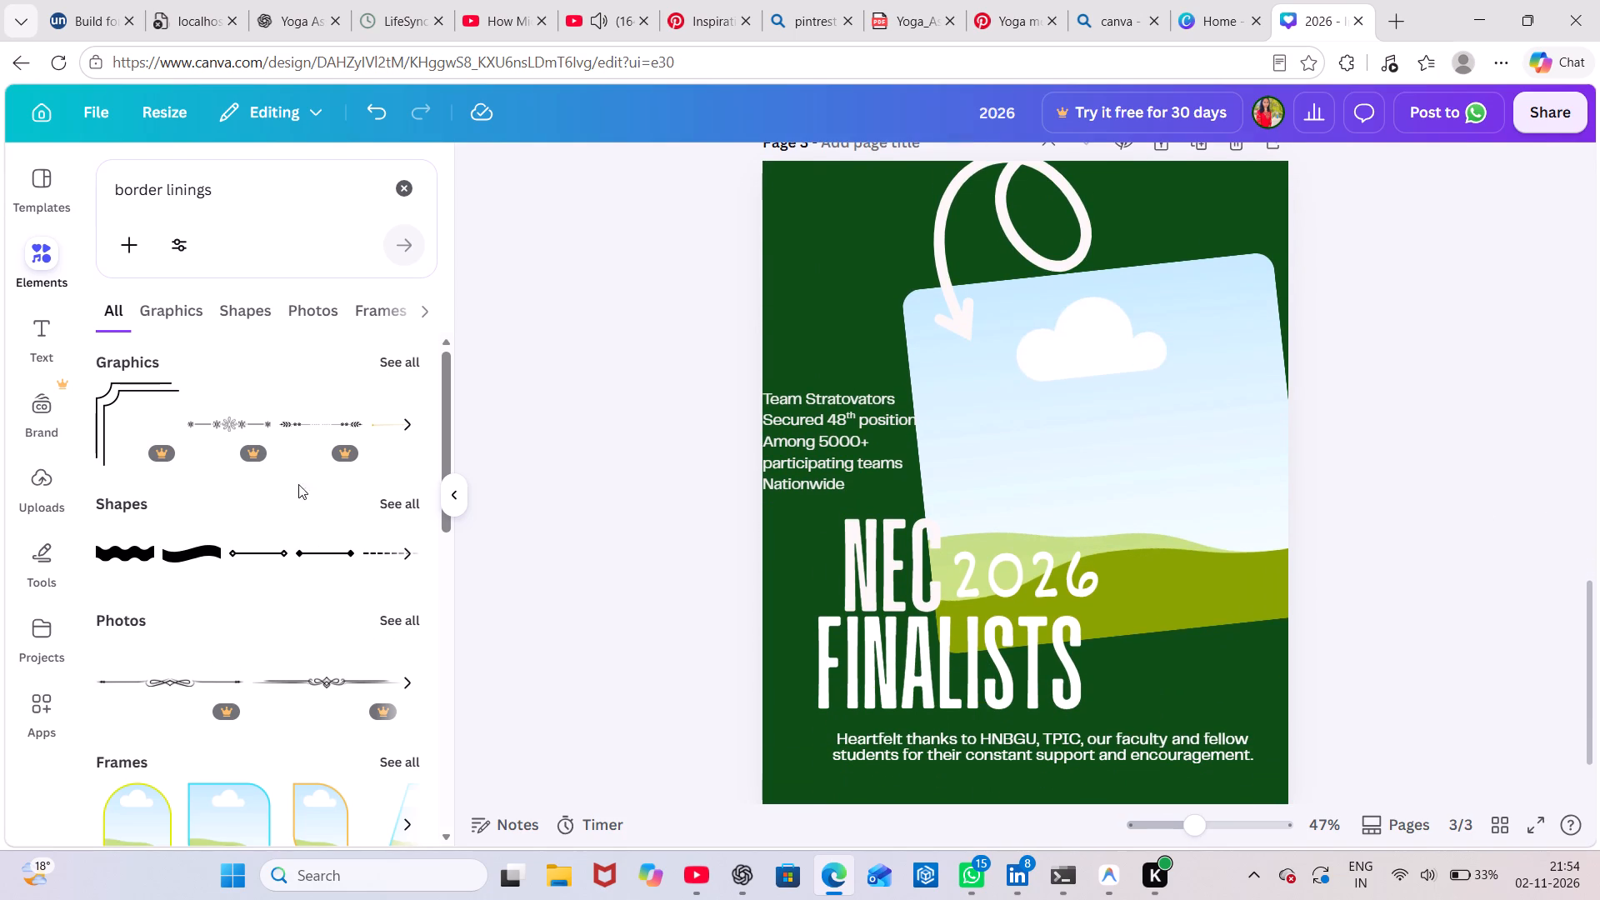
pyautogui.hscroll(-3, 310, 452)
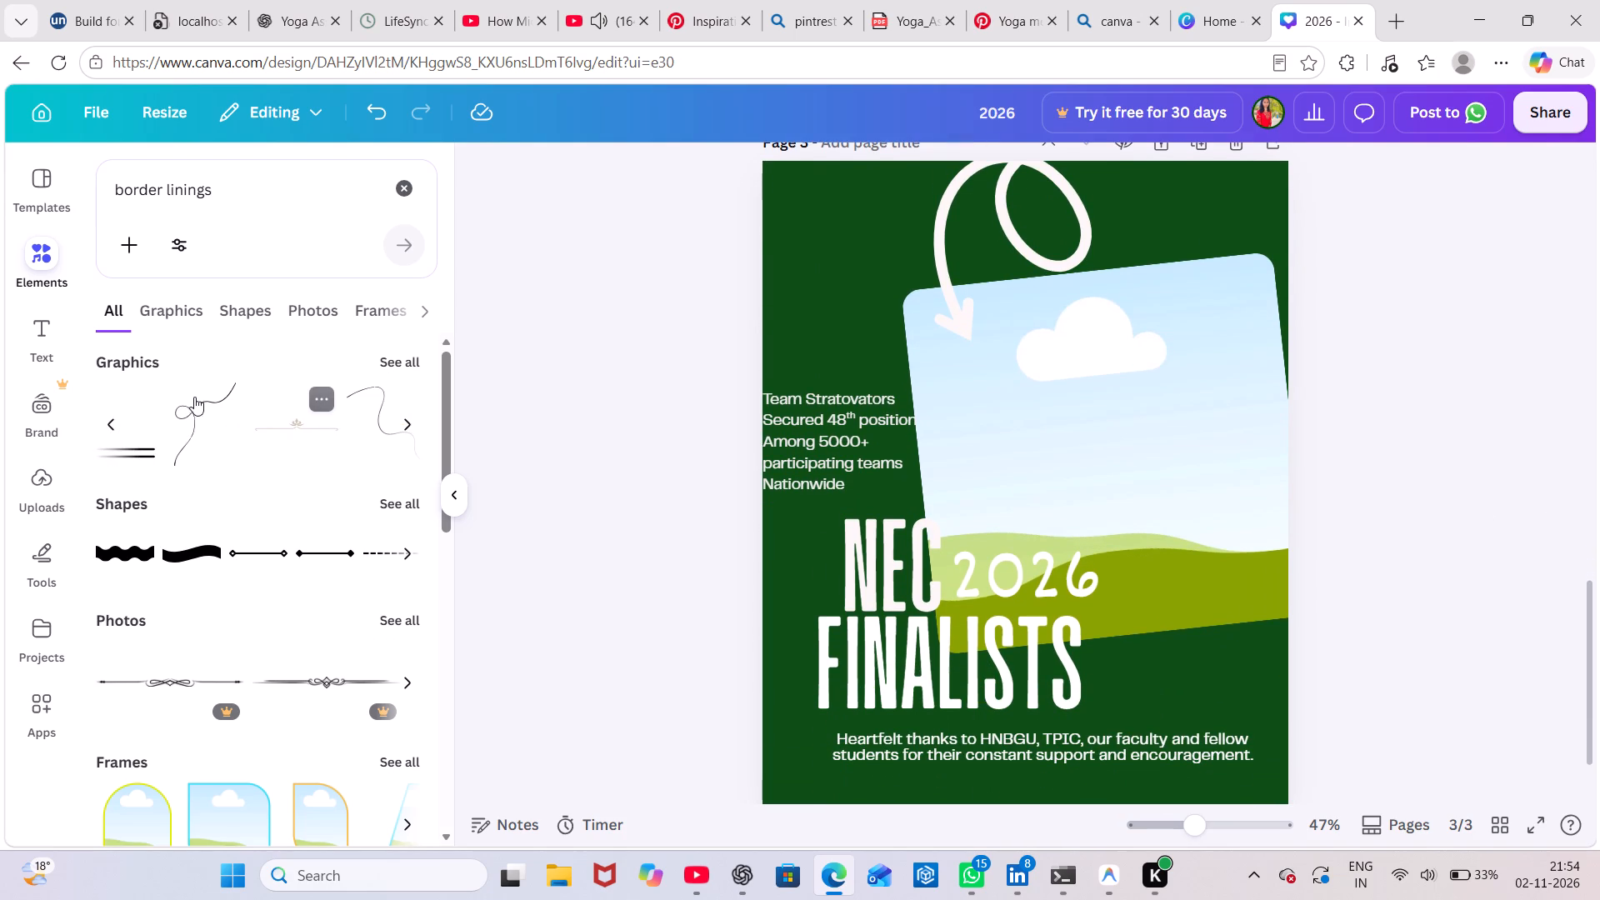
pyautogui.click(181, 391)
pyautogui.moveTo(1048, 413); pyautogui.dragTo(950, 341)
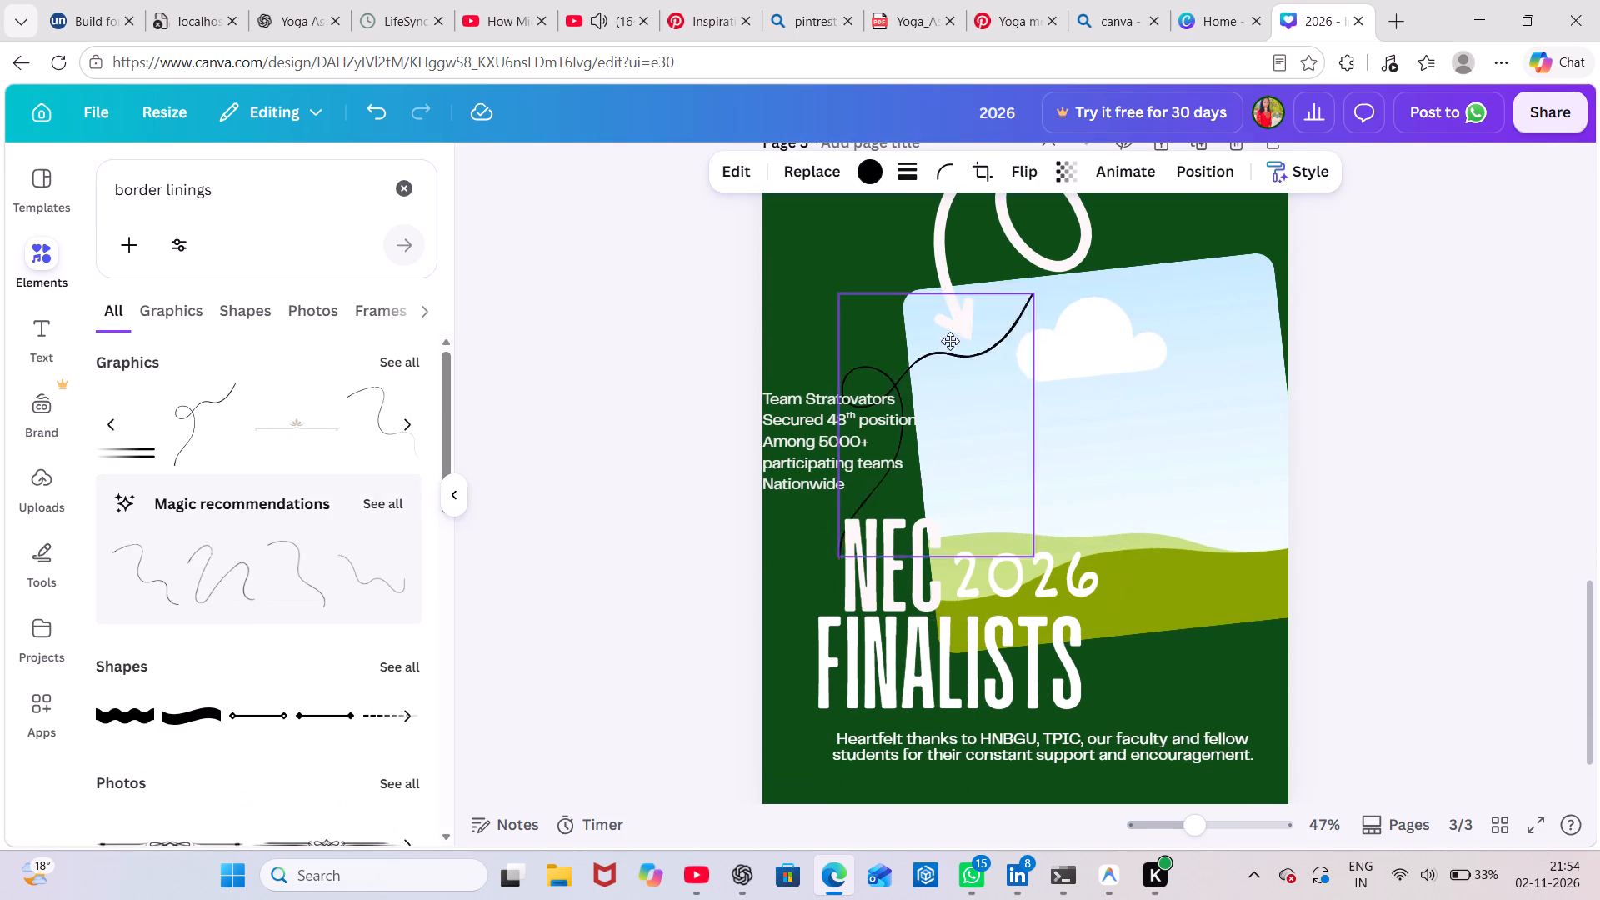
pyautogui.moveTo(950, 341); pyautogui.dragTo(835, 249)
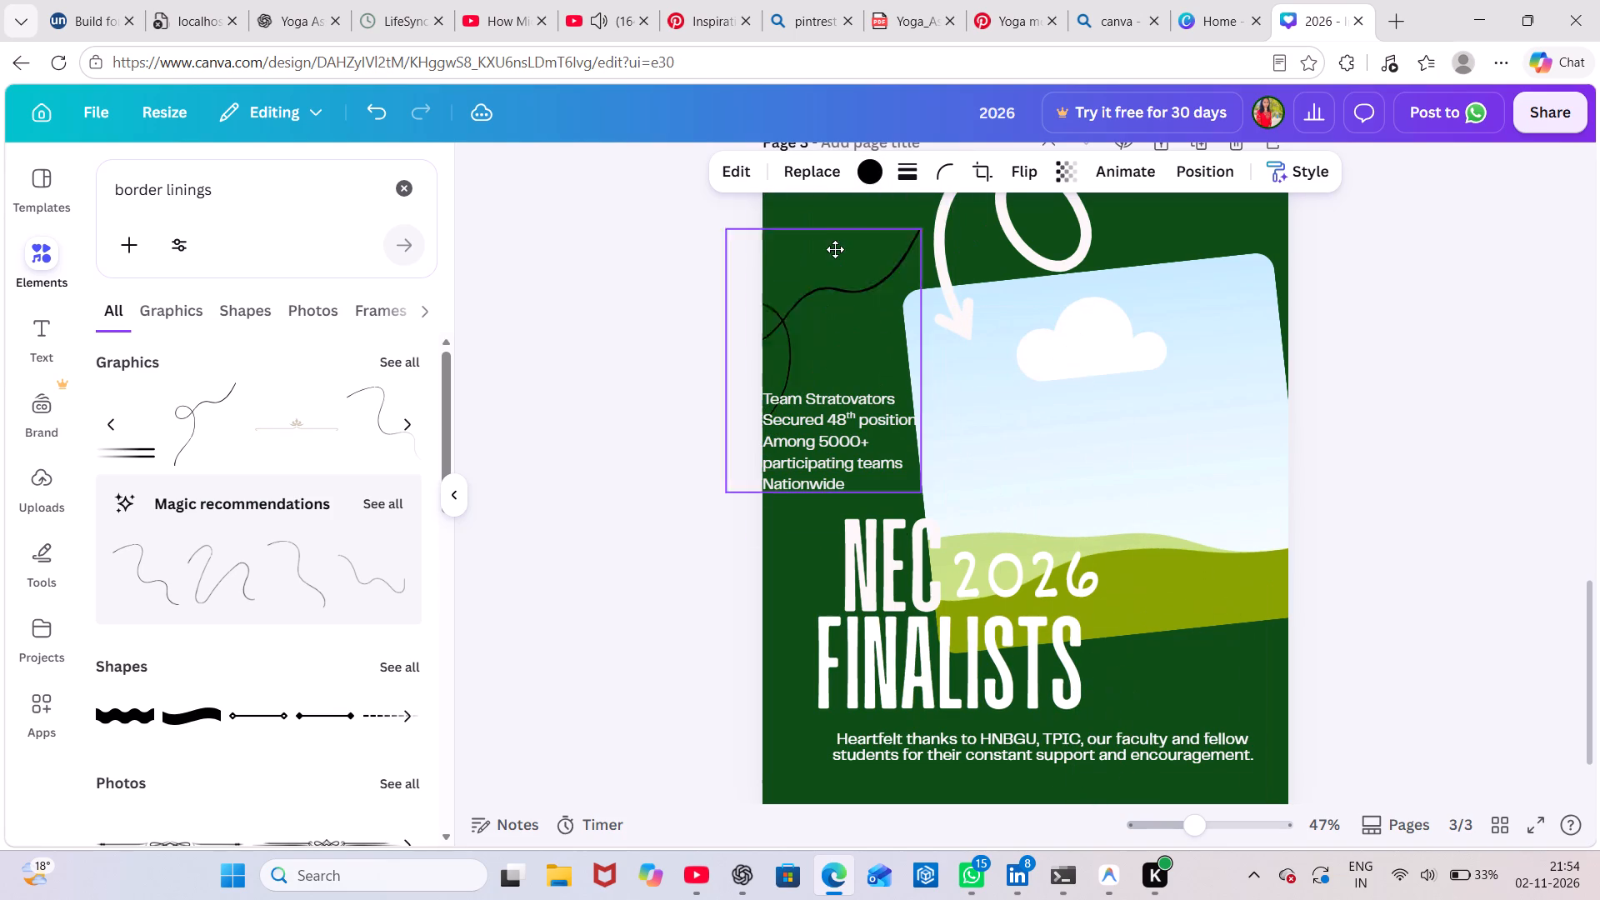
pyautogui.moveTo(835, 249); pyautogui.dragTo(862, 222)
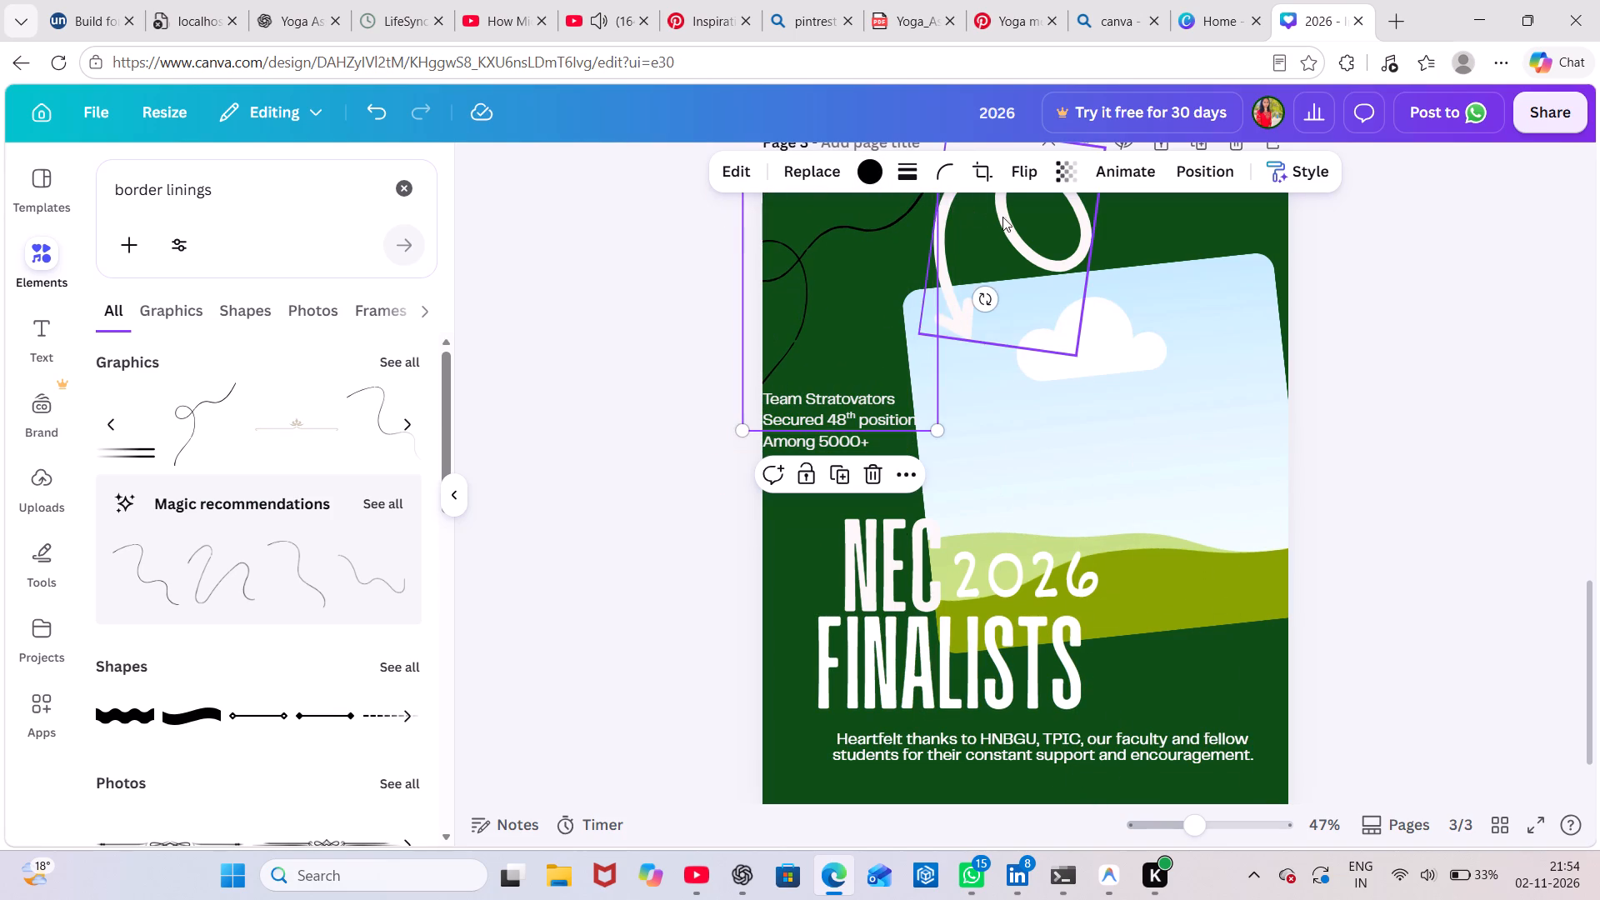
# Move the white looped arrow on page 3 slightly to the right, over the photo frame.
pyautogui.moveTo(1006, 217); pyautogui.dragTo(1049, 219)
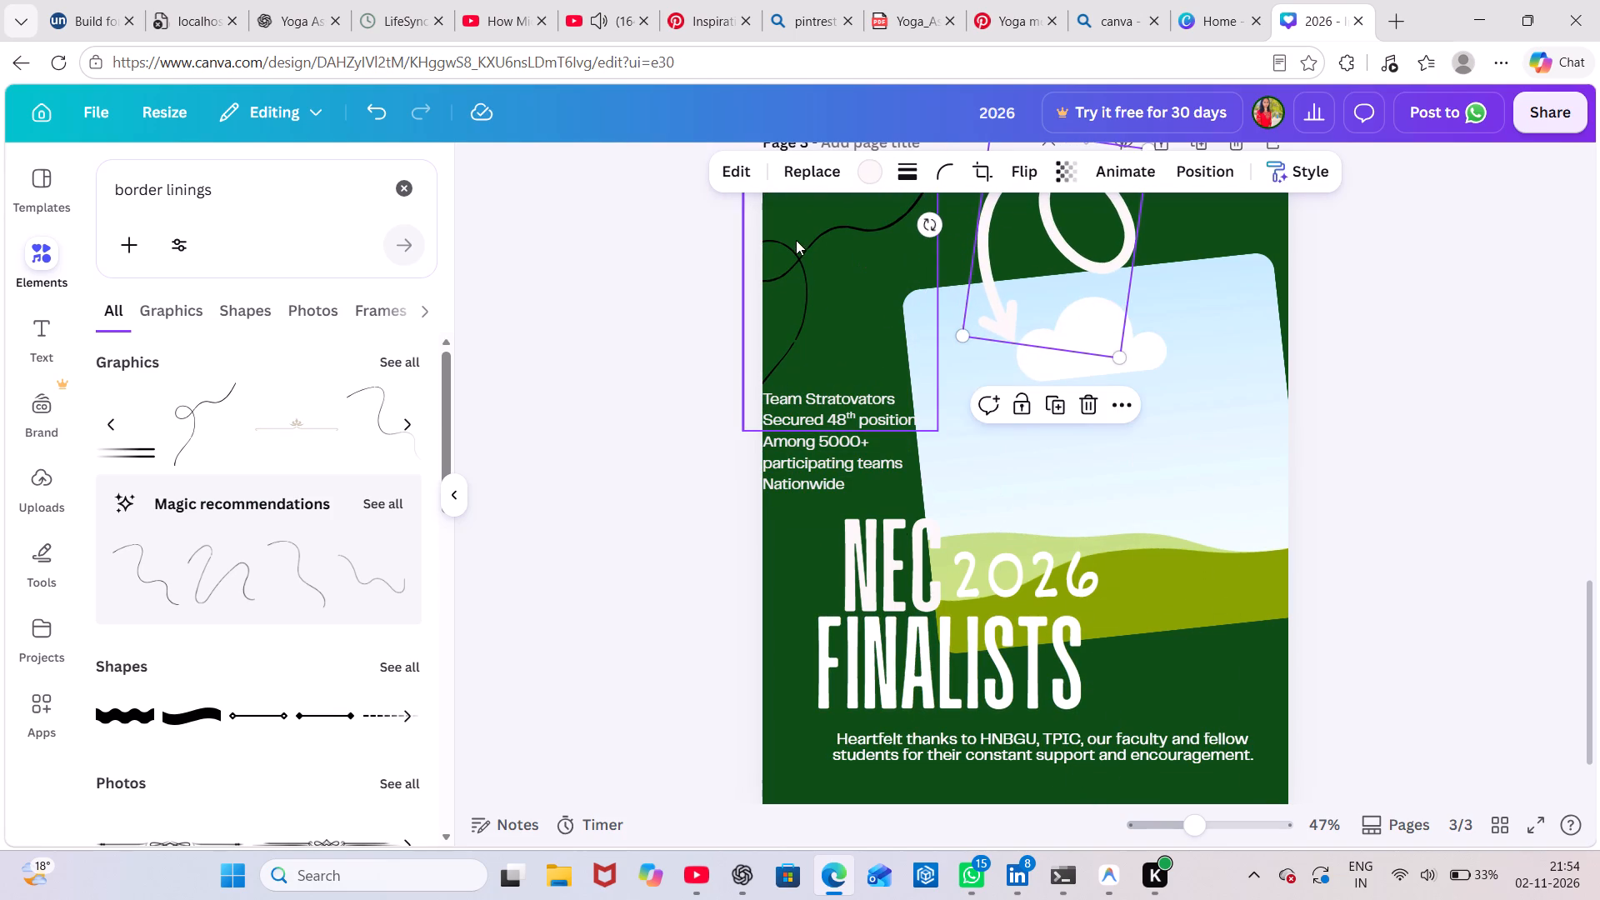
# Move the thin looping line to page 3's bottom-right corner so it runs partly off the page.
pyautogui.moveTo(796, 240); pyautogui.dragTo(752, 257)
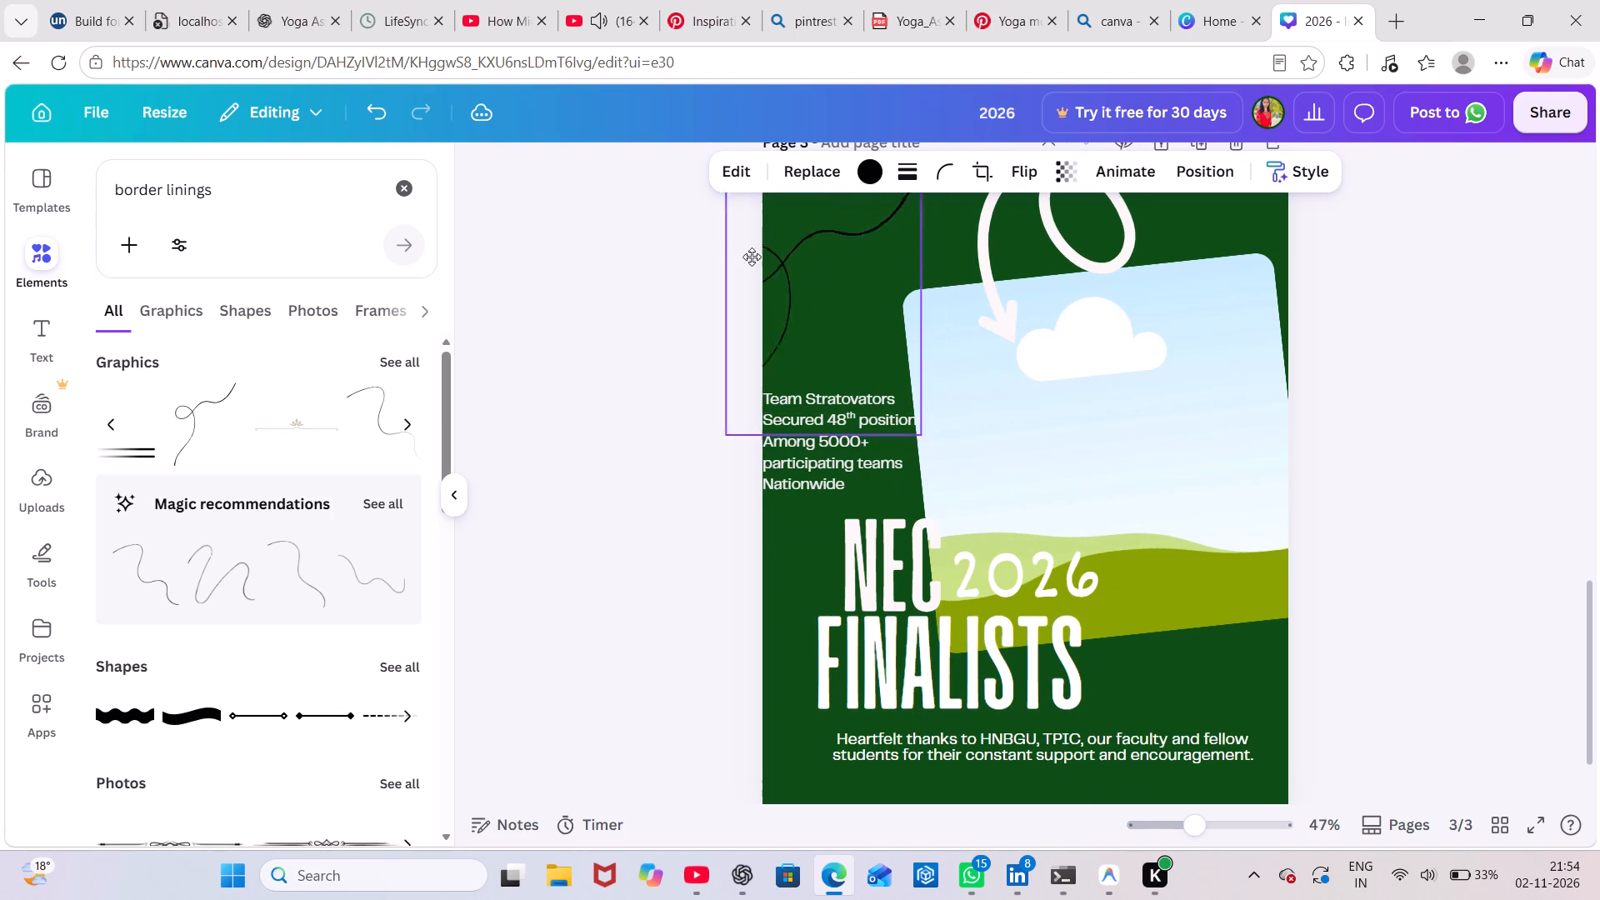
pyautogui.moveTo(752, 257); pyautogui.dragTo(642, 304)
pyautogui.scroll(5, 642, 304)
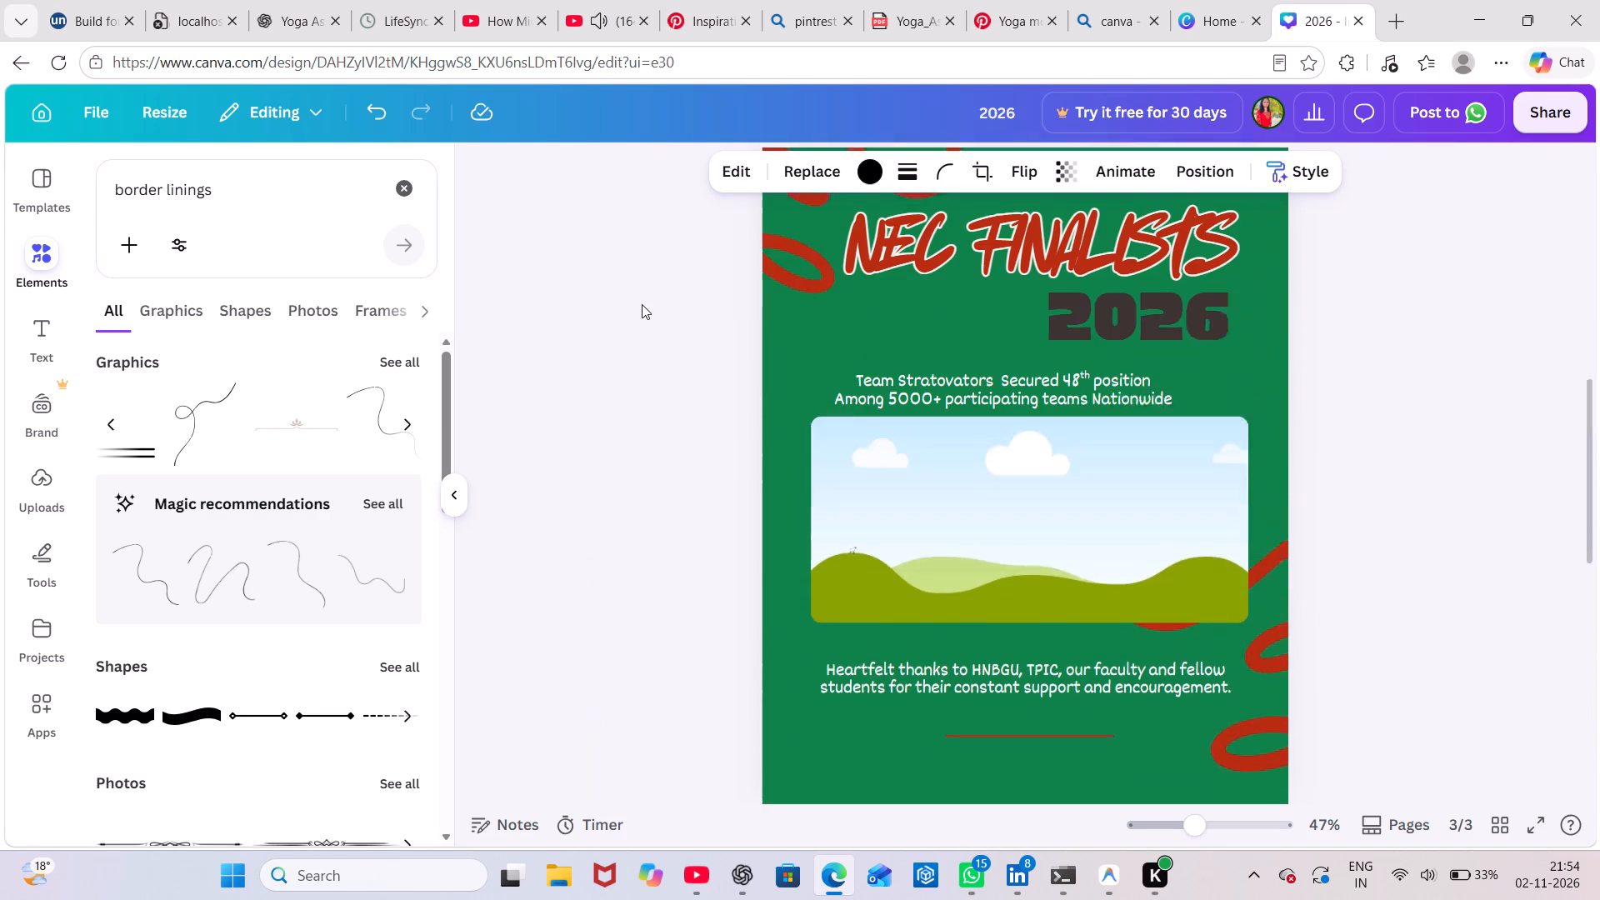
pyautogui.scroll(2, 642, 304)
pyautogui.scroll(-4, 642, 304)
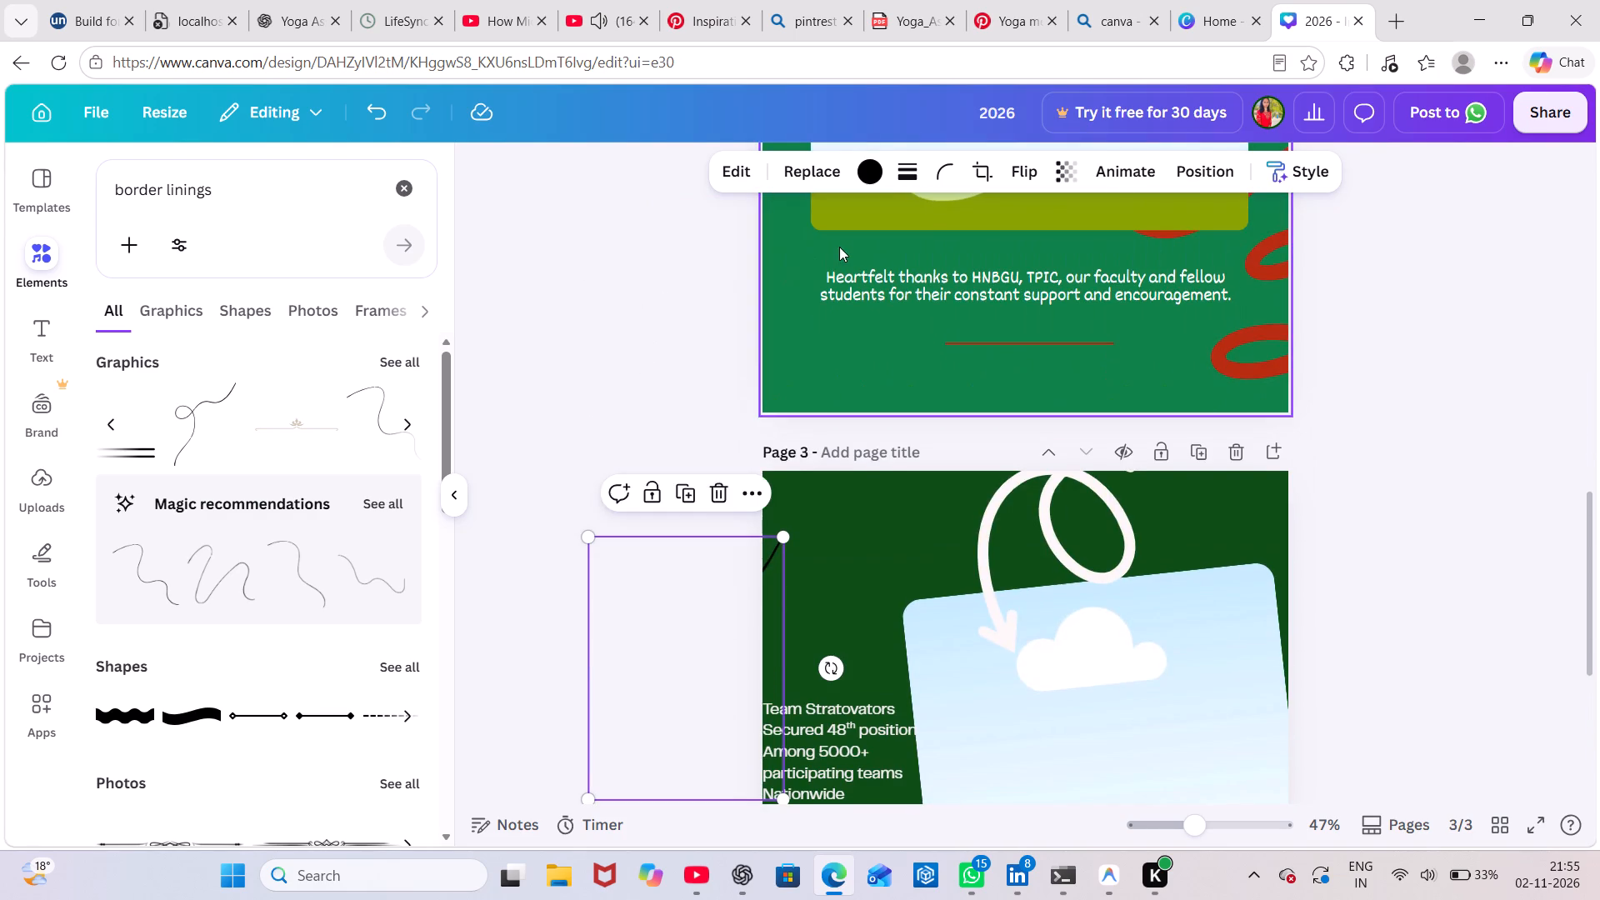
pyautogui.scroll(-2, 839, 247)
pyautogui.click(783, 267)
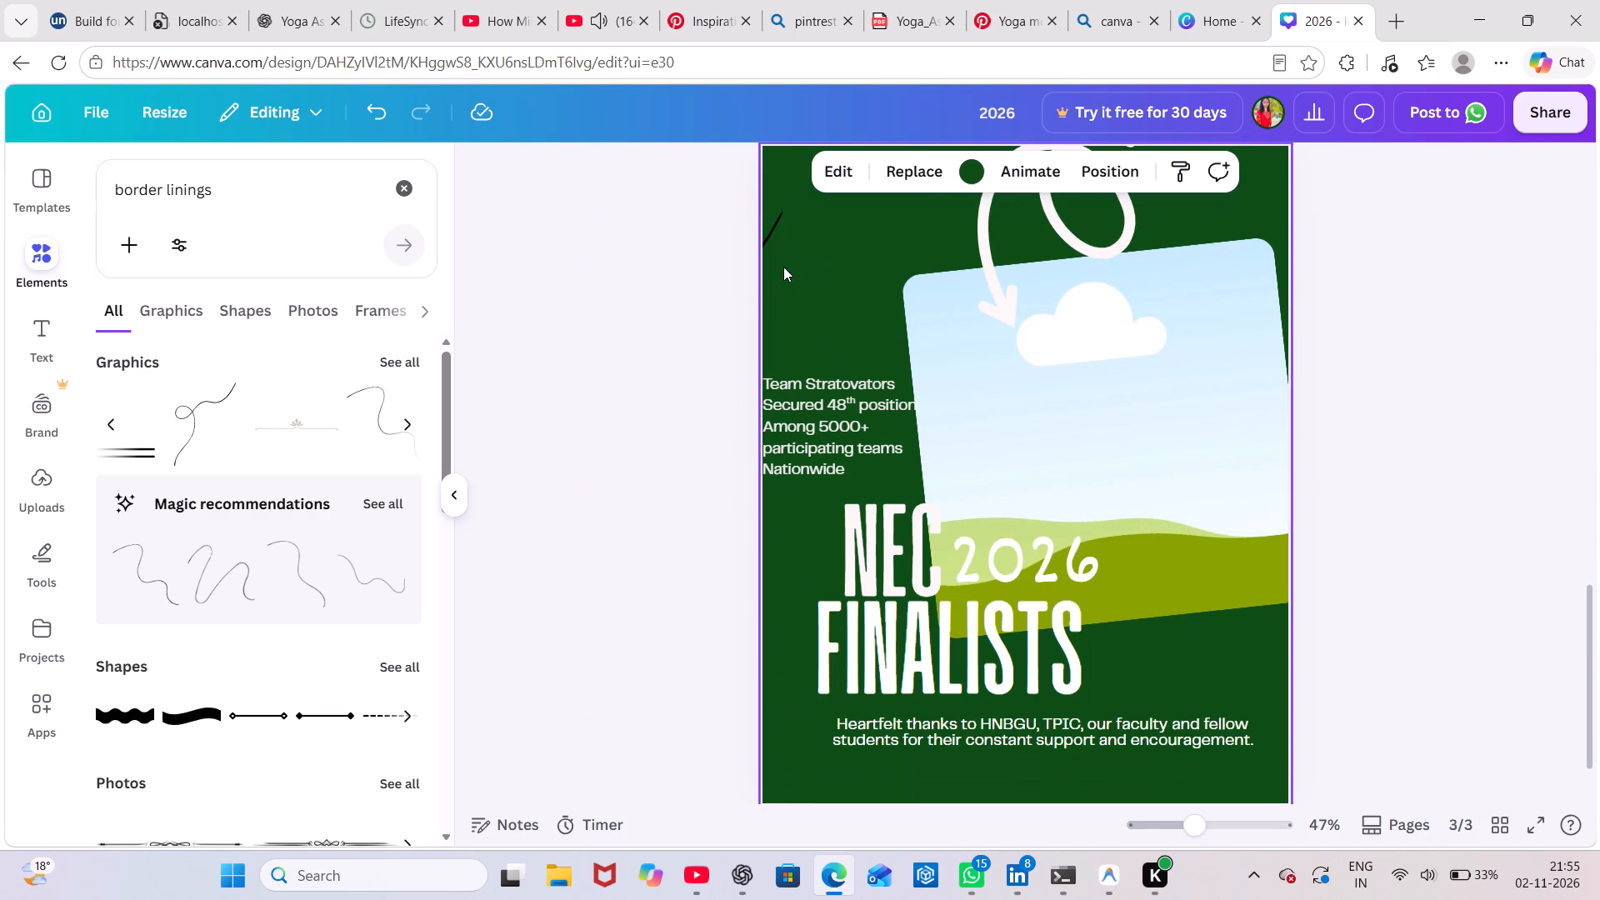
pyautogui.moveTo(781, 232); pyautogui.dragTo(887, 152)
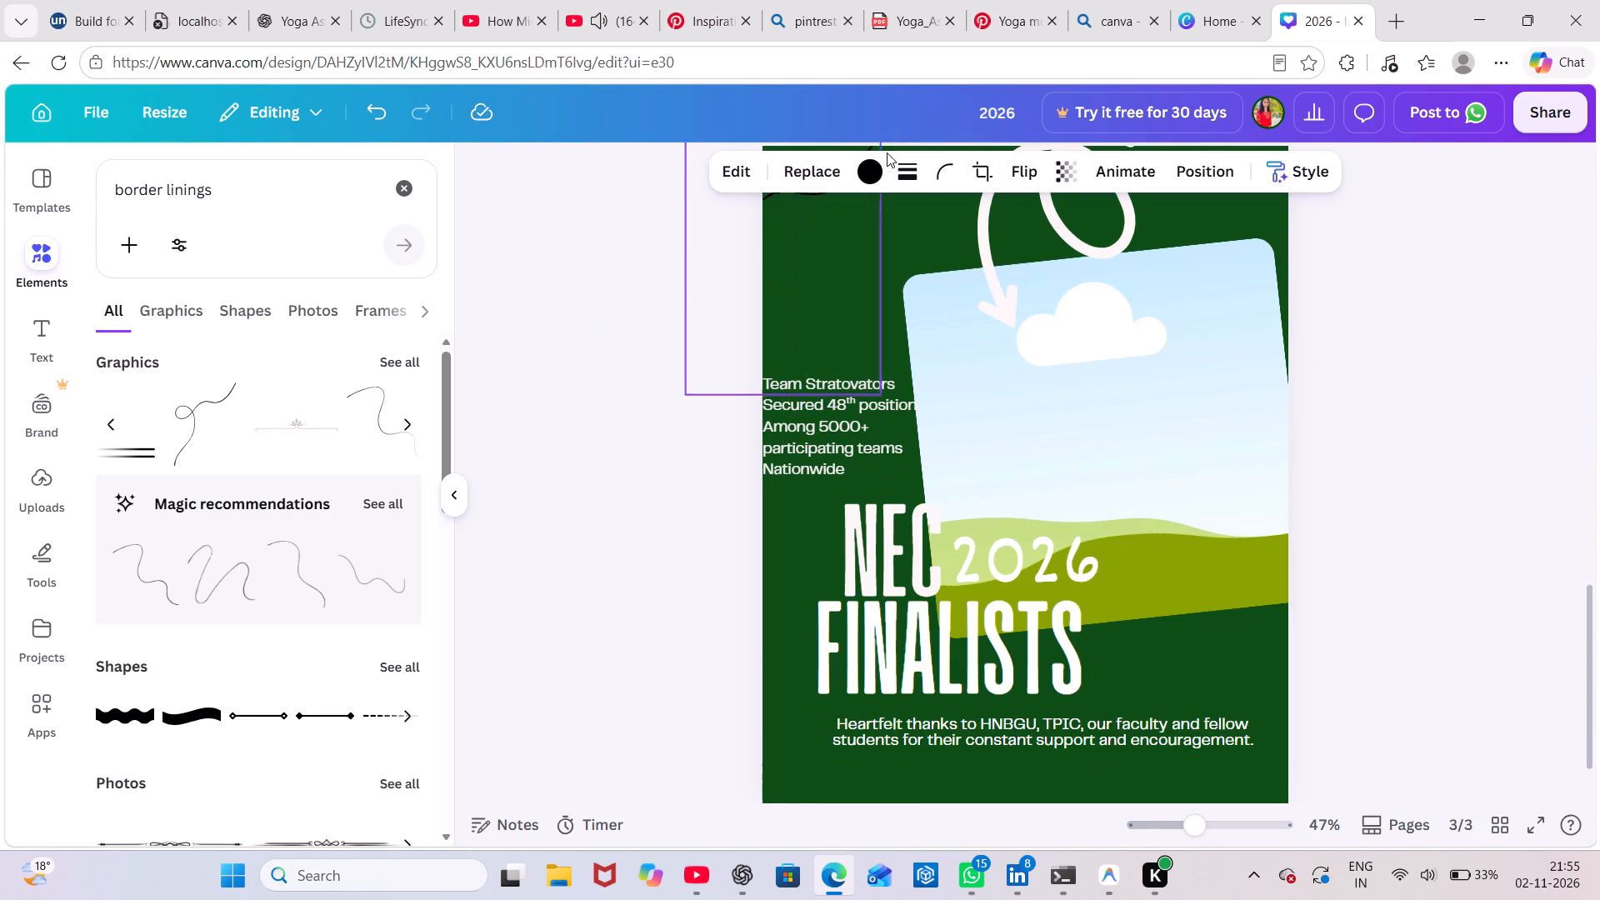
pyautogui.moveTo(887, 152); pyautogui.dragTo(1346, 508)
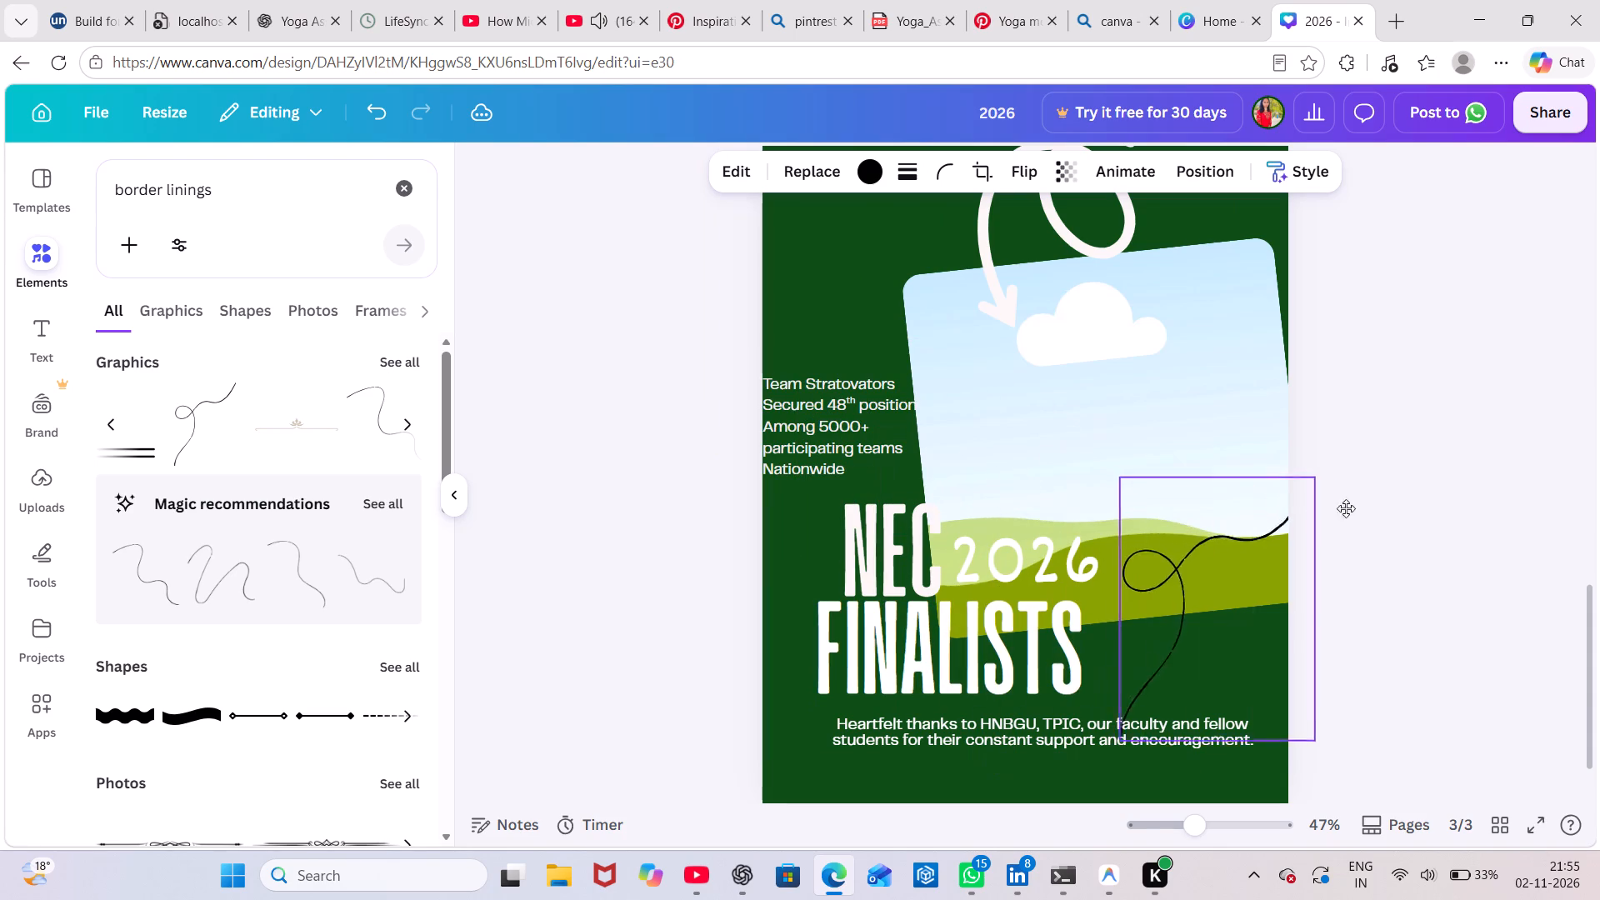
pyautogui.moveTo(1346, 508); pyautogui.dragTo(1367, 606)
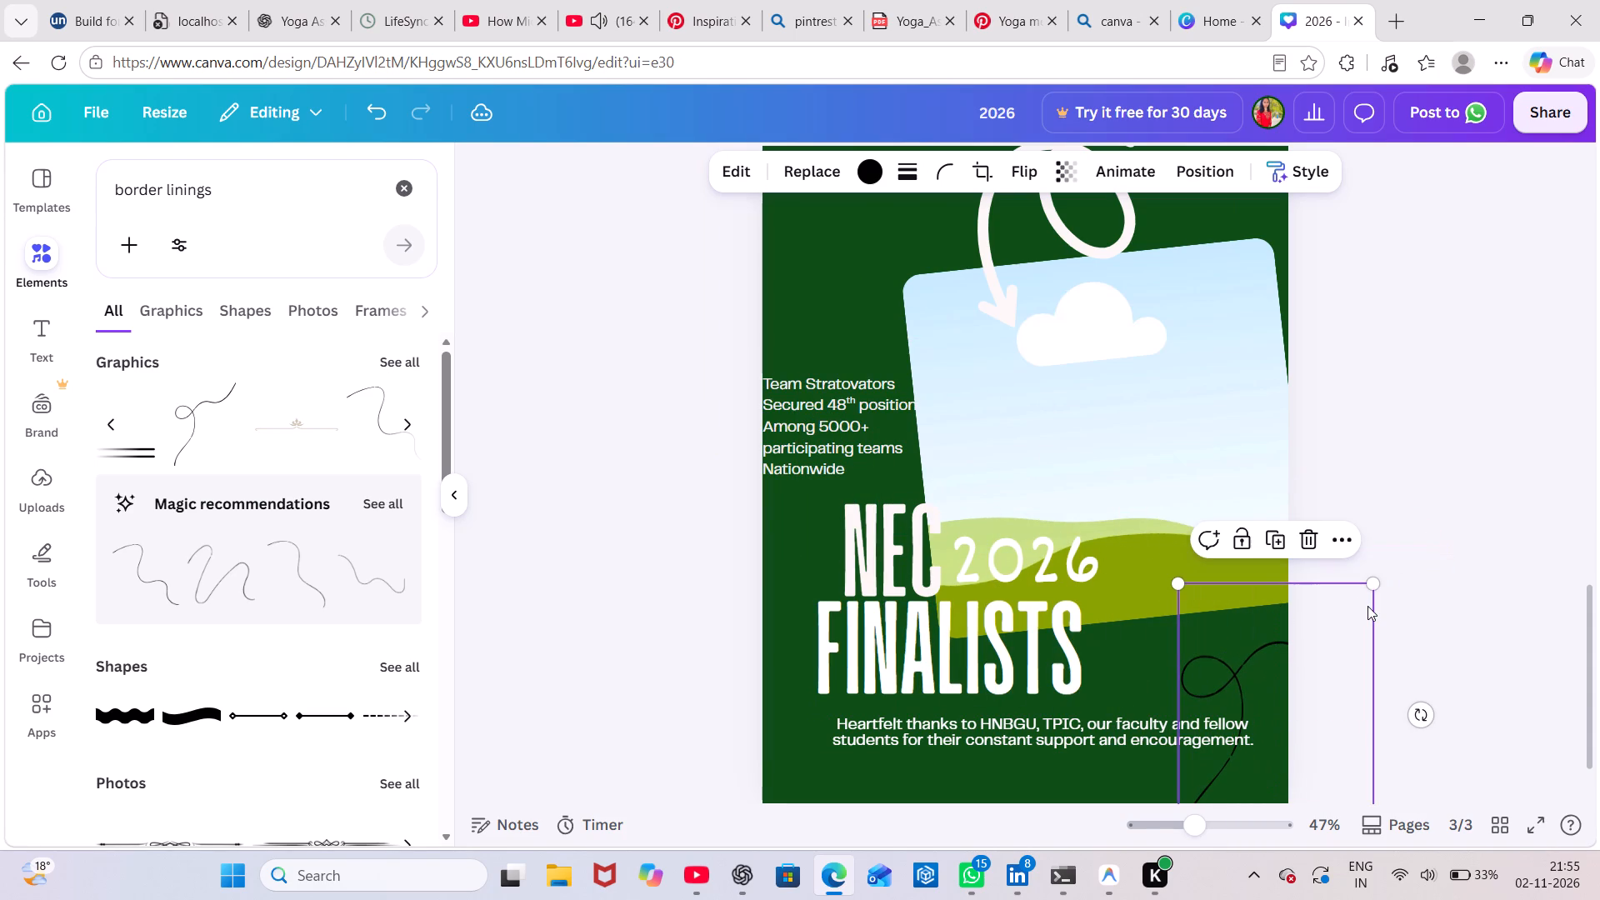
# Recolour the thin looping line in page 3's bottom-right corner white.
pyautogui.click(879, 173)
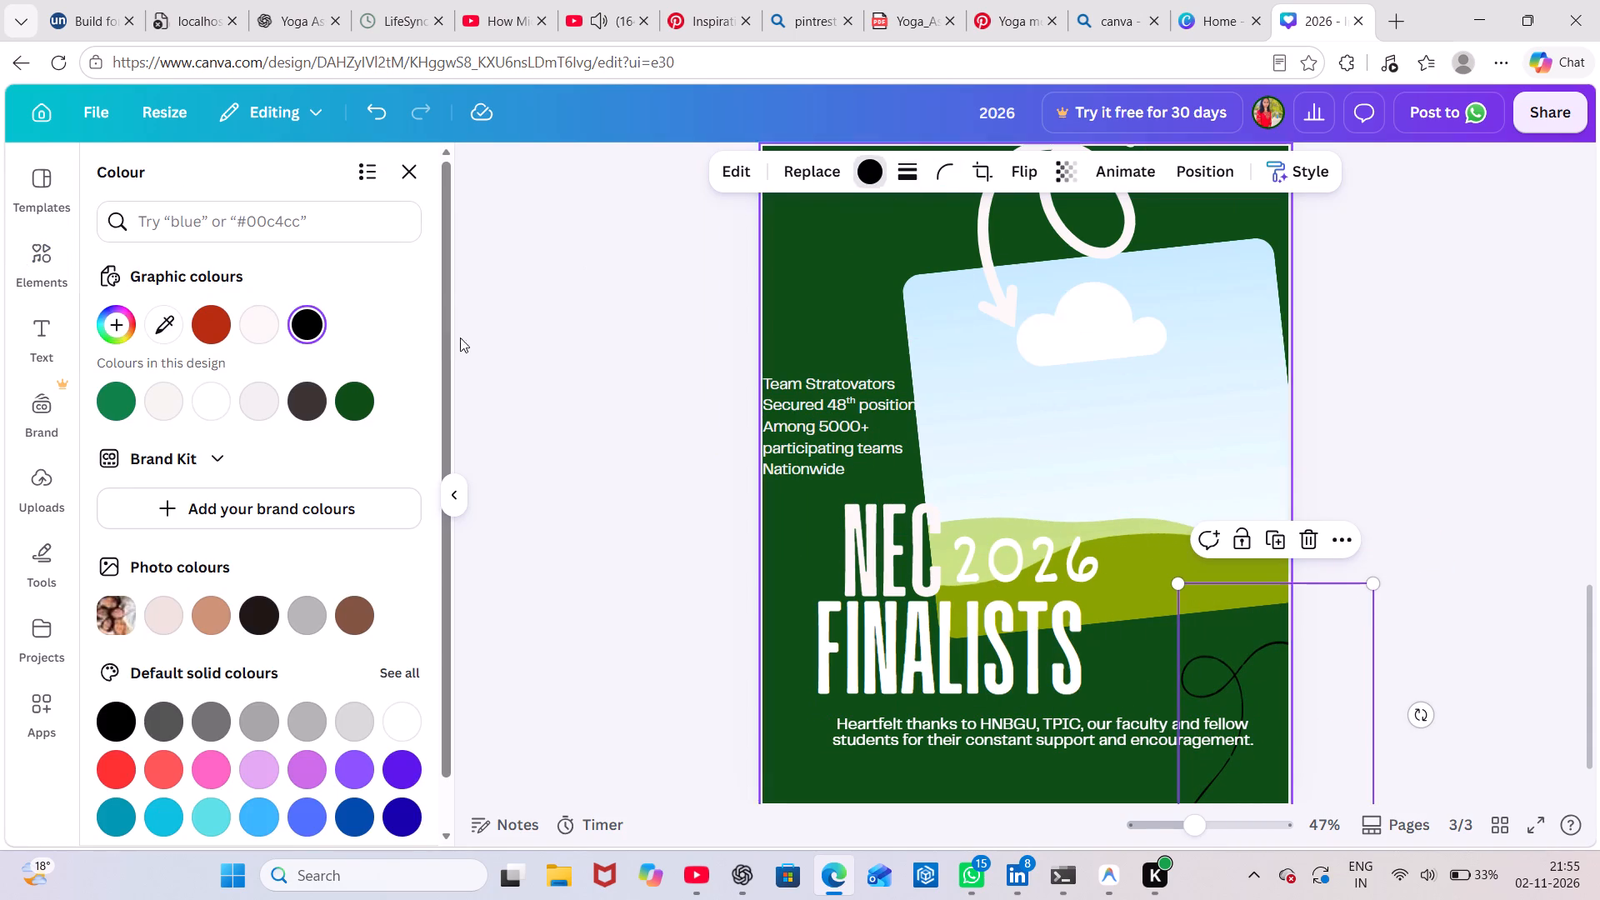
pyautogui.click(202, 402)
pyautogui.click(1255, 394)
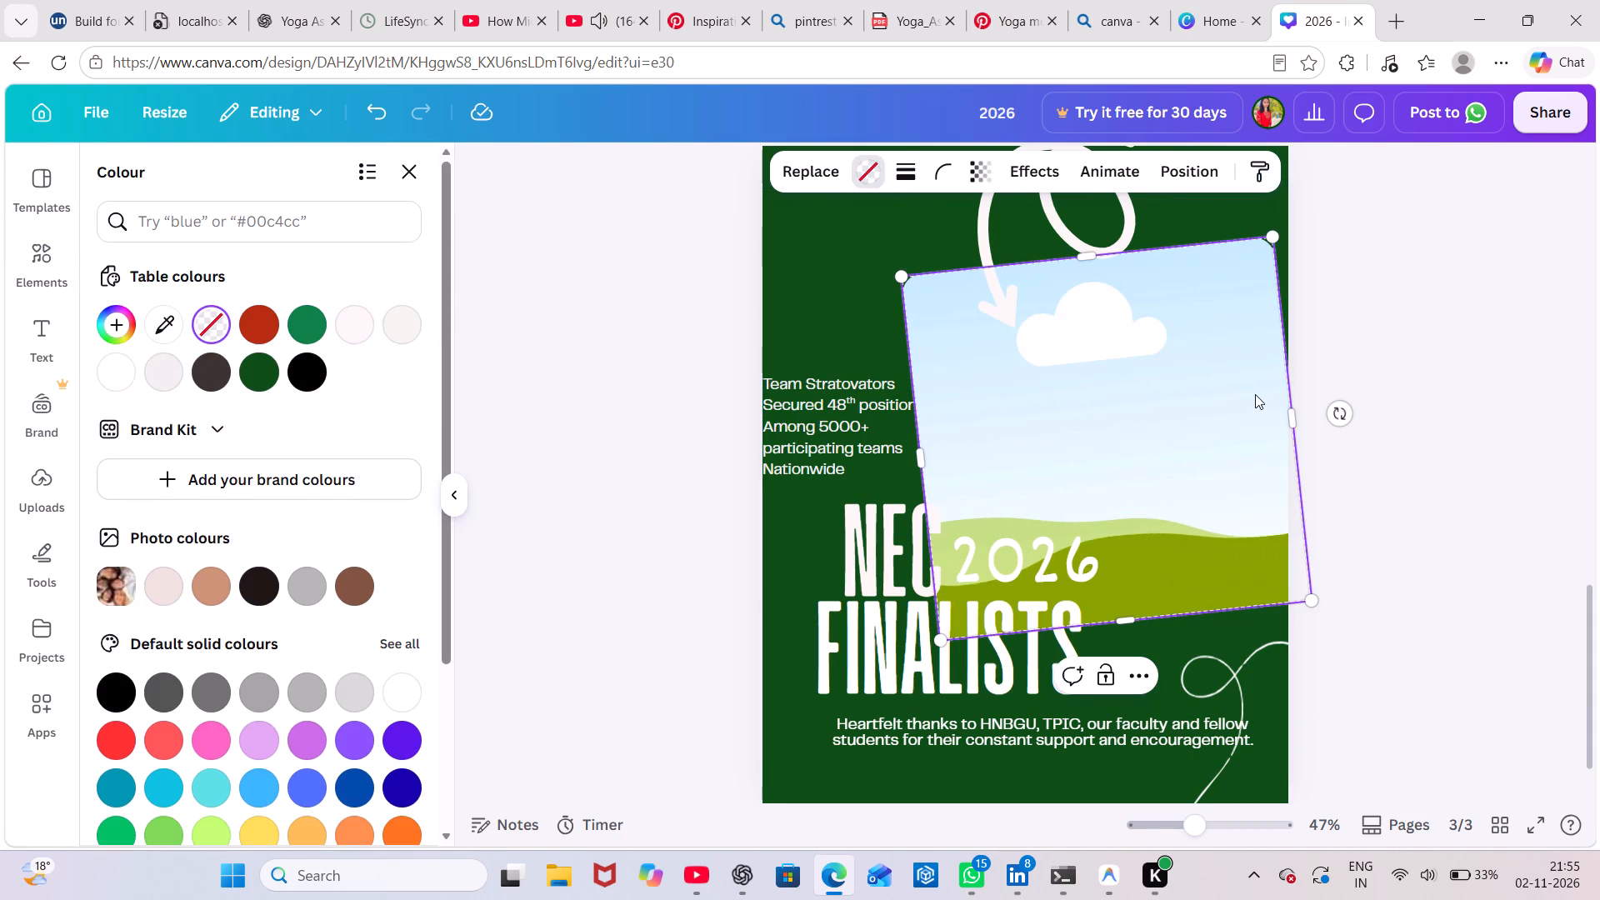
pyautogui.click(1357, 419)
pyautogui.click(1357, 419)
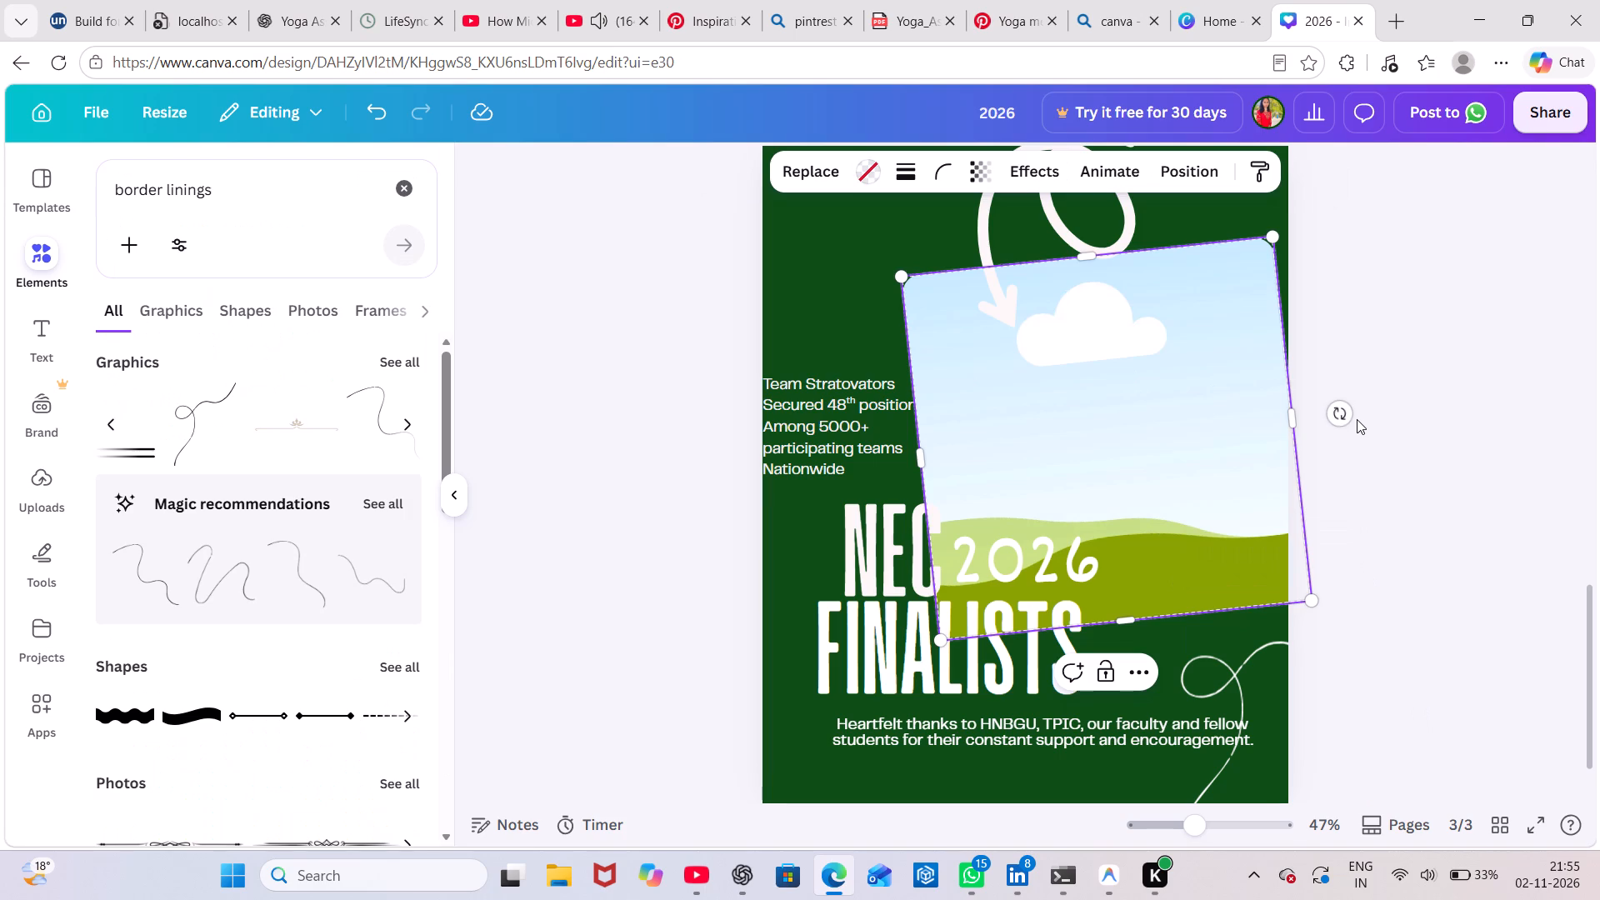
pyautogui.click(1410, 412)
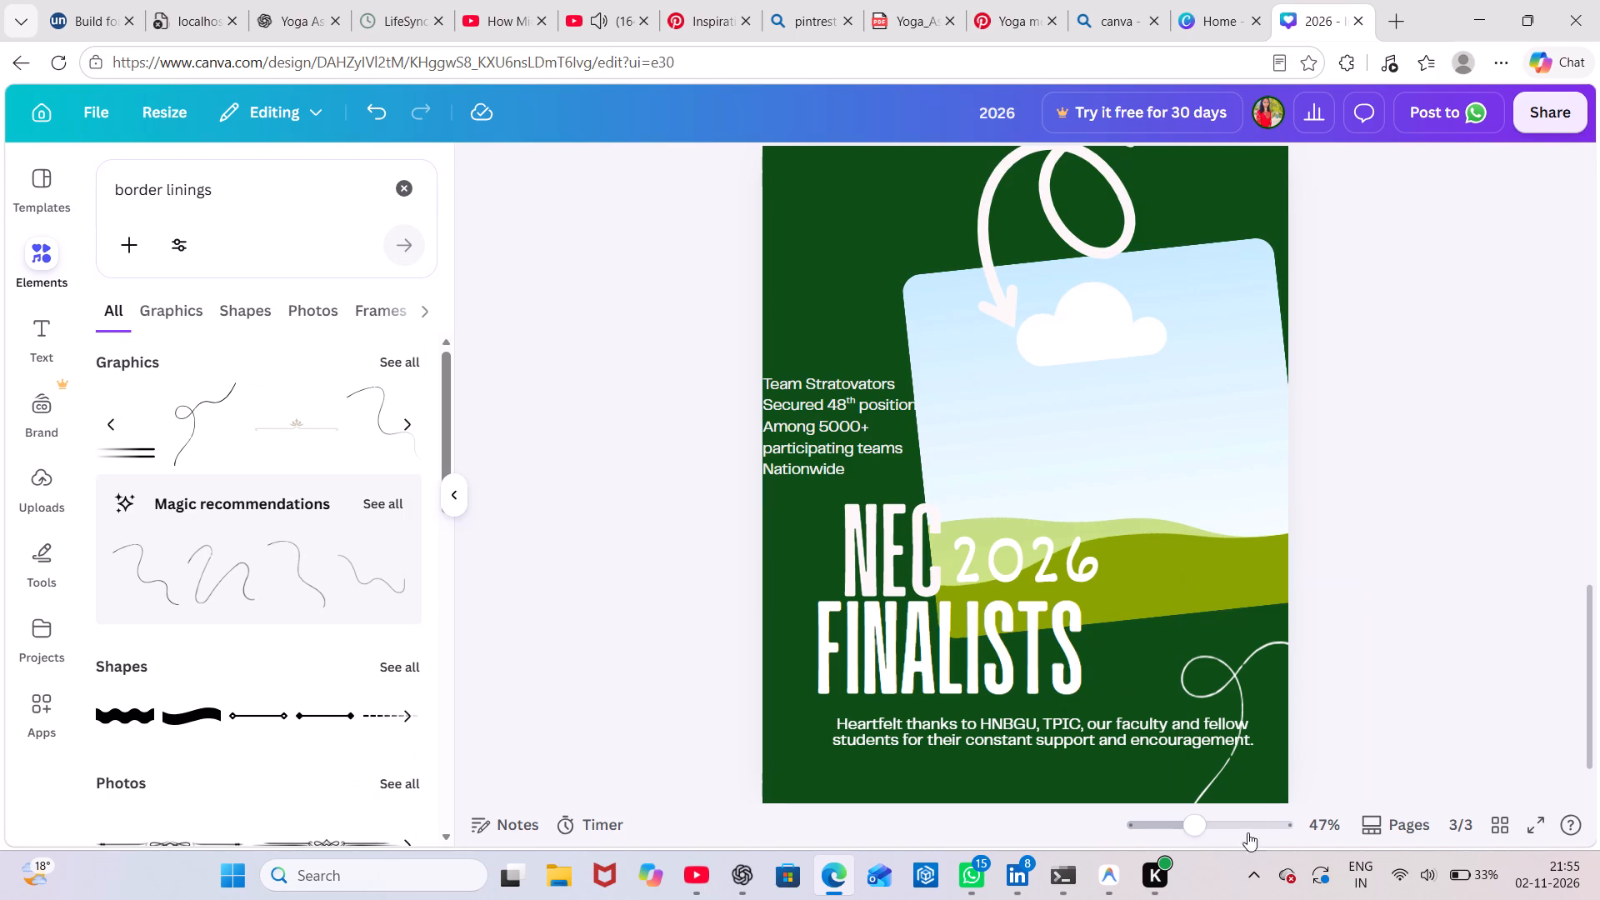